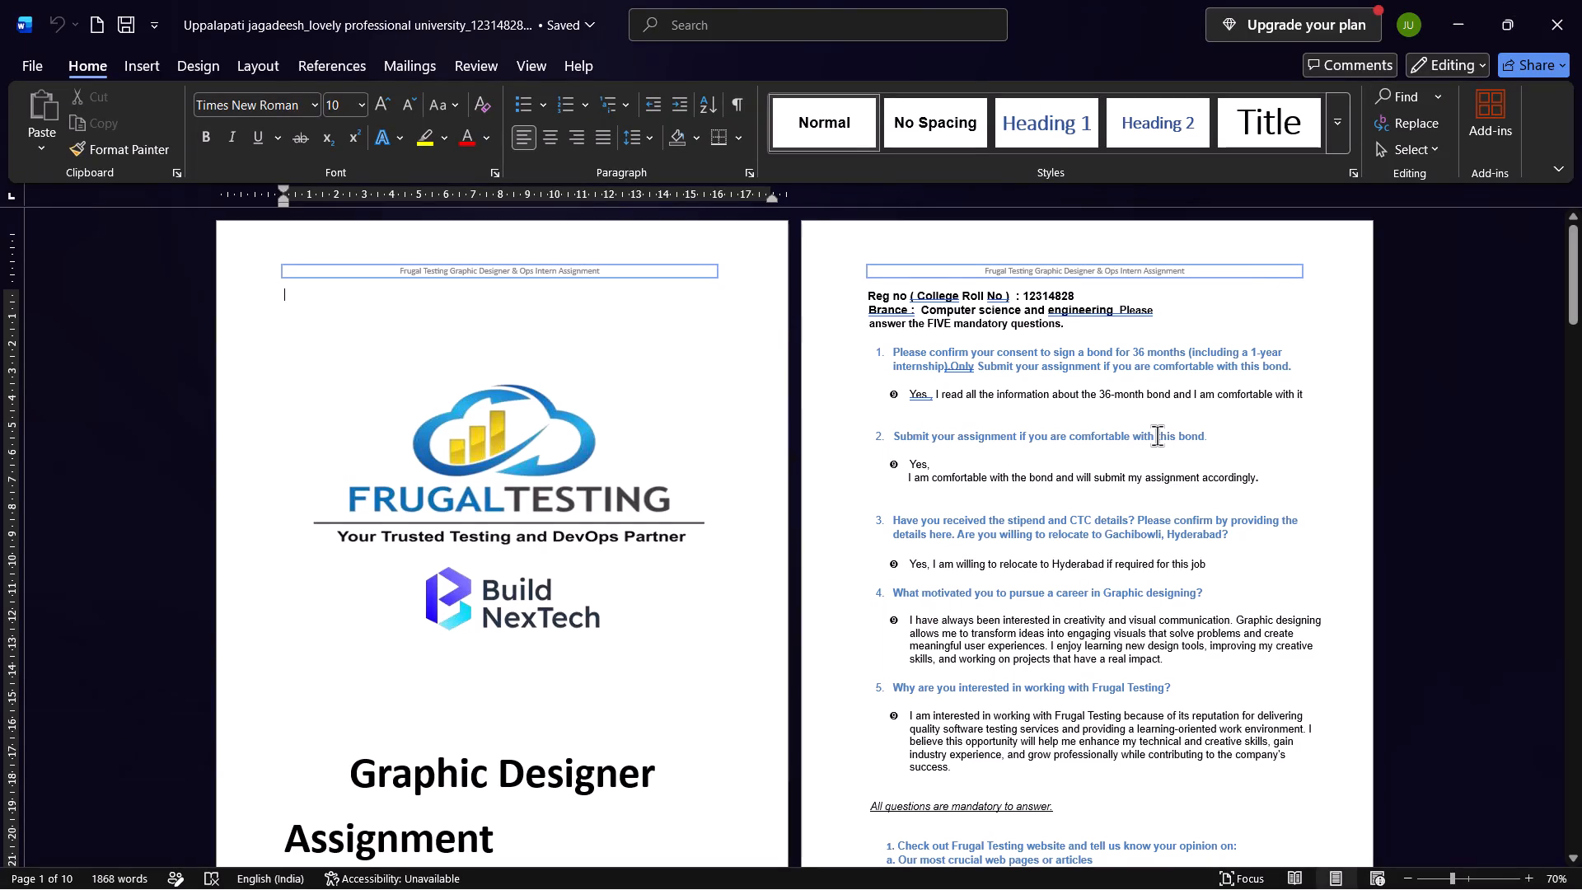
Copy the full answer to question 4, "What motivated you to pursue a career in Graphic designing?", from the assignment document.
scroll(921, 410, "up", 7, "ctrl")
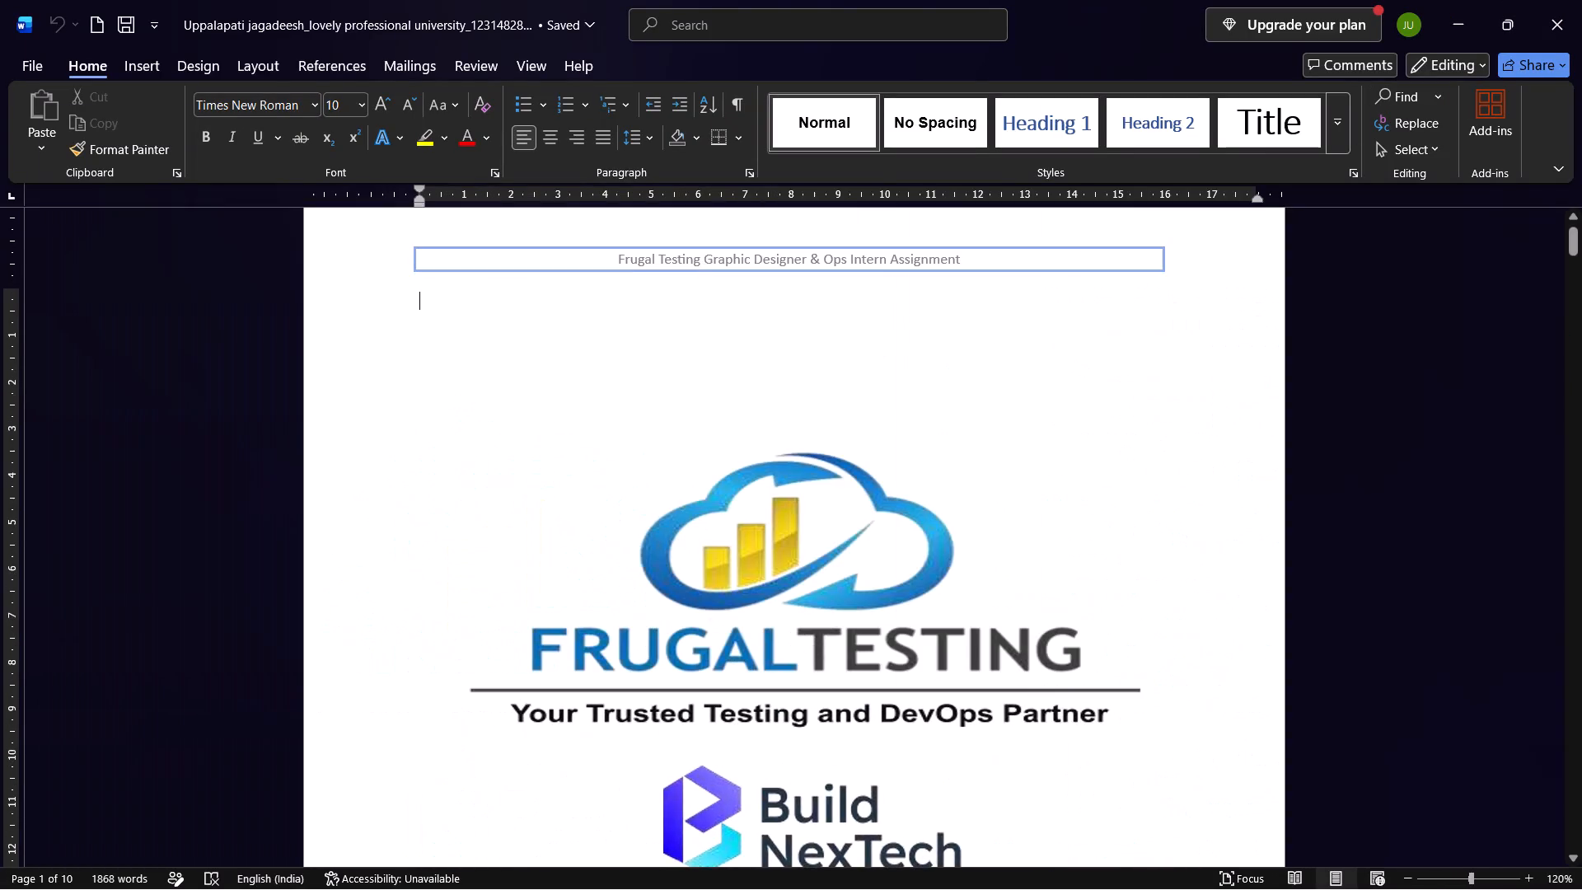
scroll(911, 345, "down", 4)
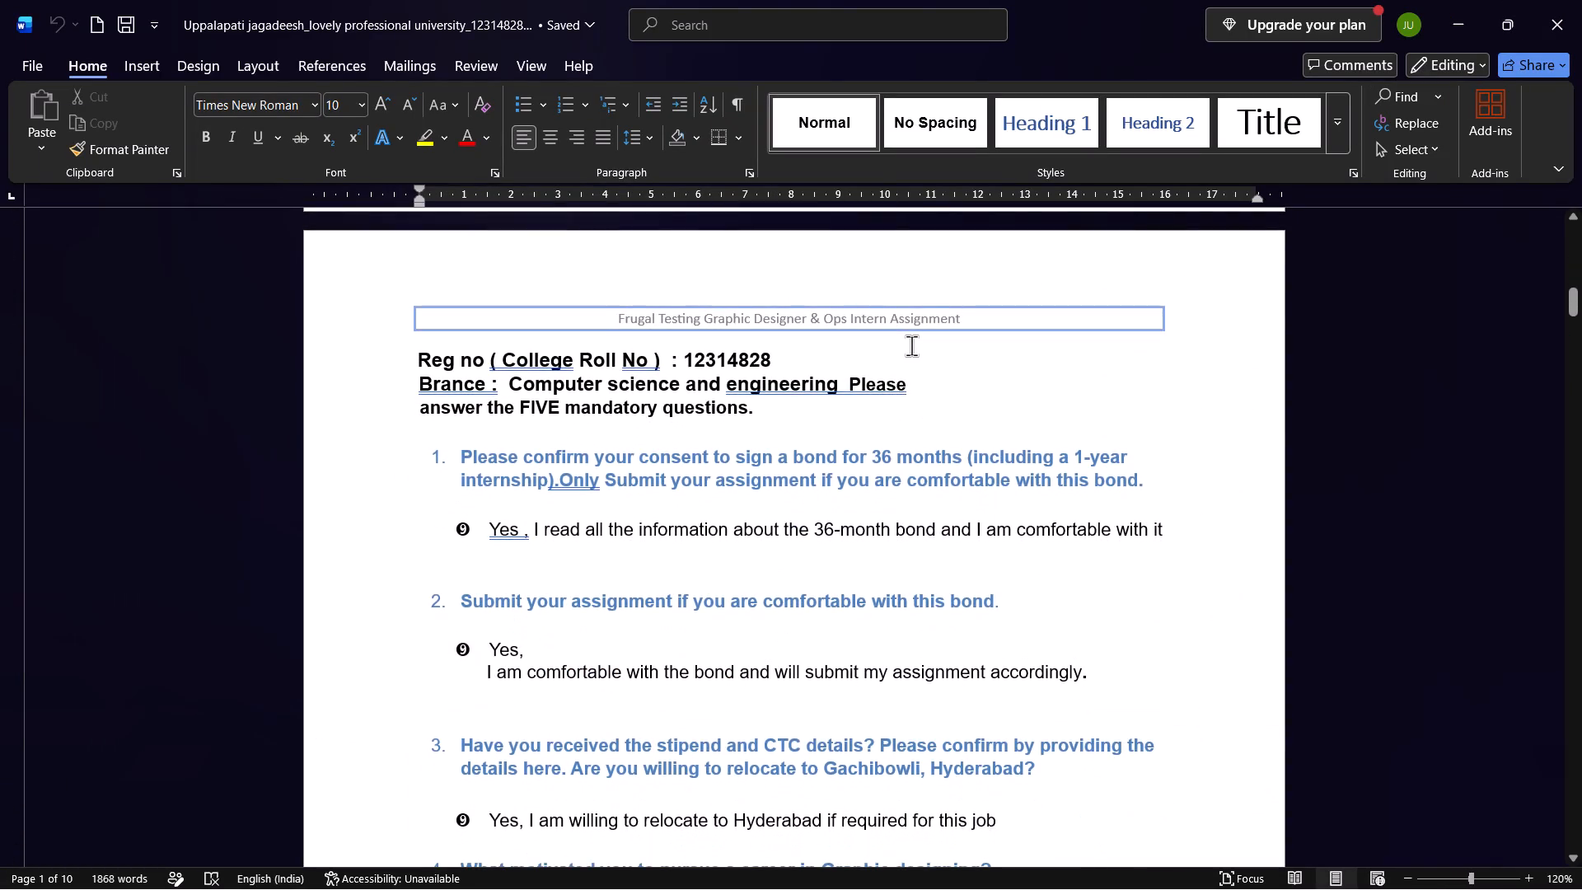
scroll(911, 345, "up", 1)
scroll(911, 345, "down", 3)
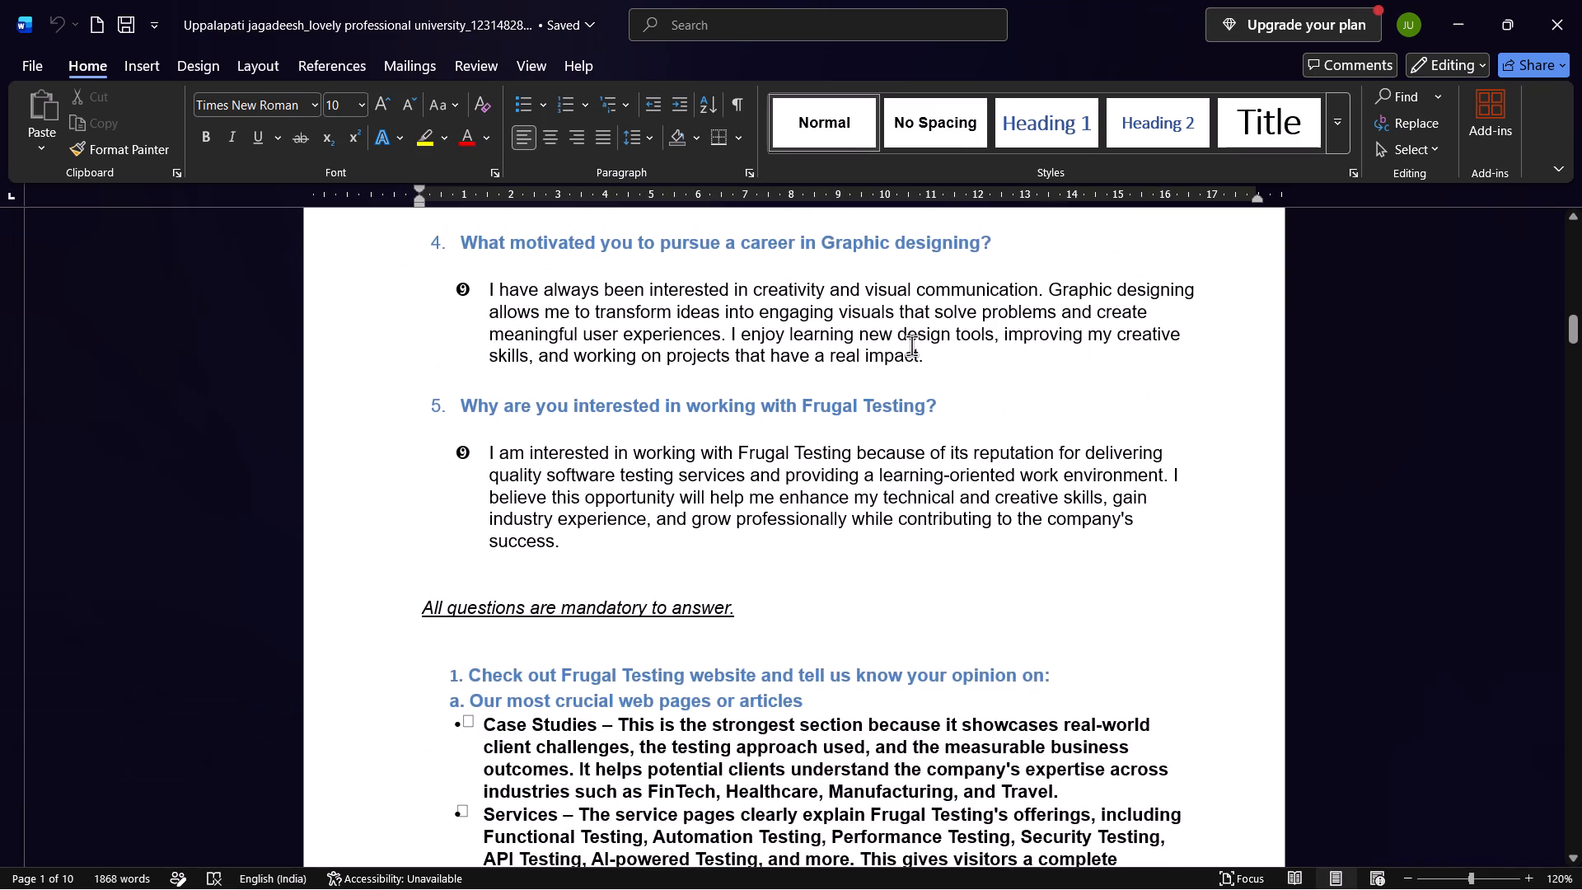
scroll(911, 345, "up", 2)
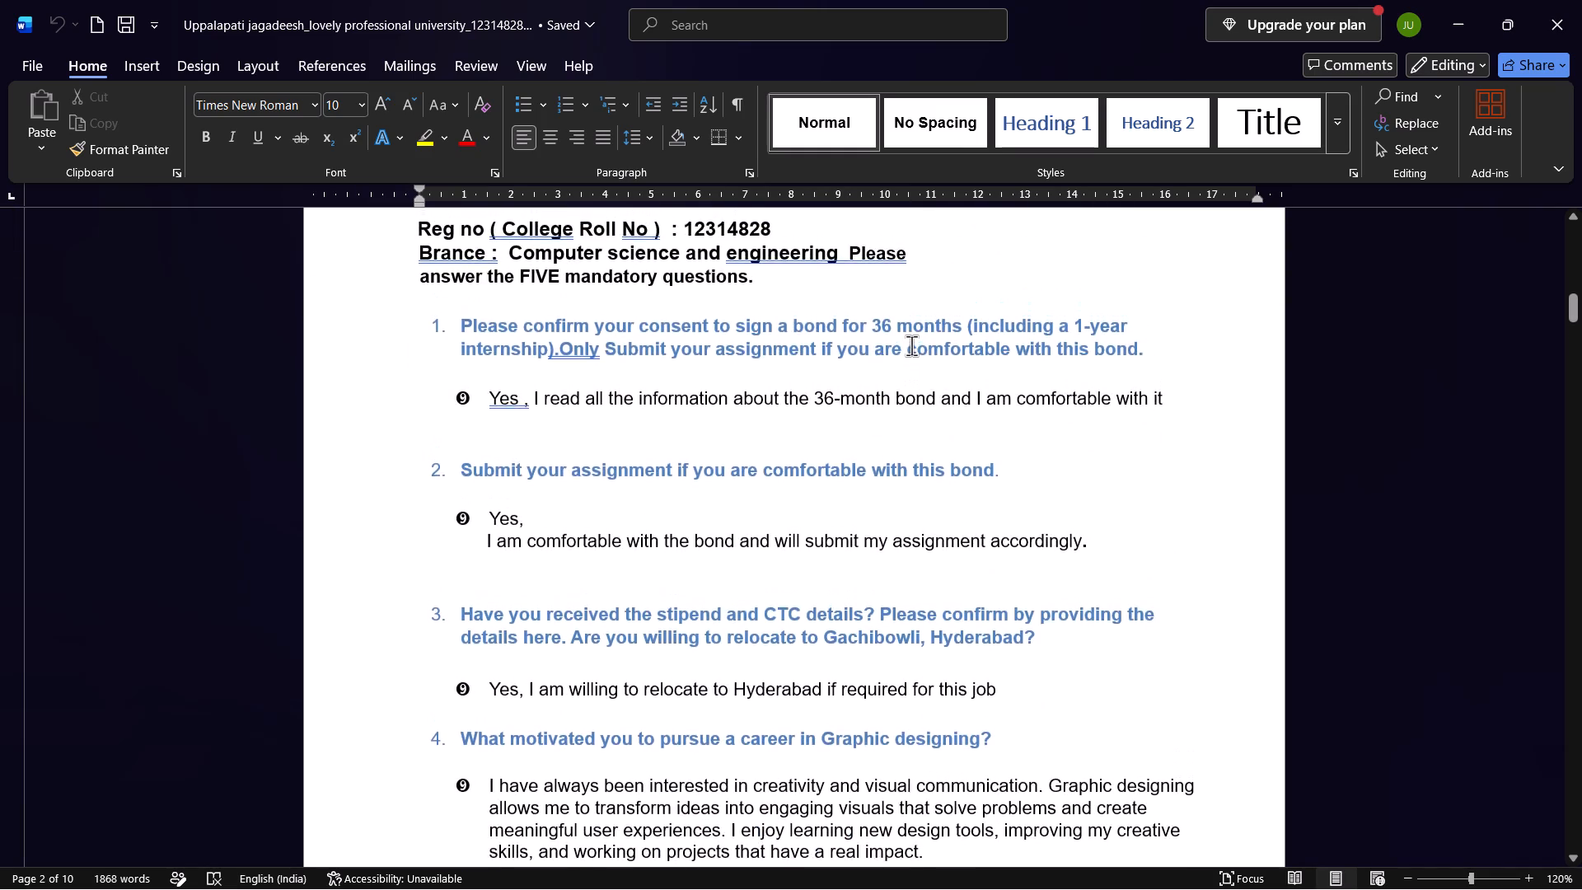
scroll(911, 345, "down", 2)
left_click_drag(929, 485, 926, 485)
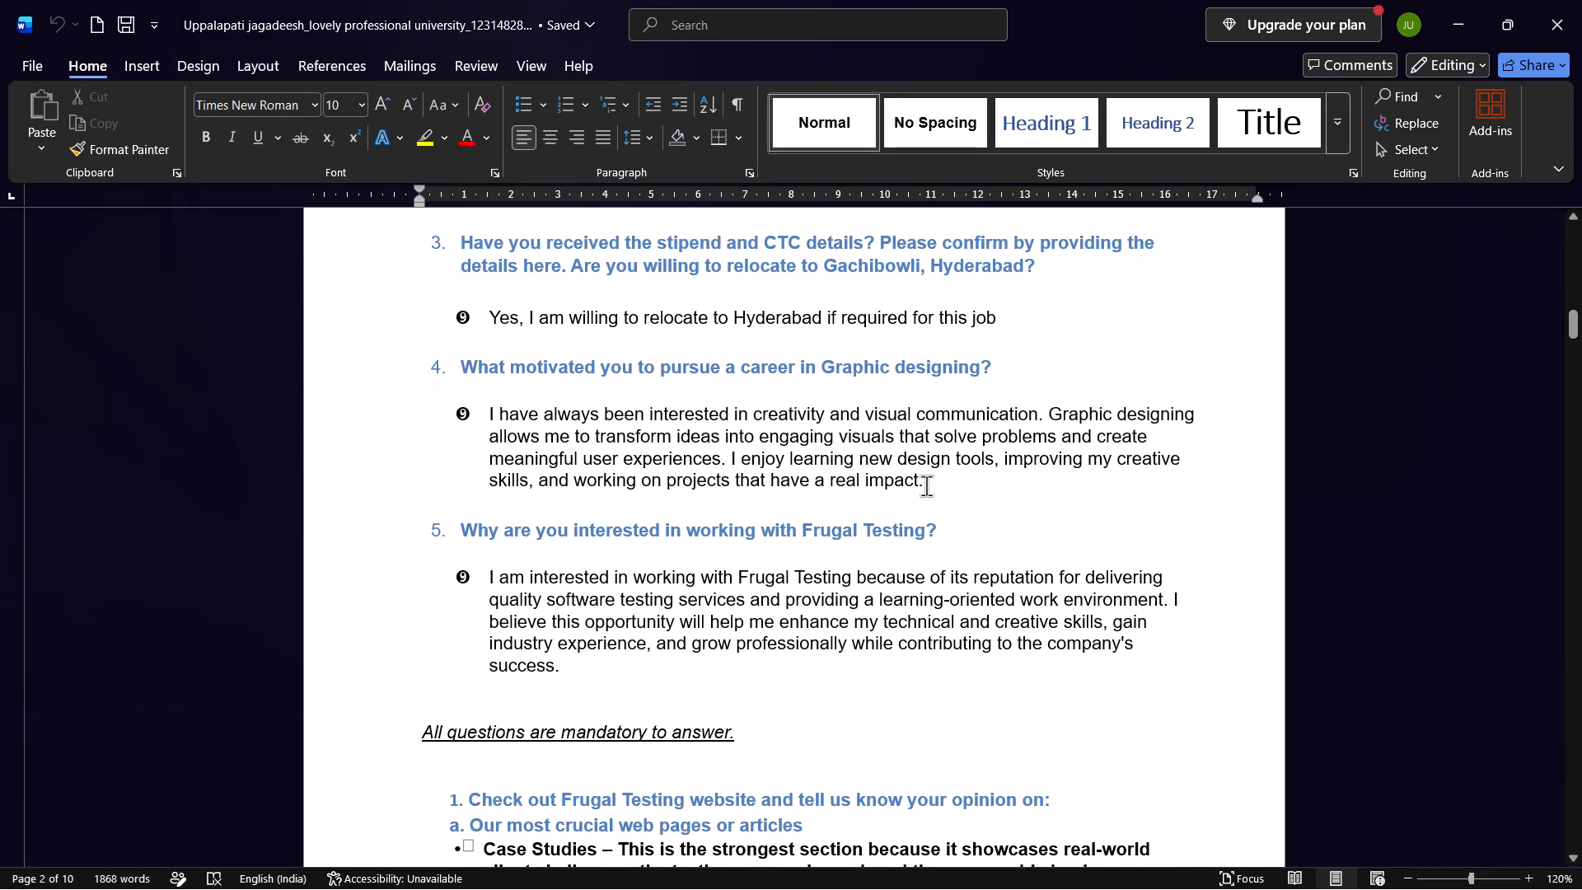
left_click_drag(926, 485, 484, 419)
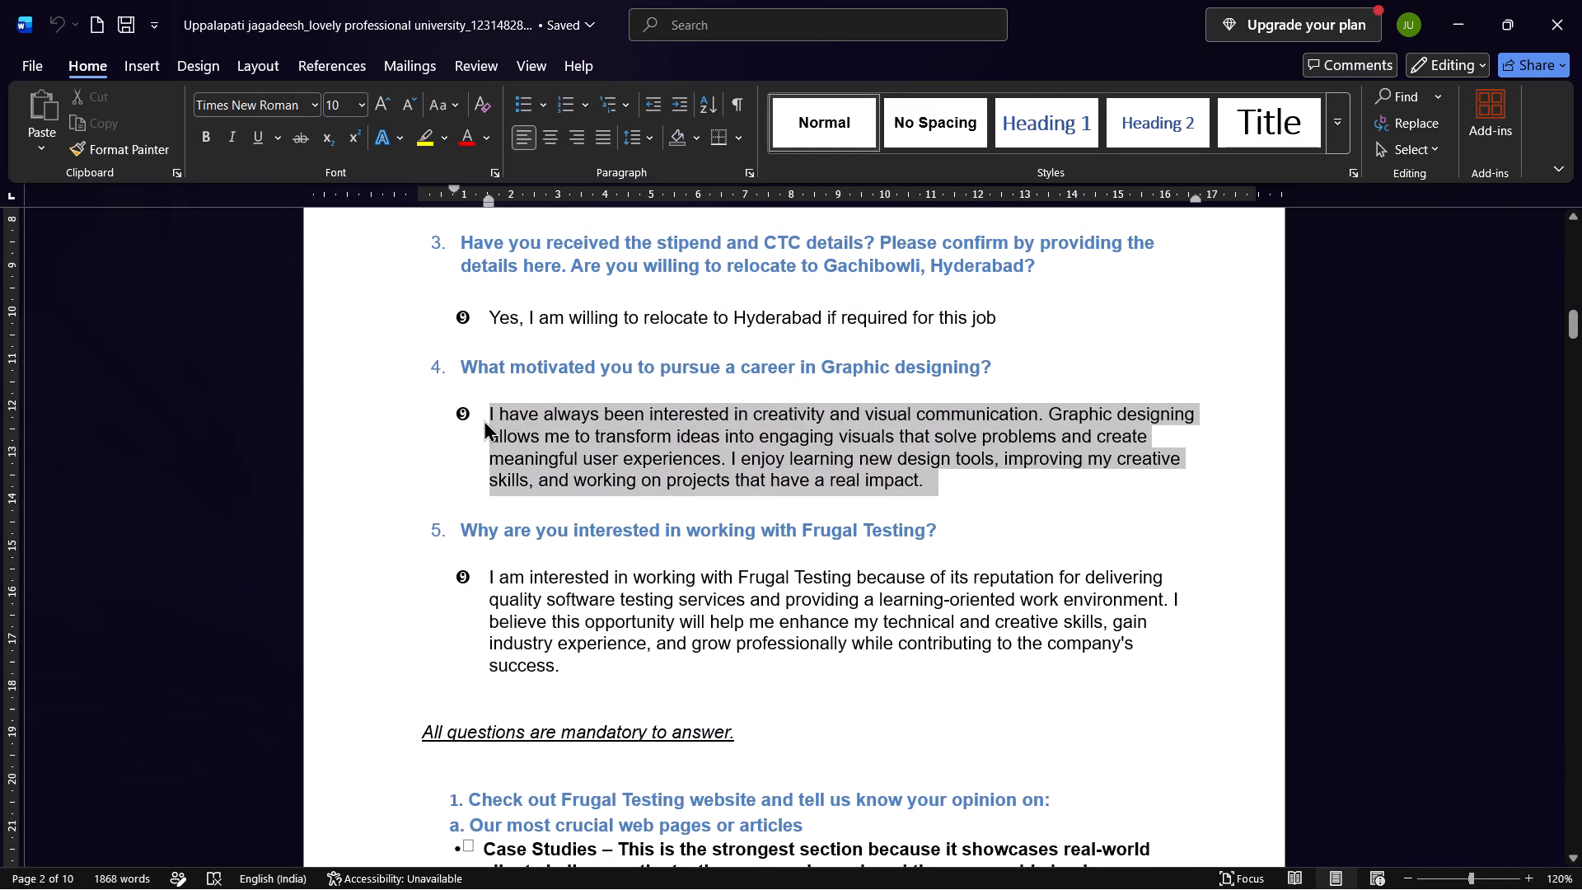
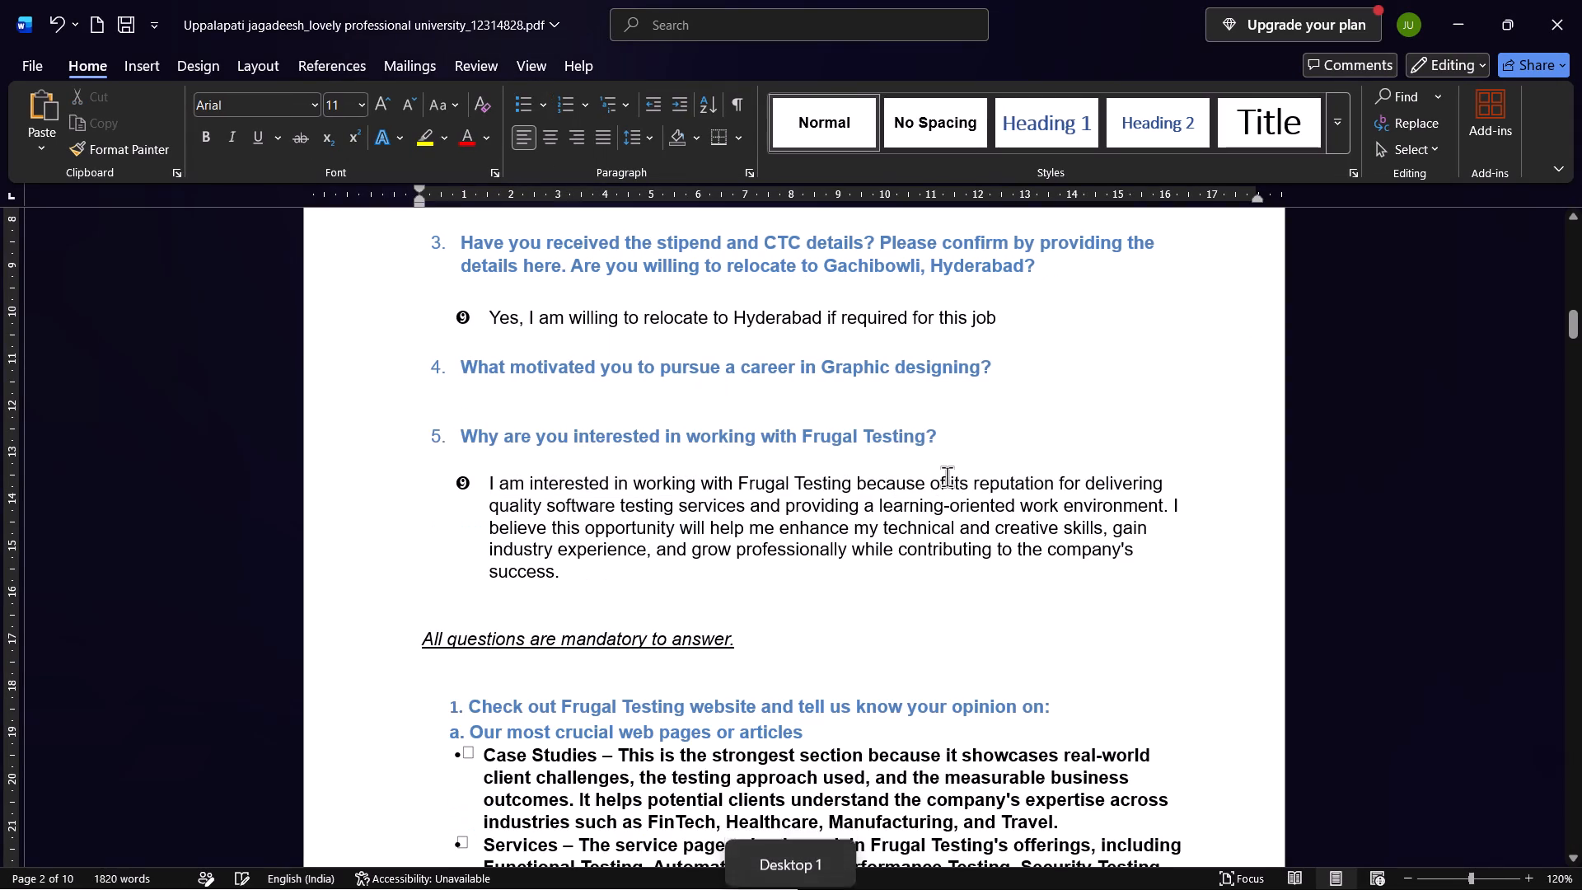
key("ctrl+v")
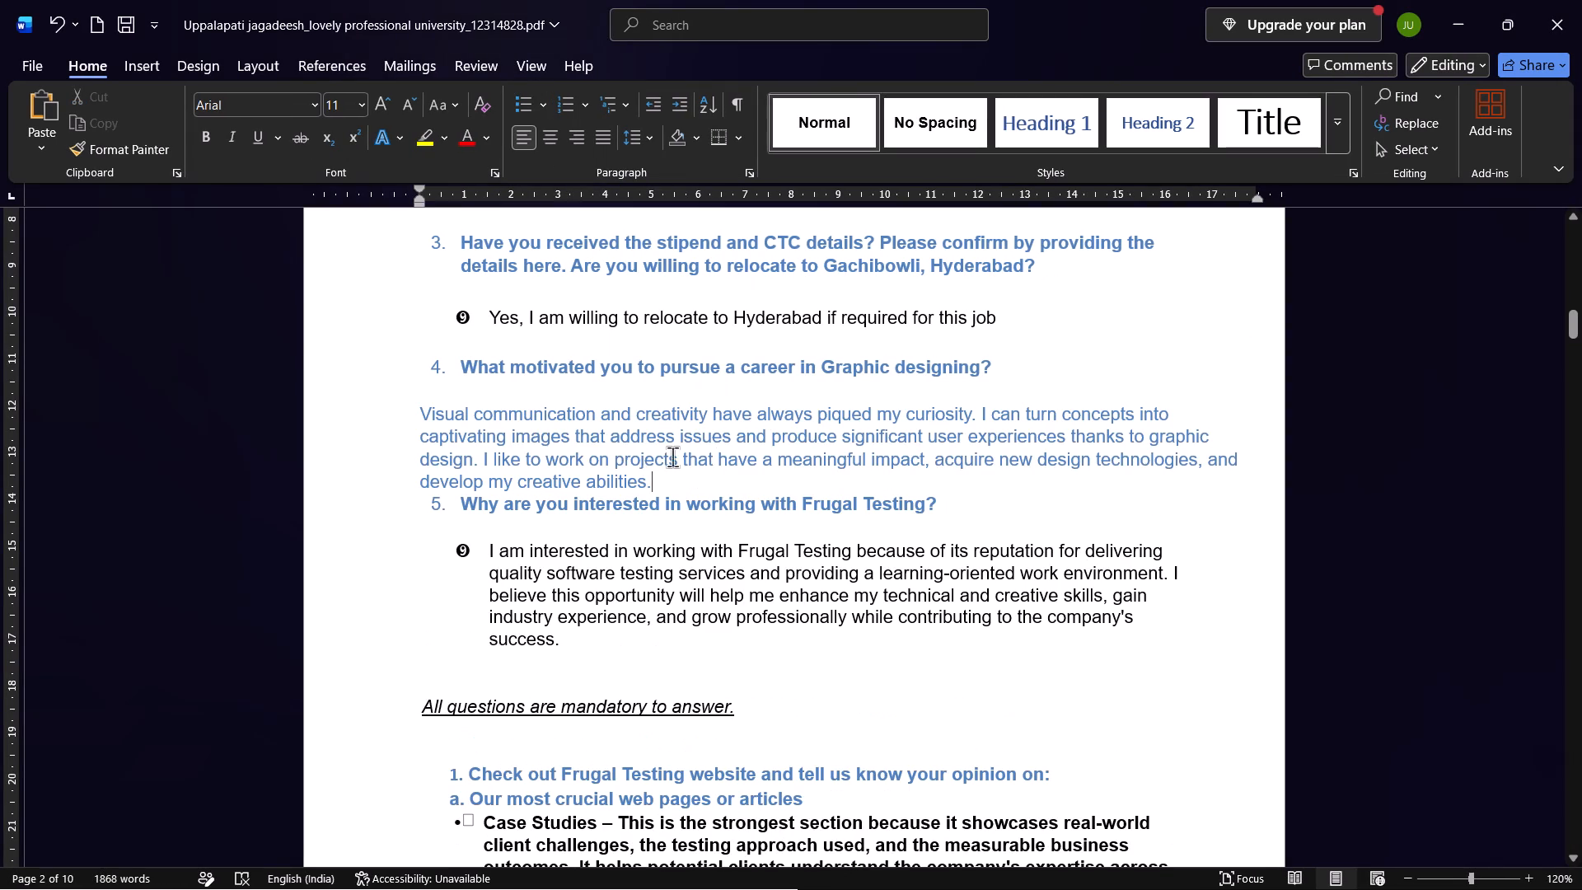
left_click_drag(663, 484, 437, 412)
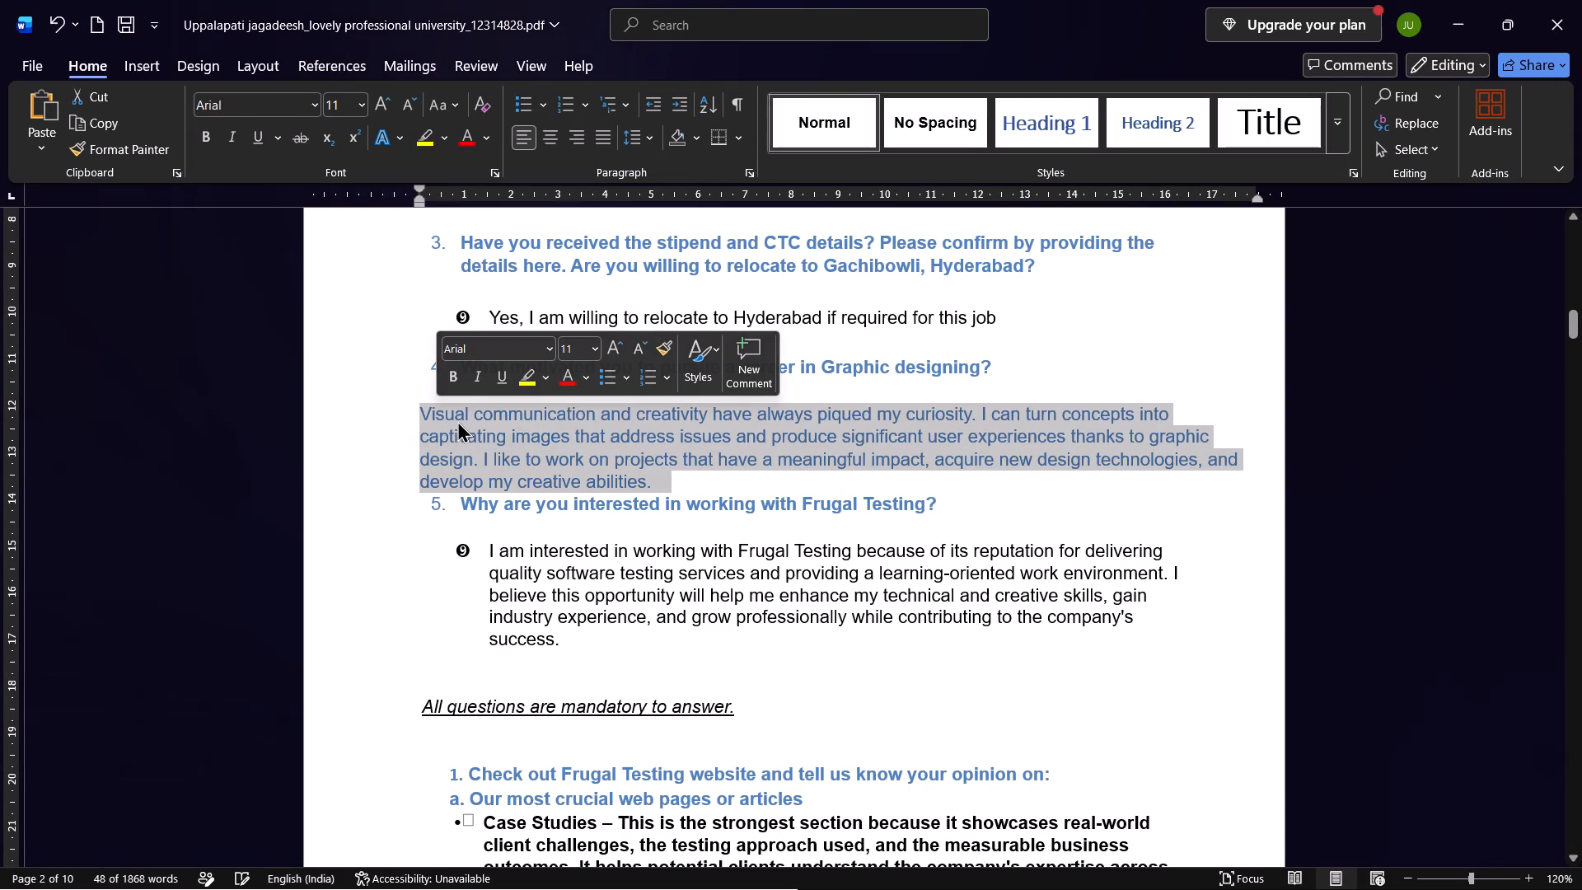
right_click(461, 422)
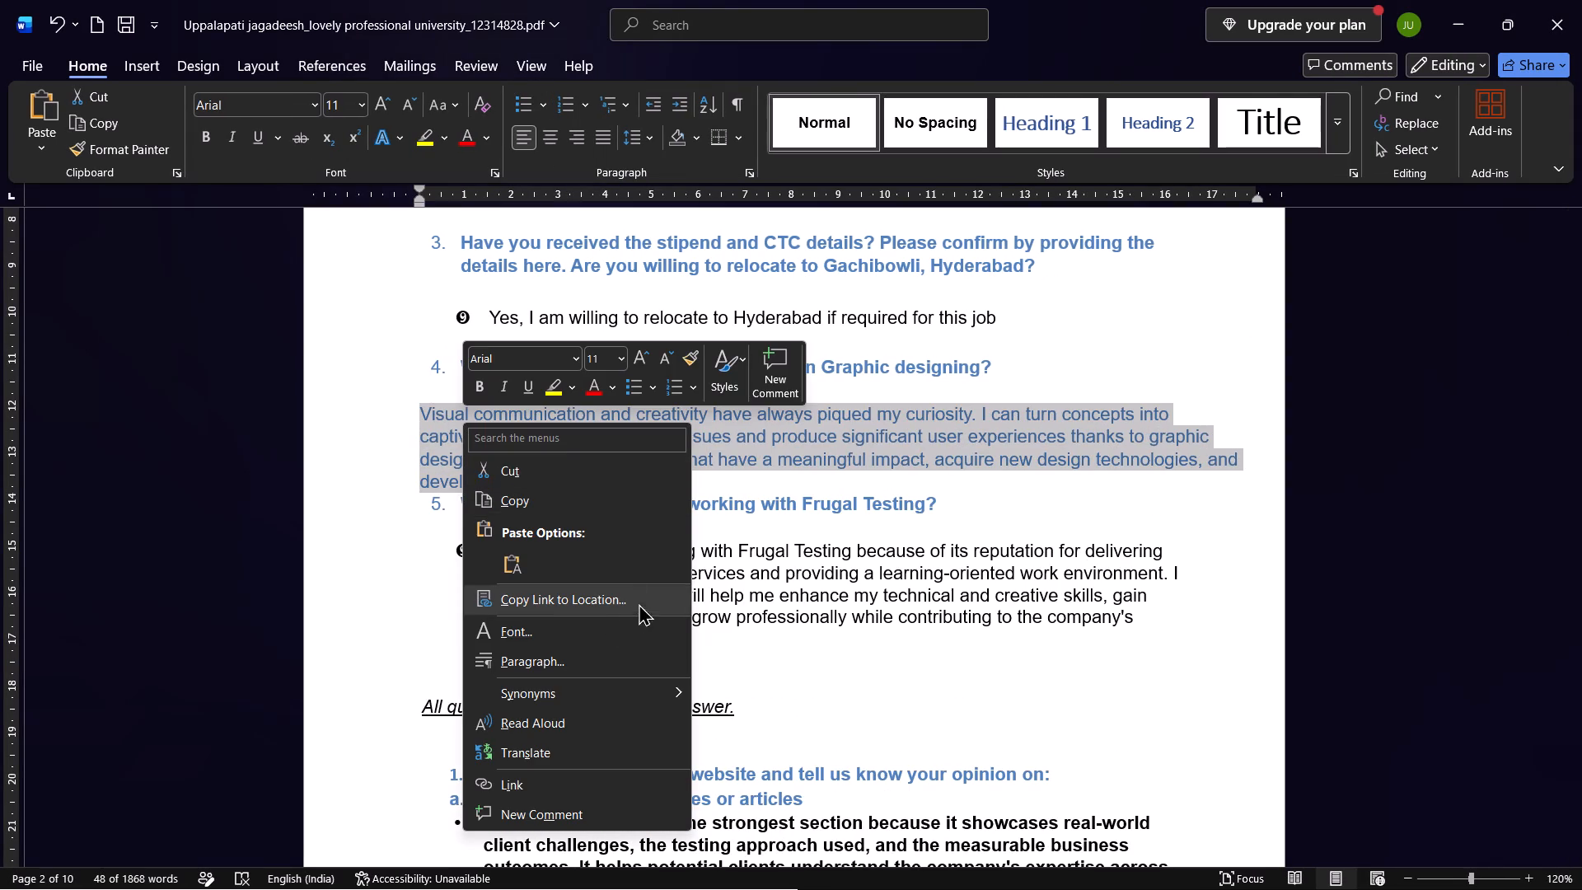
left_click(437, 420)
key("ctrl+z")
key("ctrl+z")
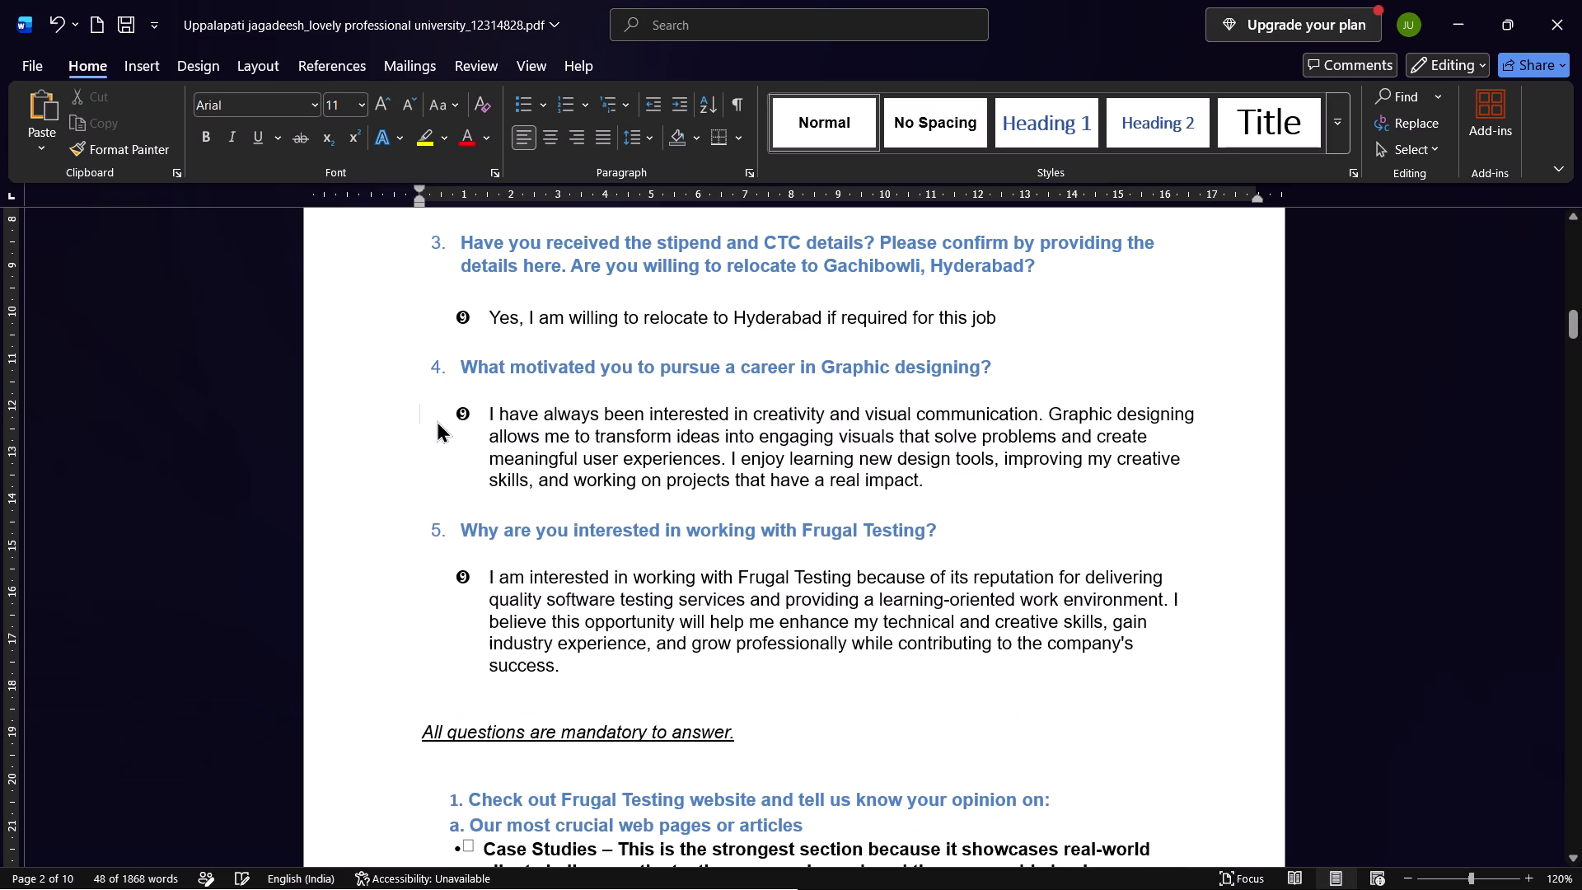
Replace the question 4 answer by pasting the paraphrase as a new bullet below it and deleting the original bullet.
left_click(586, 415)
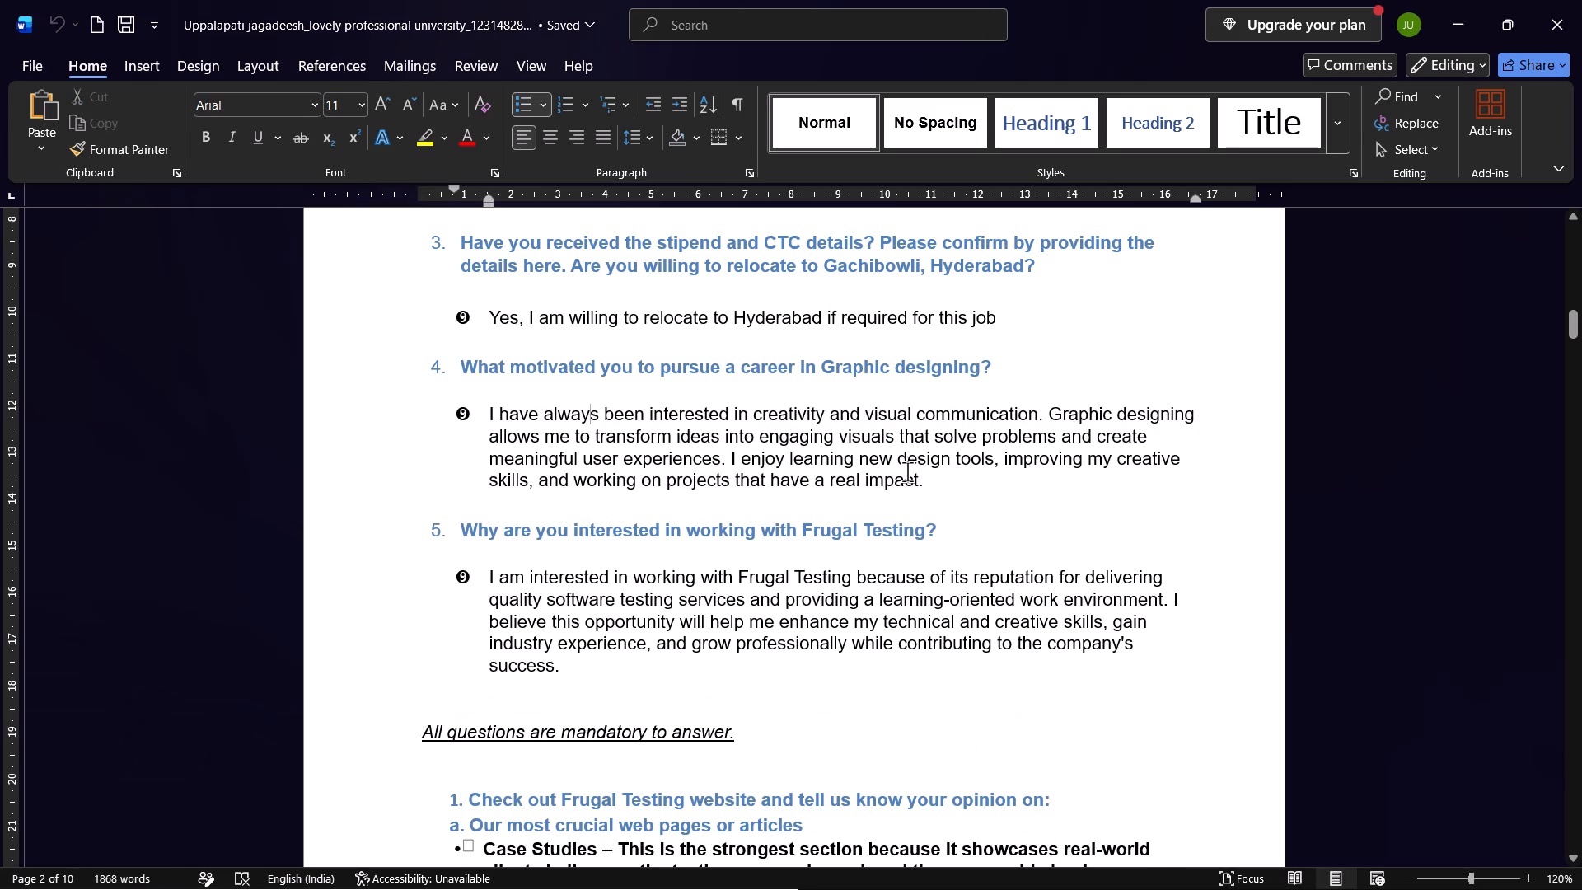
left_click(937, 480)
key("Return")
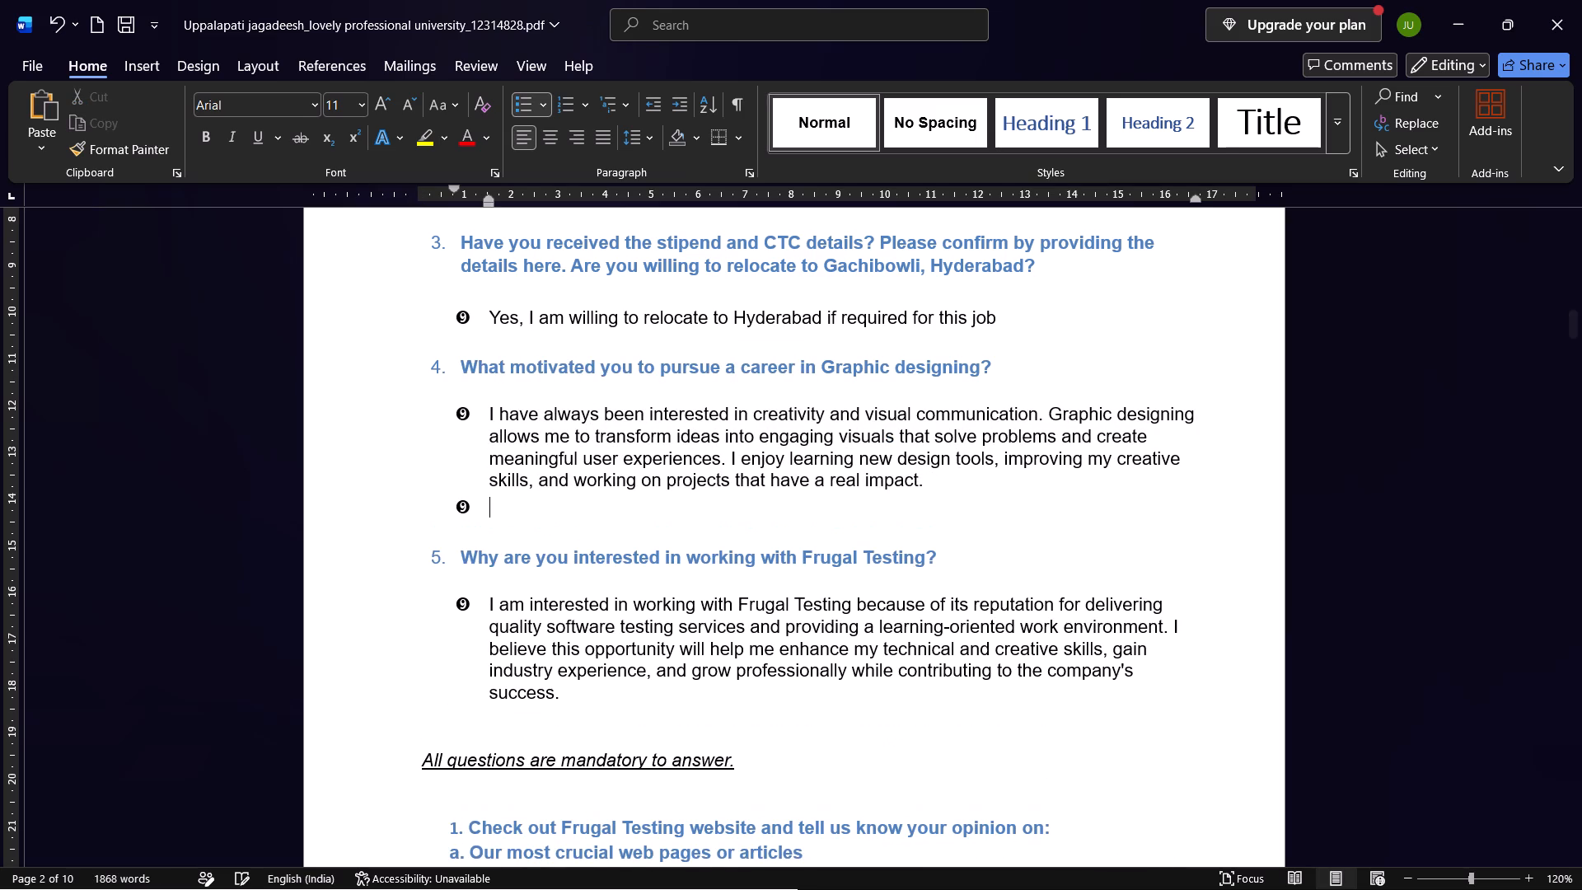
key("ctrl+v")
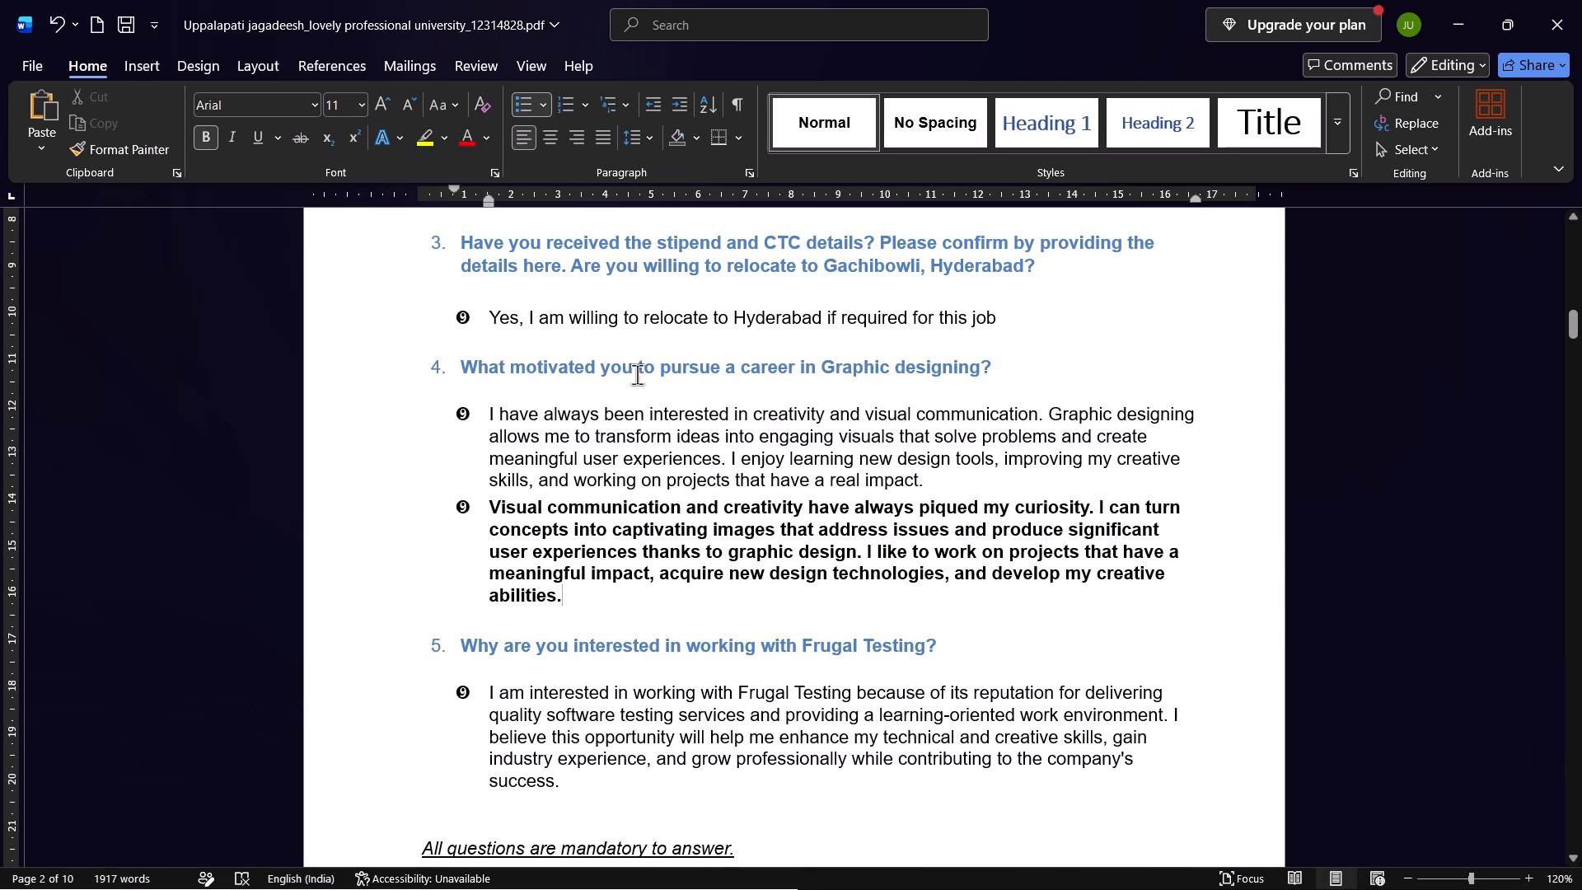
left_click(484, 424)
left_click_drag(939, 480, 793, 448)
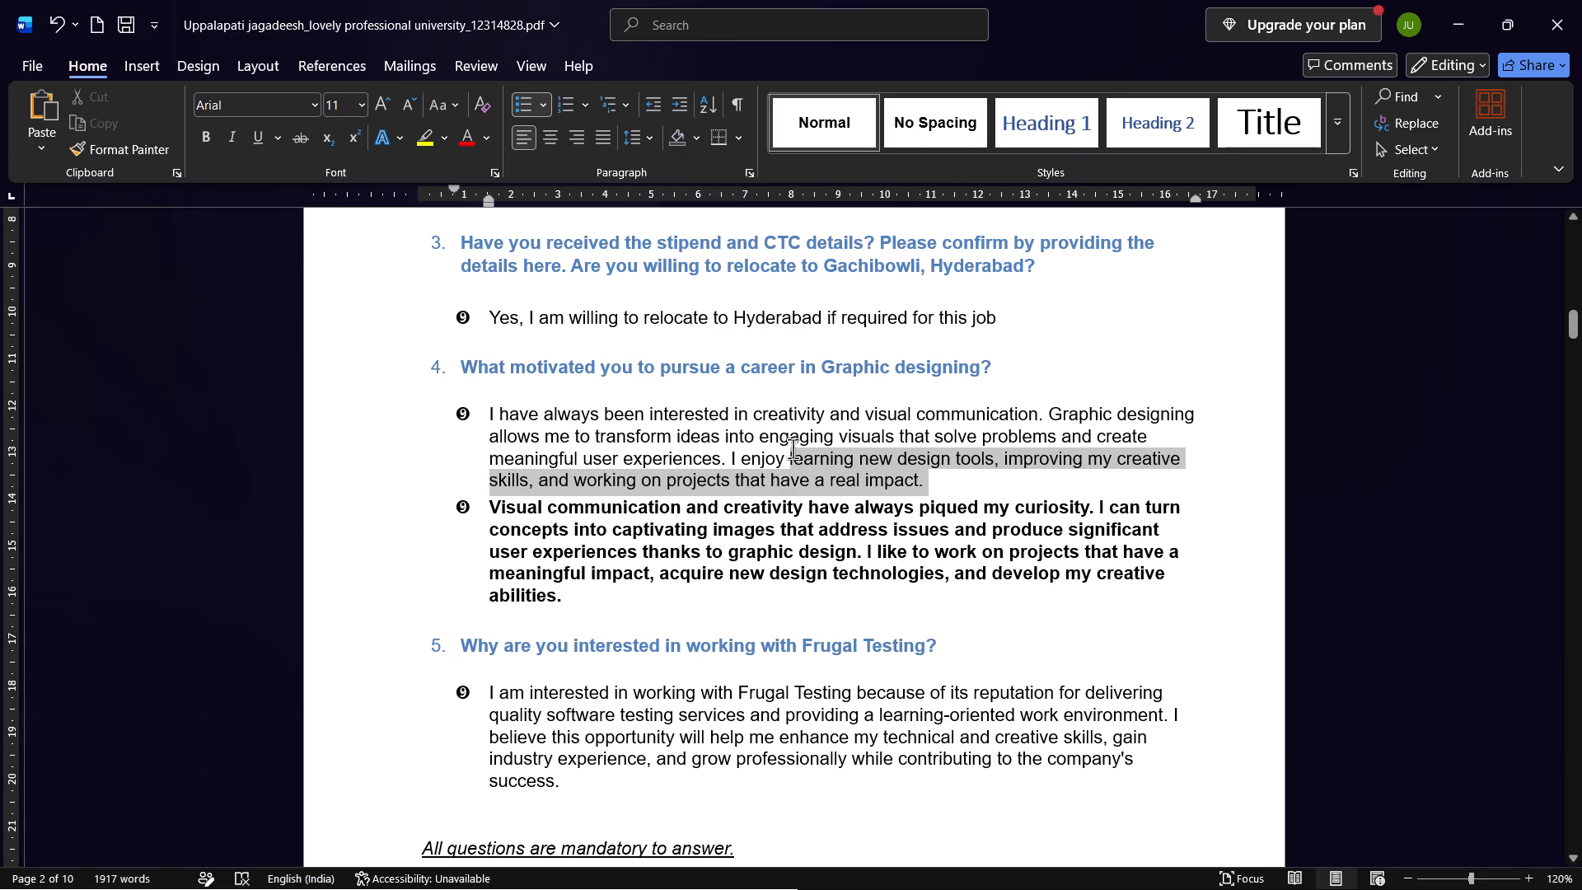
left_click_drag(793, 448, 486, 411)
key("BackSpace")
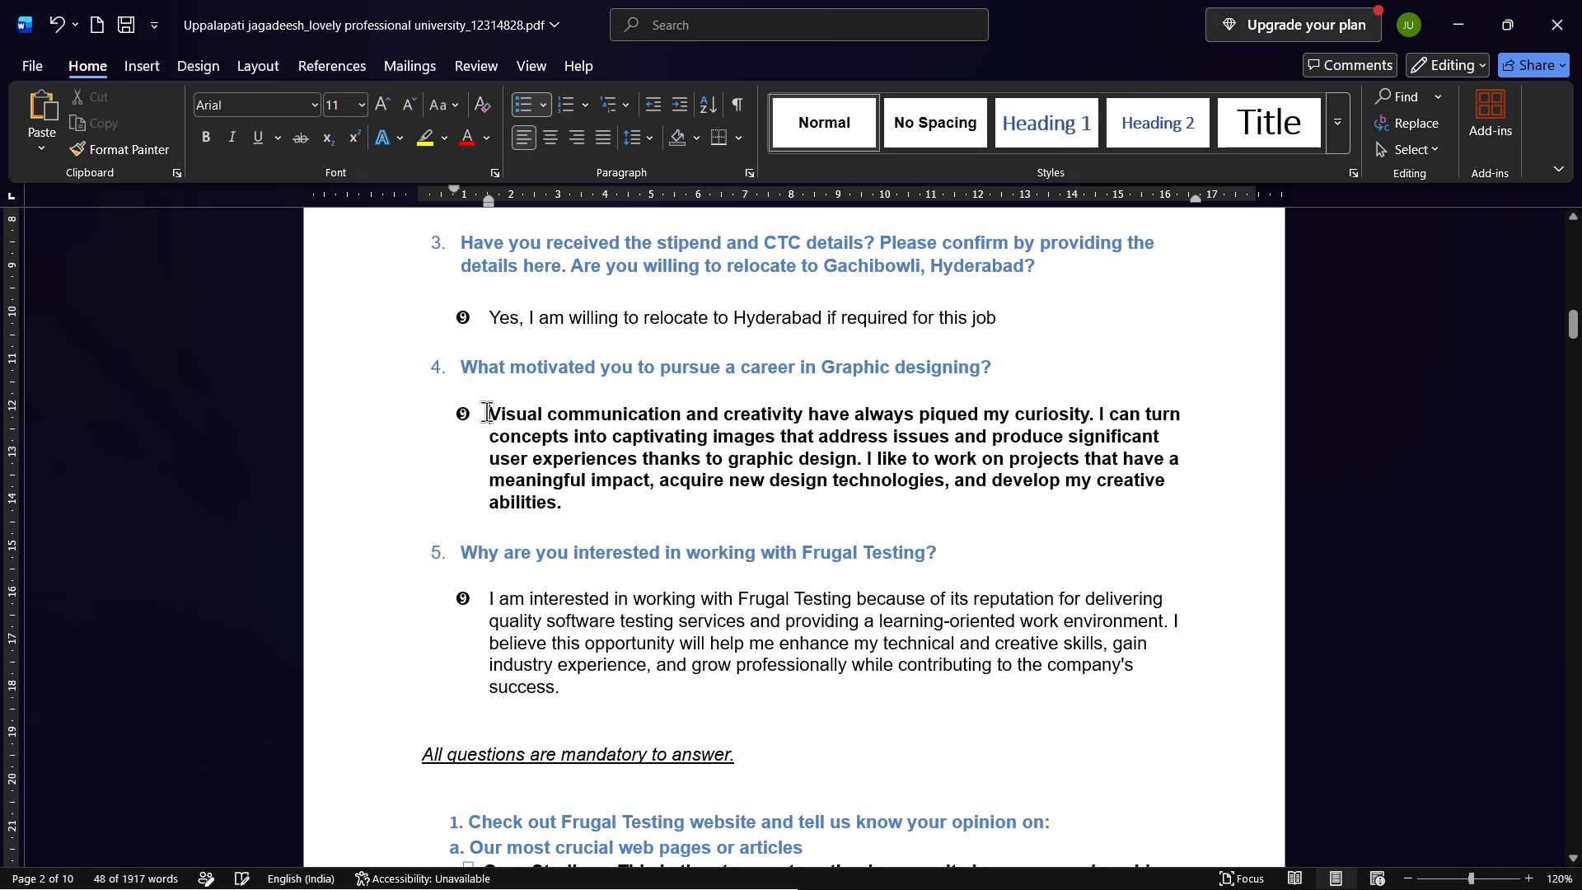
Remove the bold formatting from the whole paraphrased answer to question 4.
left_click_drag(563, 504, 507, 409)
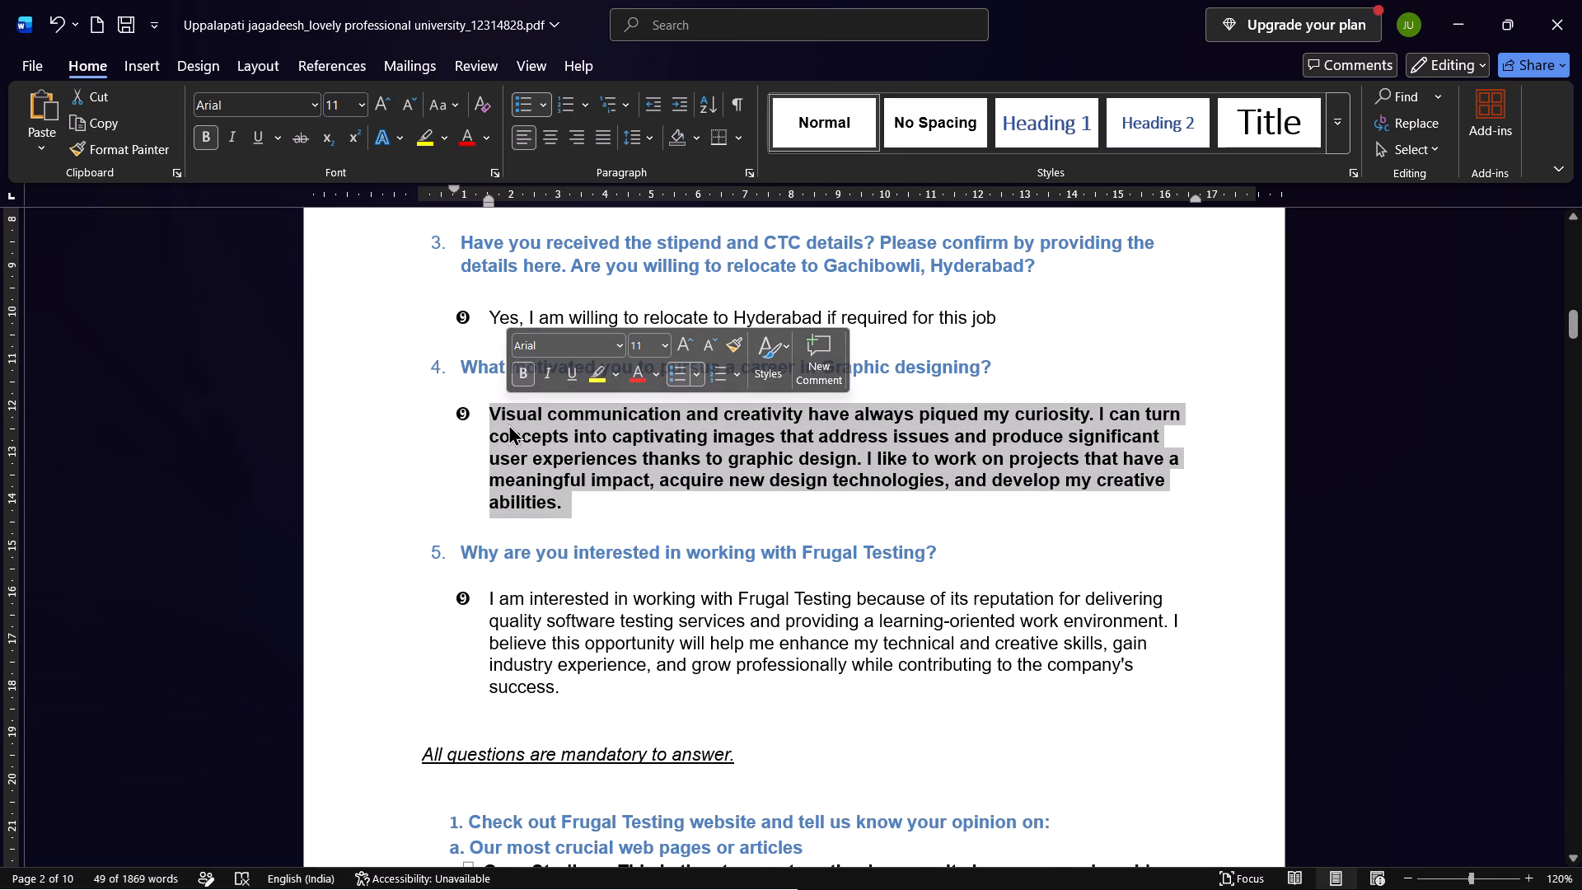
key("ctrl+b")
left_click(588, 491)
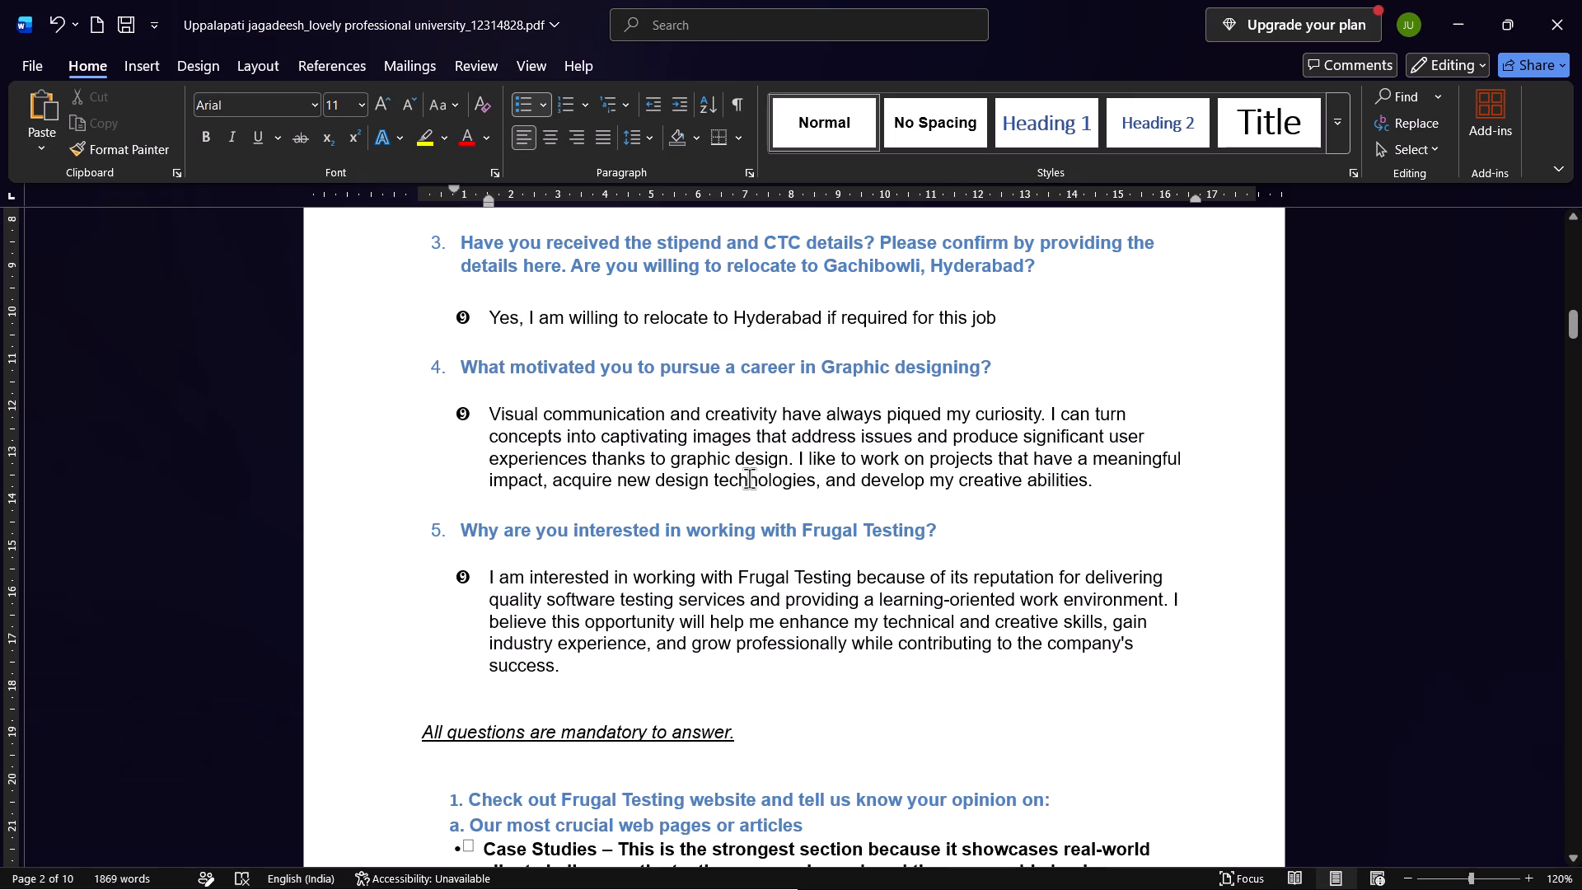
Remove the bullet symbols in front of the answers to questions 4, 3, 1 and 2.
scroll(749, 478, "up", 1)
left_click(478, 456)
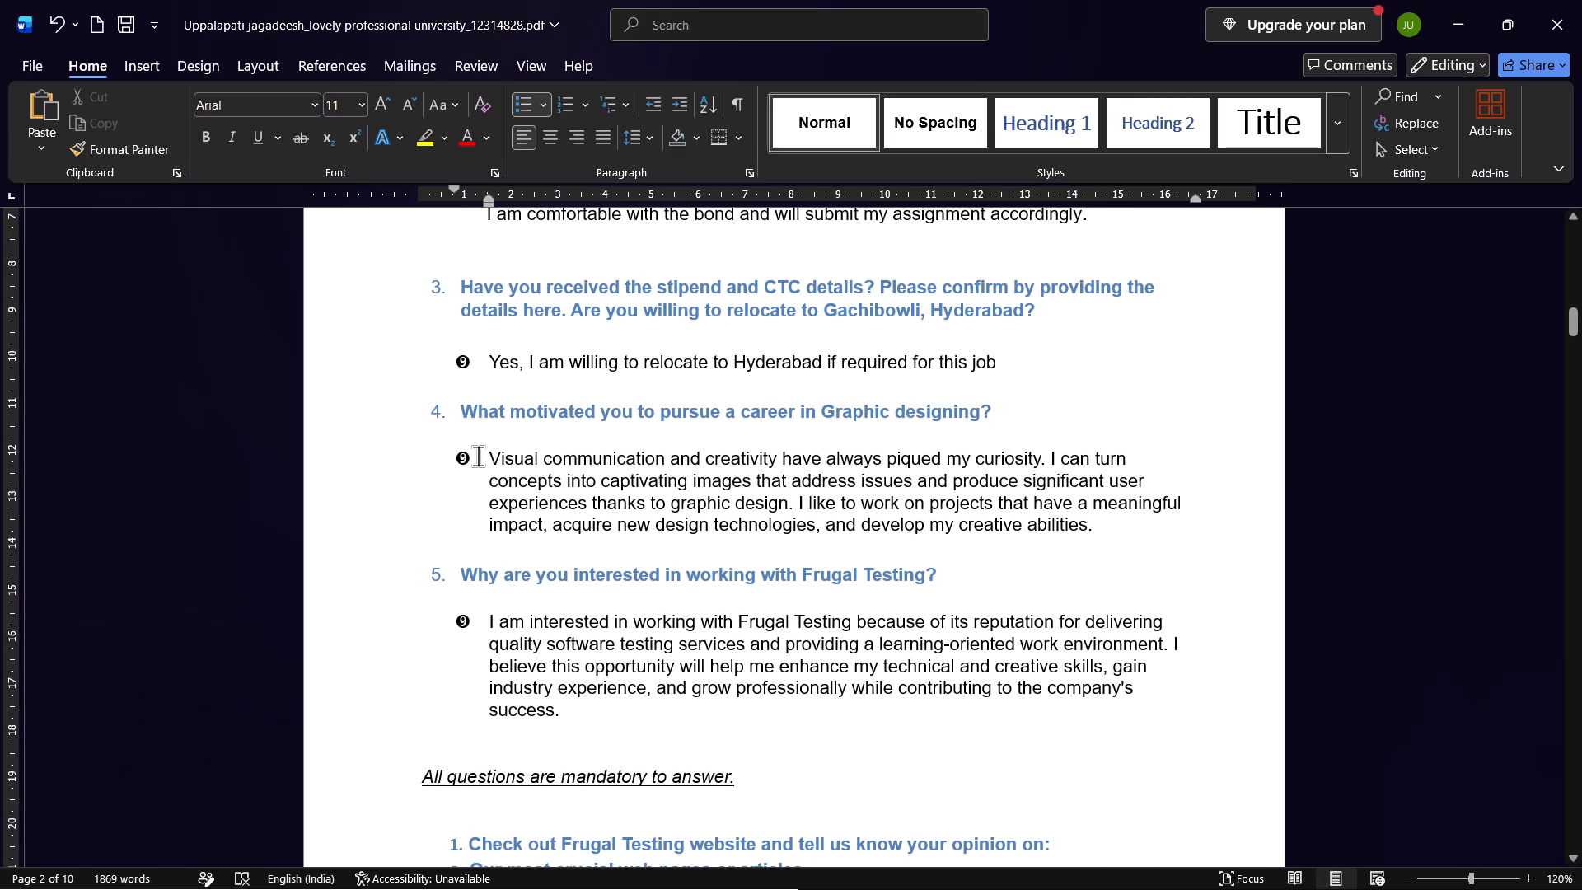
key("Left")
key("BackSpace")
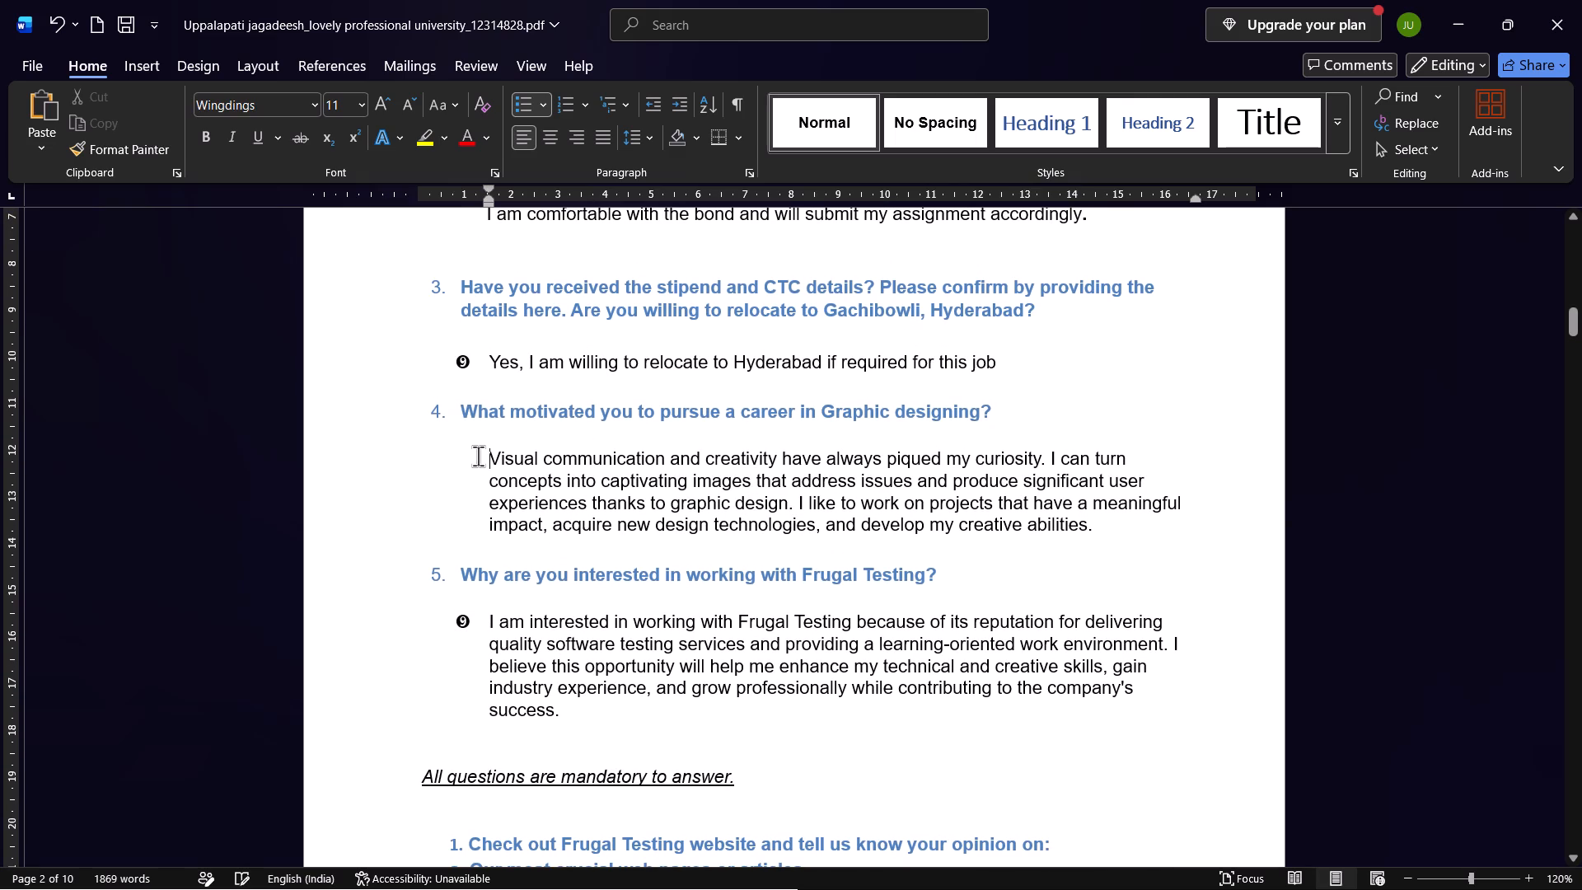
left_click(471, 359)
key("BackSpace")
scroll(448, 436, "up", 2)
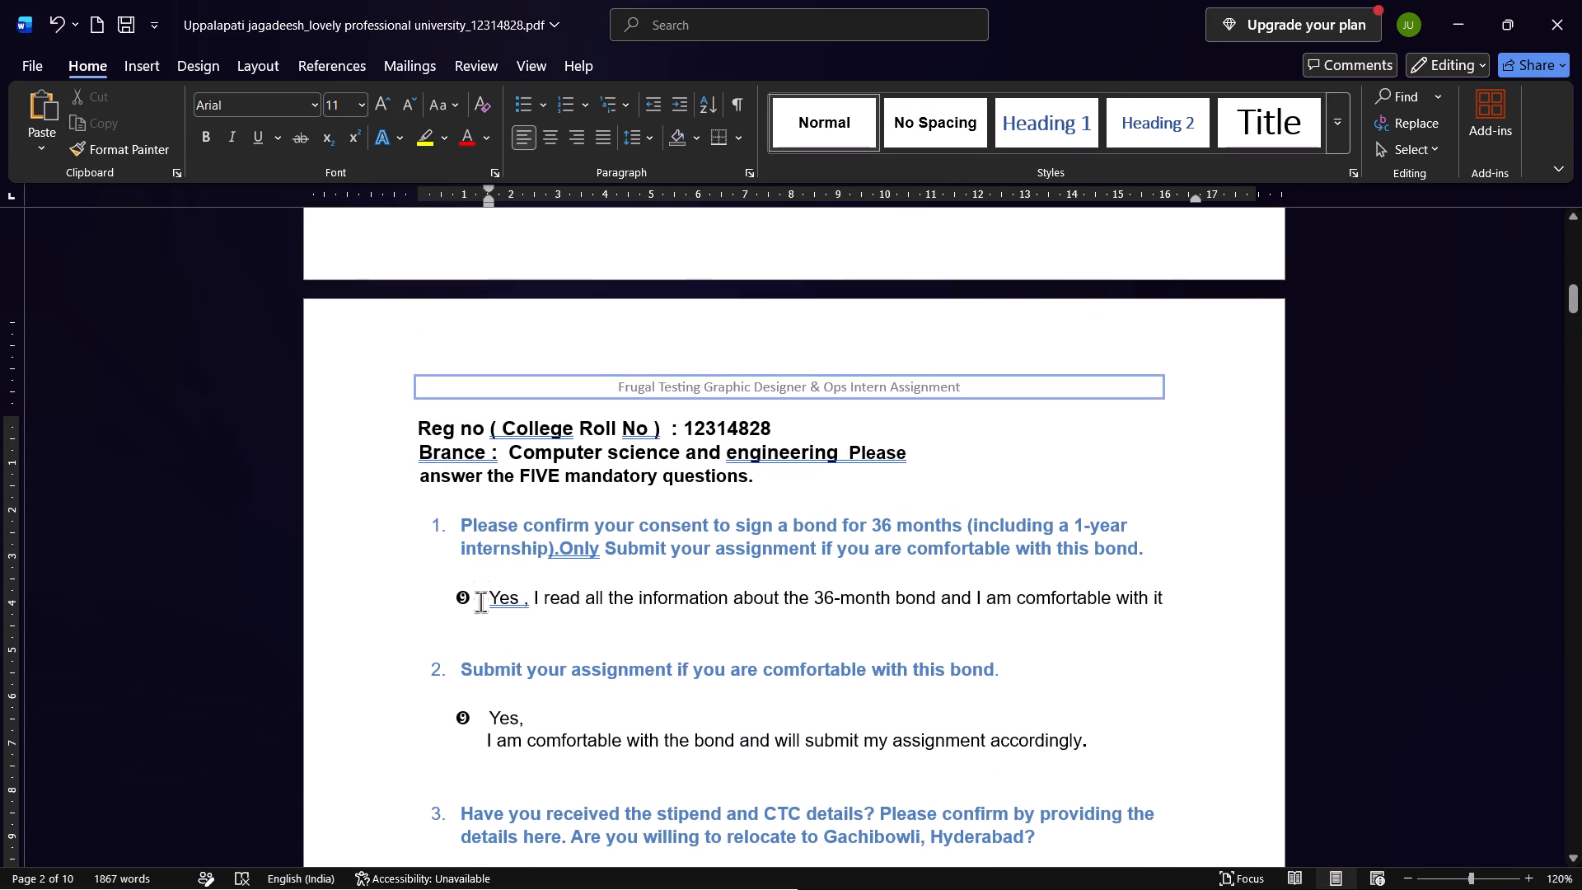
left_click(475, 606)
key("BackSpace")
left_click(470, 722)
key("BackSpace")
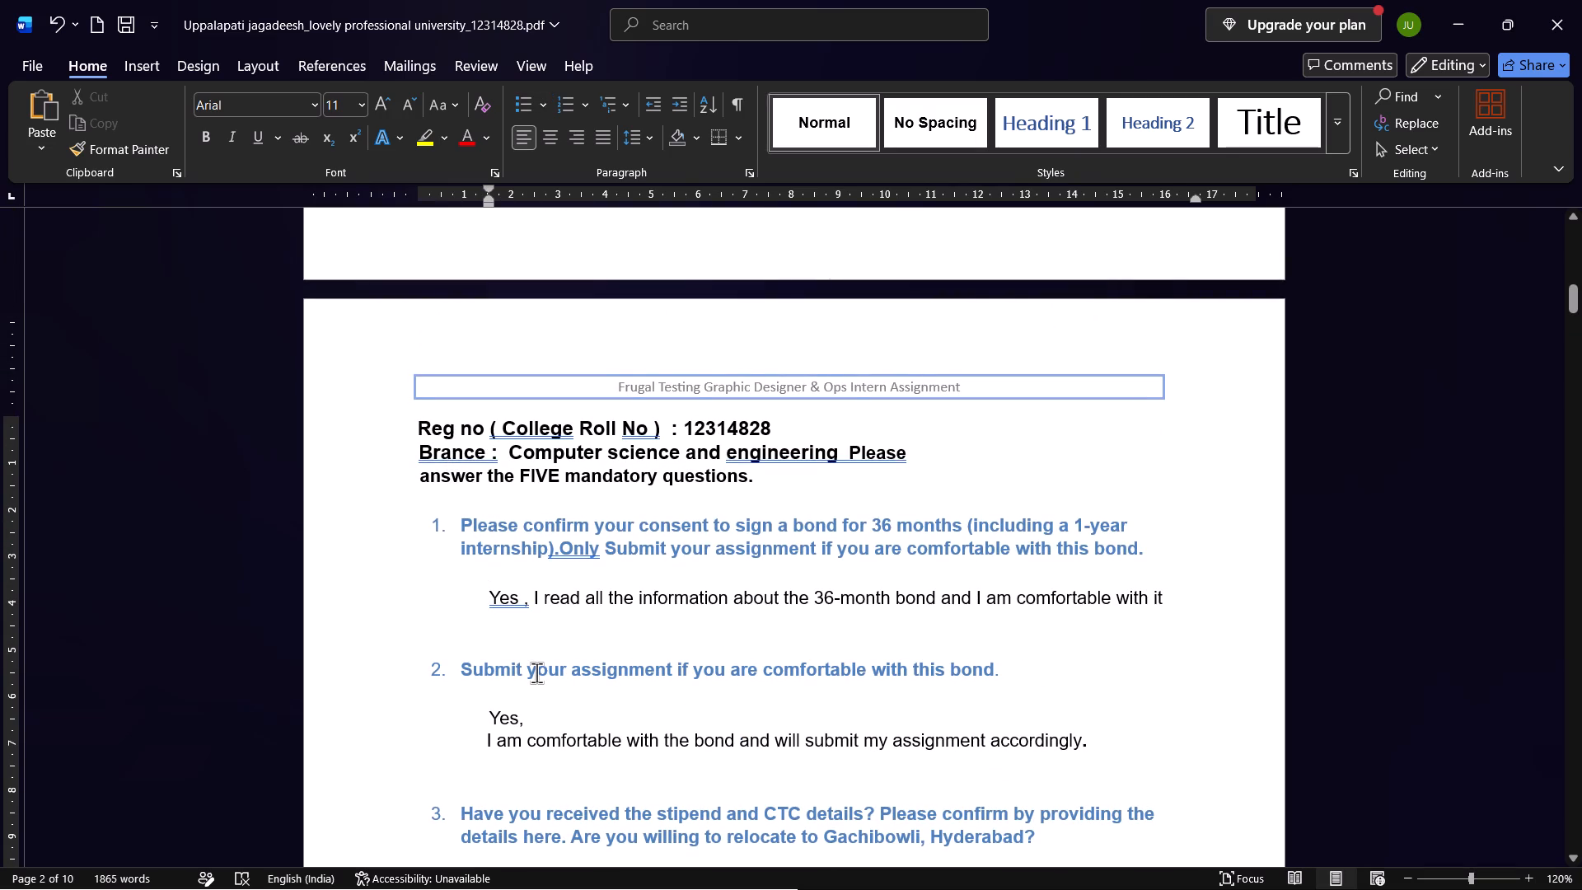
Remove the indent before the "Graphic Designer" title line on the cover page so it starts at the left margin.
scroll(578, 663, "down", 2)
scroll(578, 663, "up", 5)
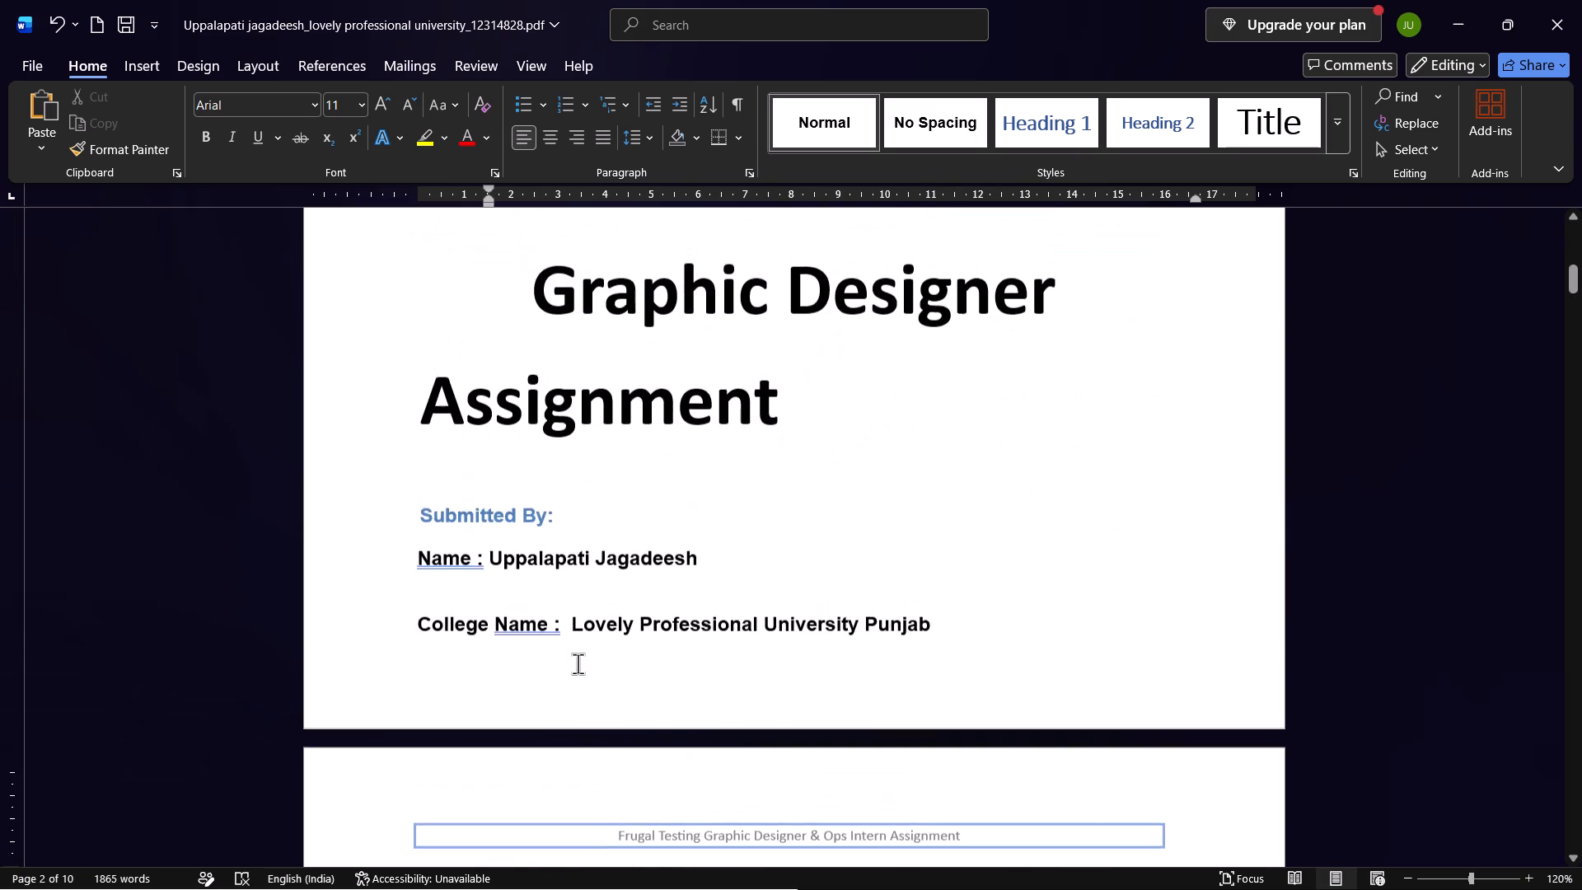
scroll(578, 663, "down", 1)
scroll(662, 534, "up", 5)
scroll(662, 534, "down", 1)
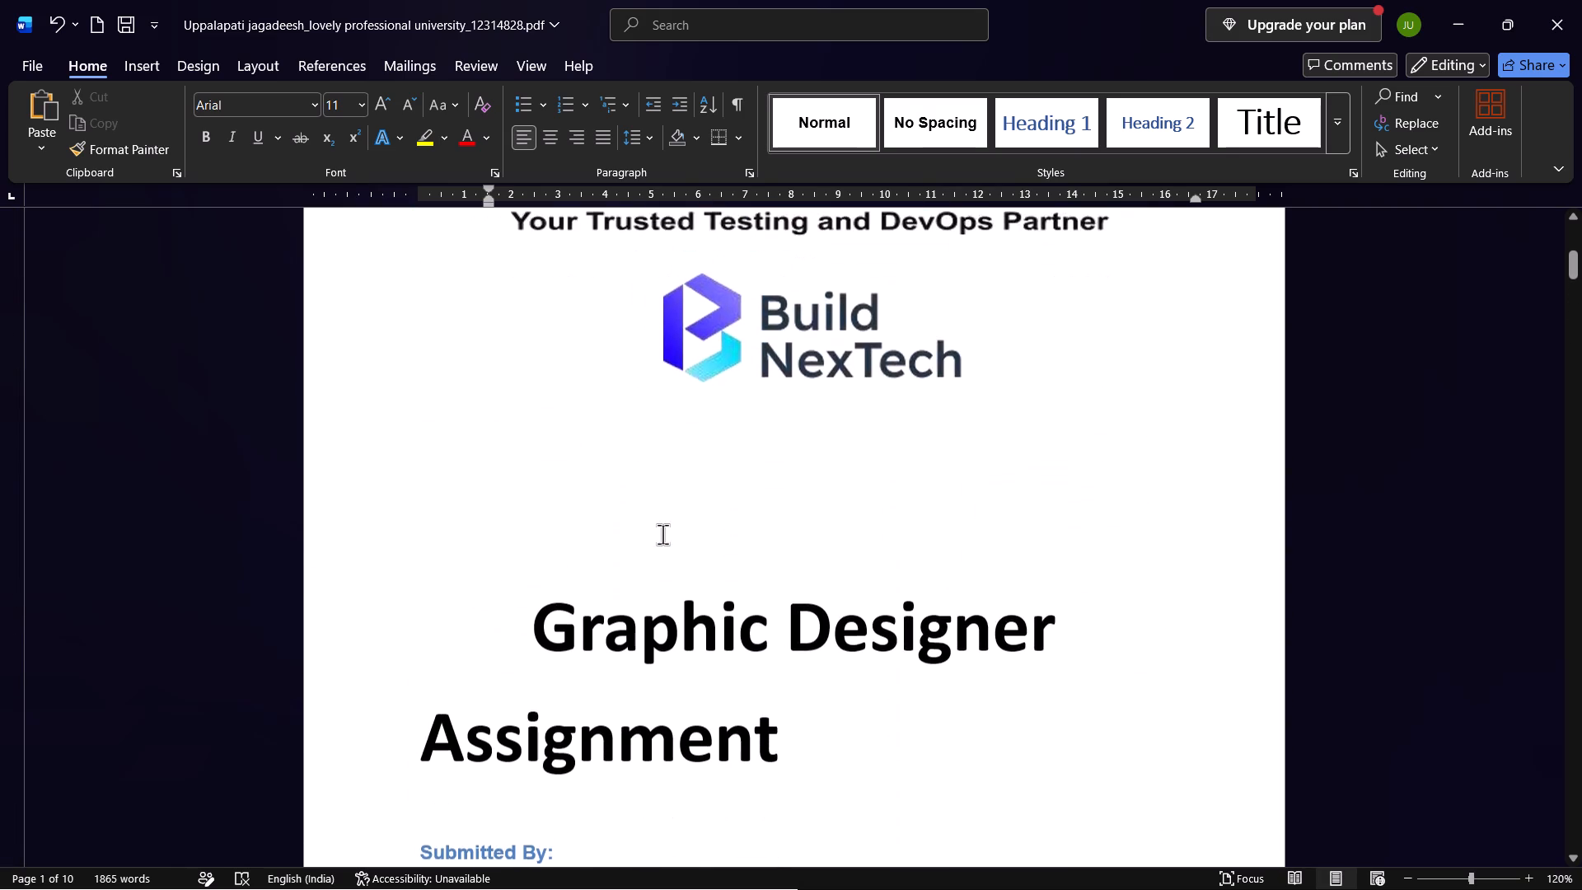
left_click(529, 588)
key("BackSpace")
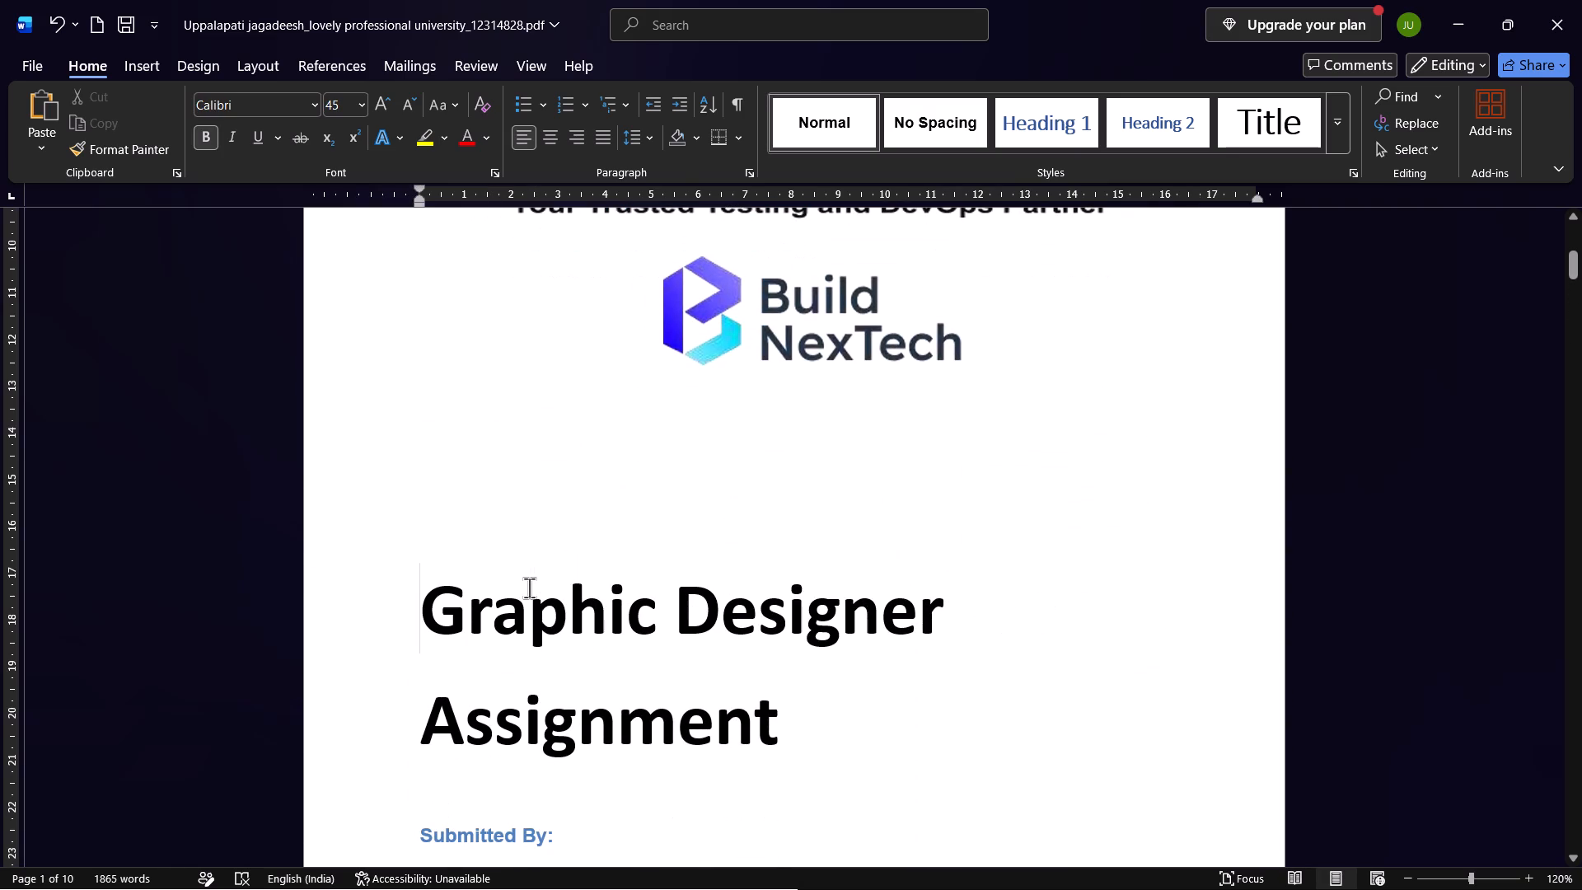
key("Down")
key("Down")
key("BackSpace")
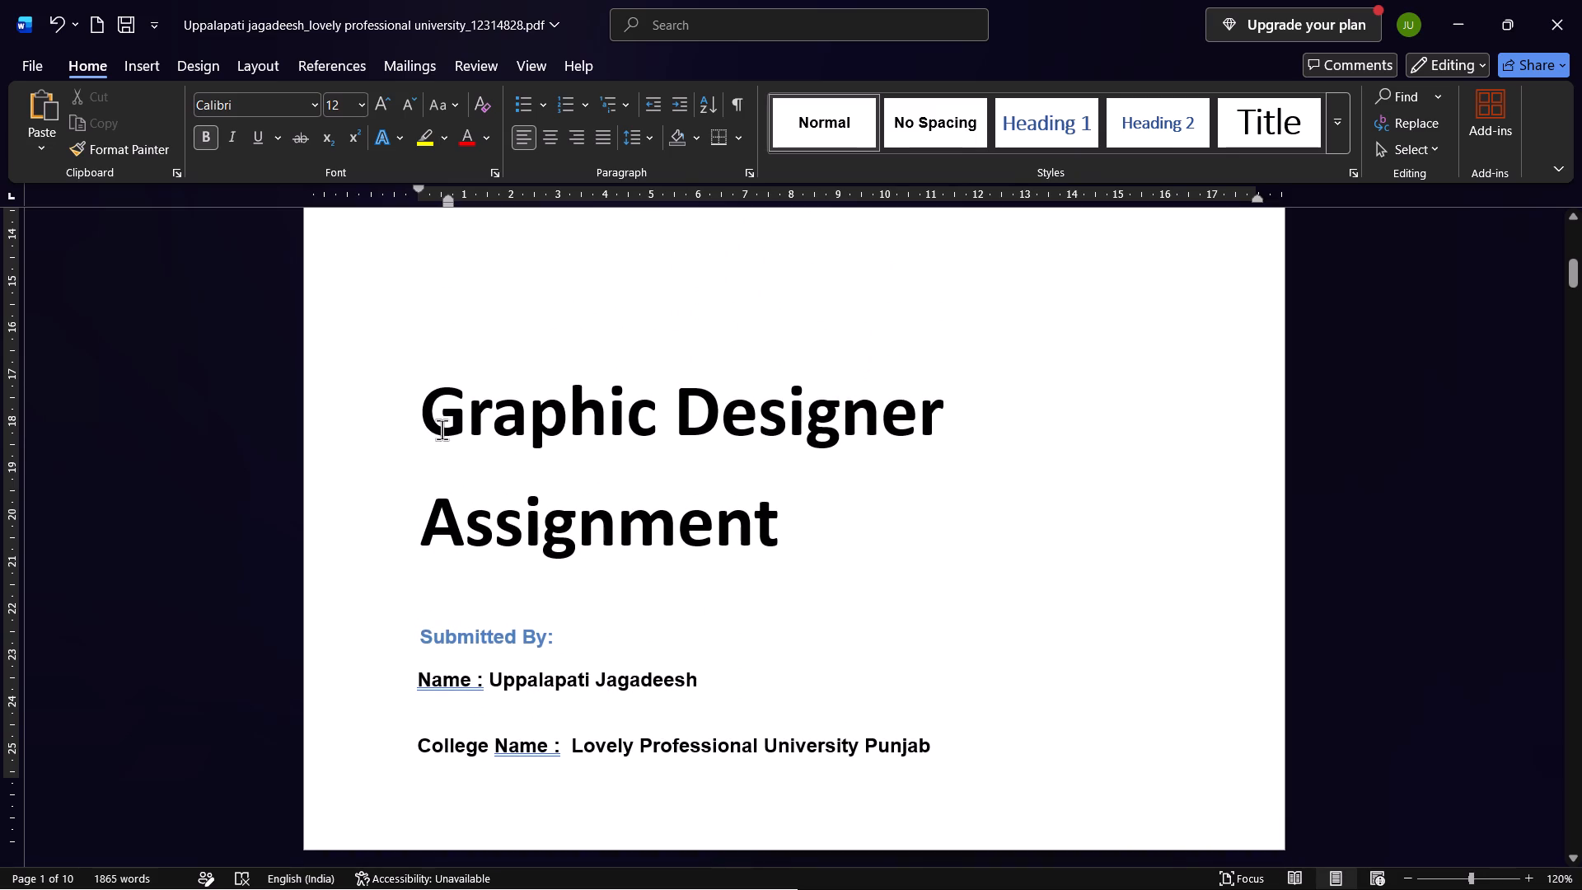
left_click(440, 418)
key("BackSpace")
key("BackSpace")
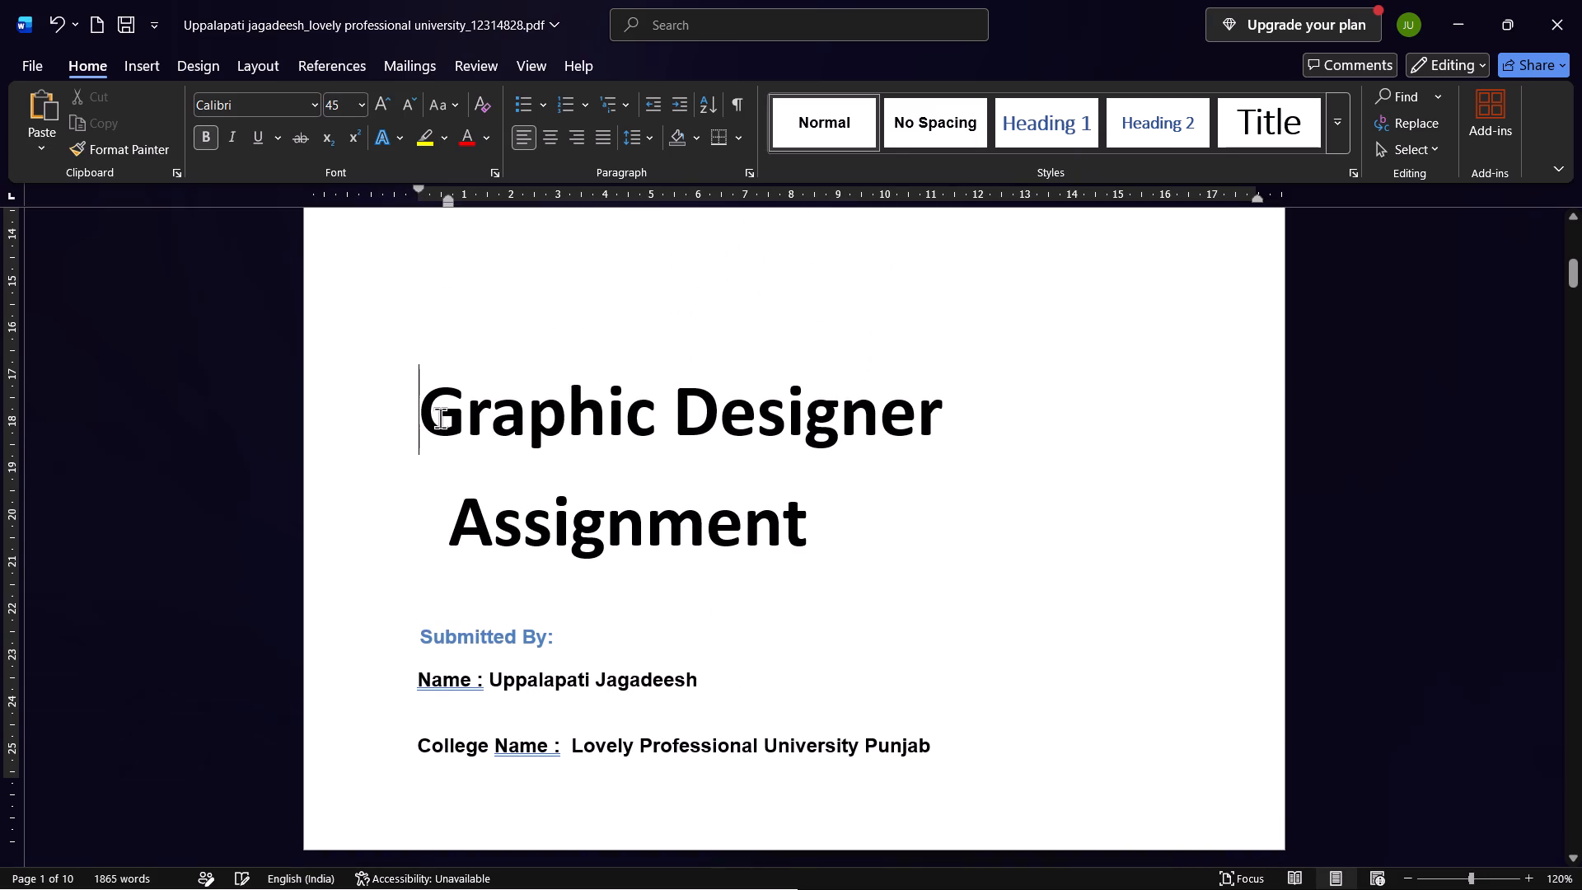
Delete the blank lines between the Build NexTech logo and the "Graphic Designer" title.
scroll(440, 418, "up", 1)
left_click(484, 527)
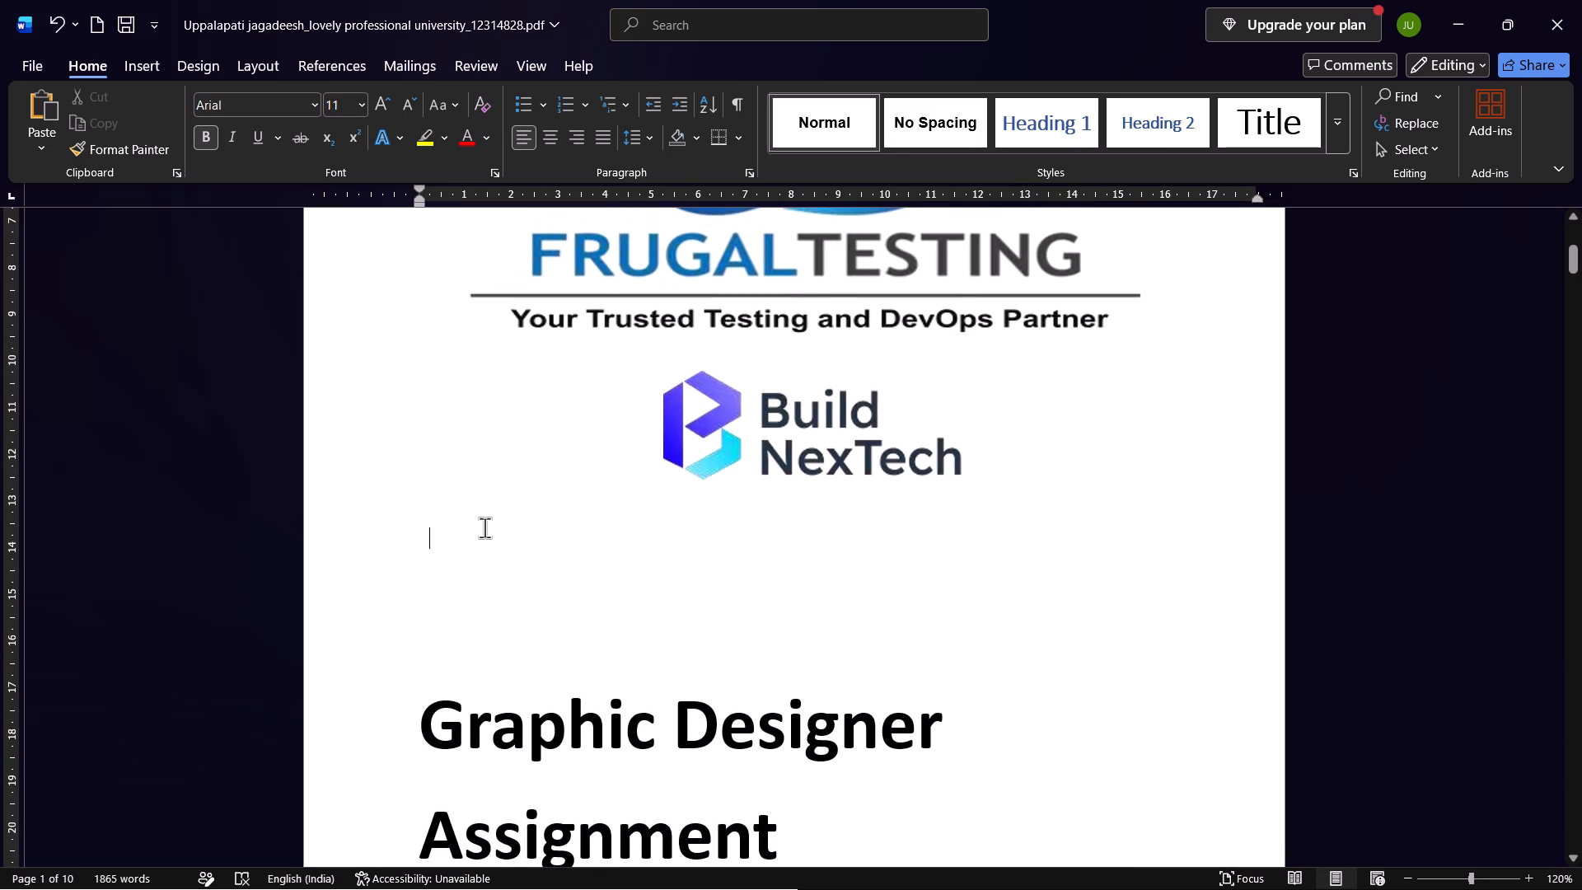
key("BackSpace")
key("BackSpace")
key("BackSpace")
key("BackSpace")
key("BackSpace")
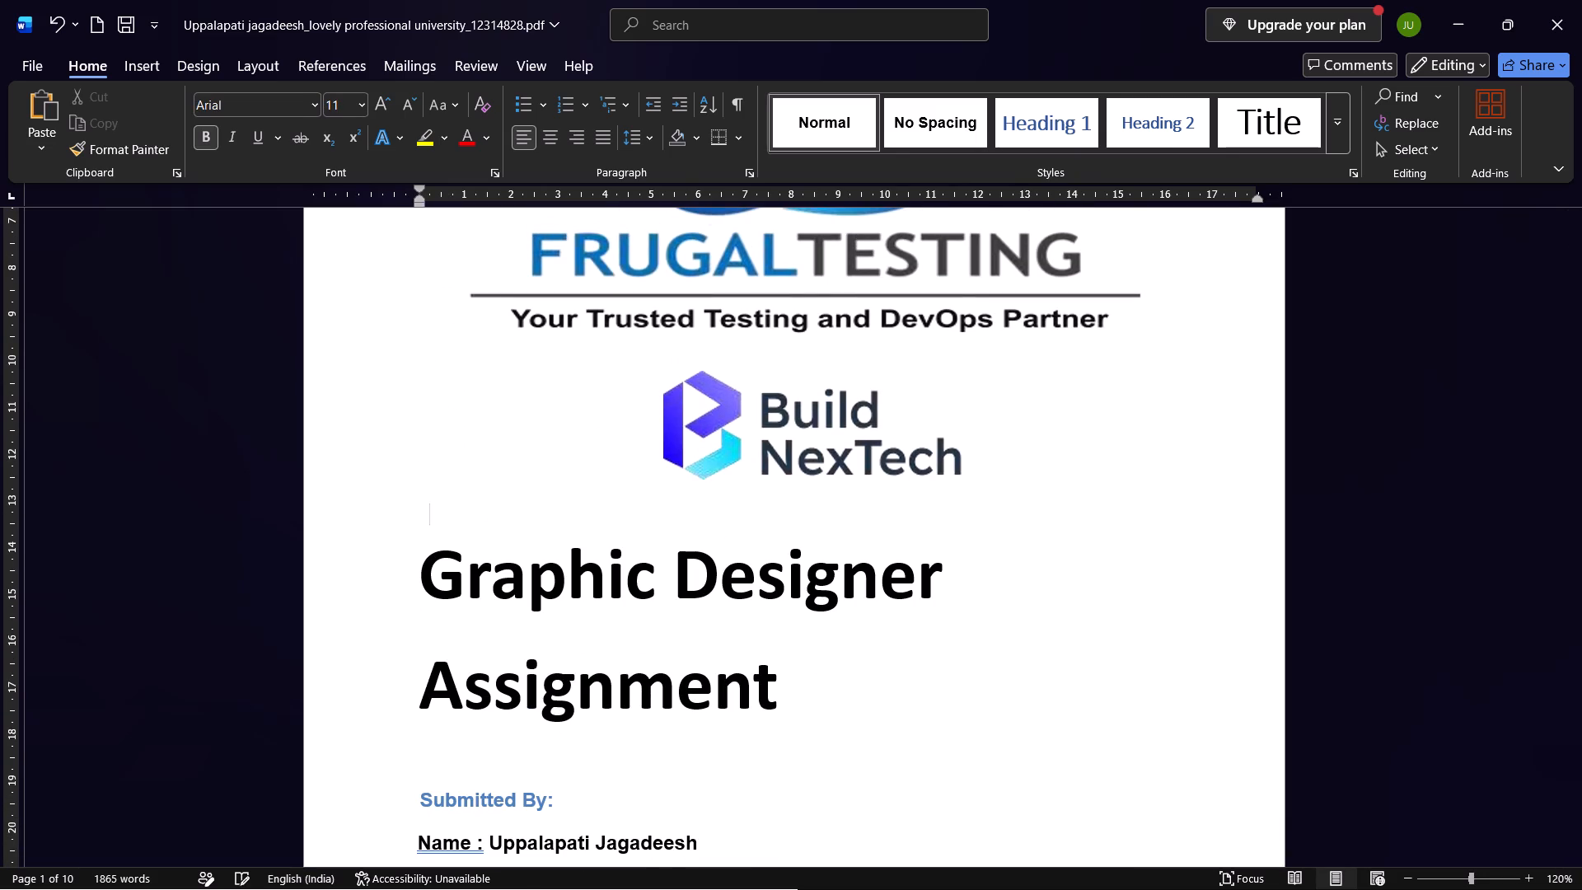
key("BackSpace")
Insert two blank lines above question 1 to push it off the cover page.
scroll(484, 527, "down", 2)
scroll(484, 527, "up", 1)
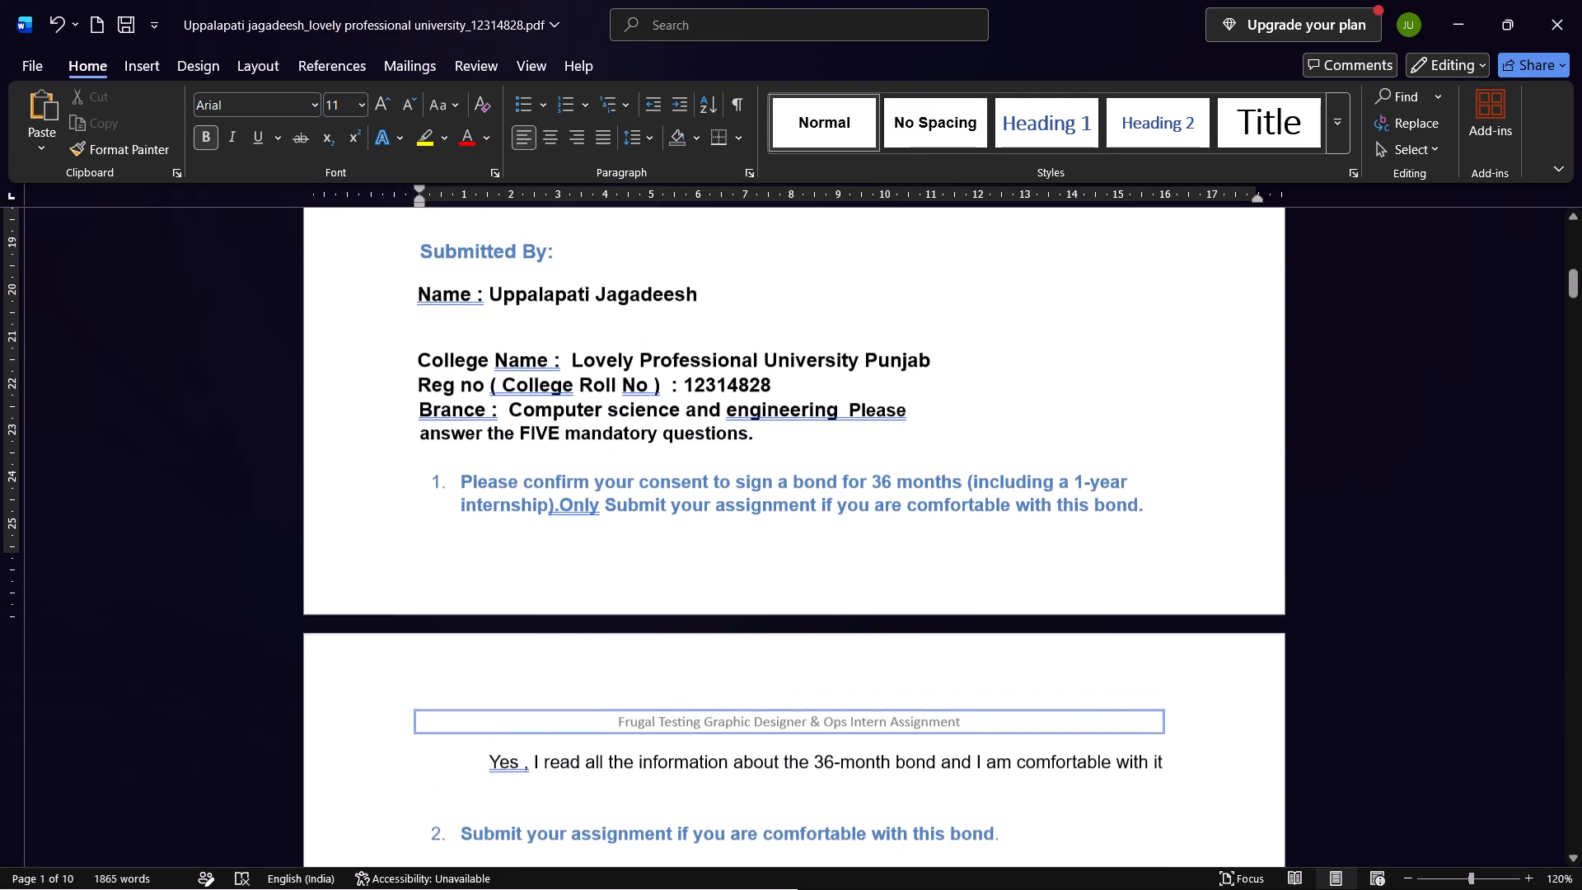
scroll(484, 527, "up", 1)
left_click(427, 616)
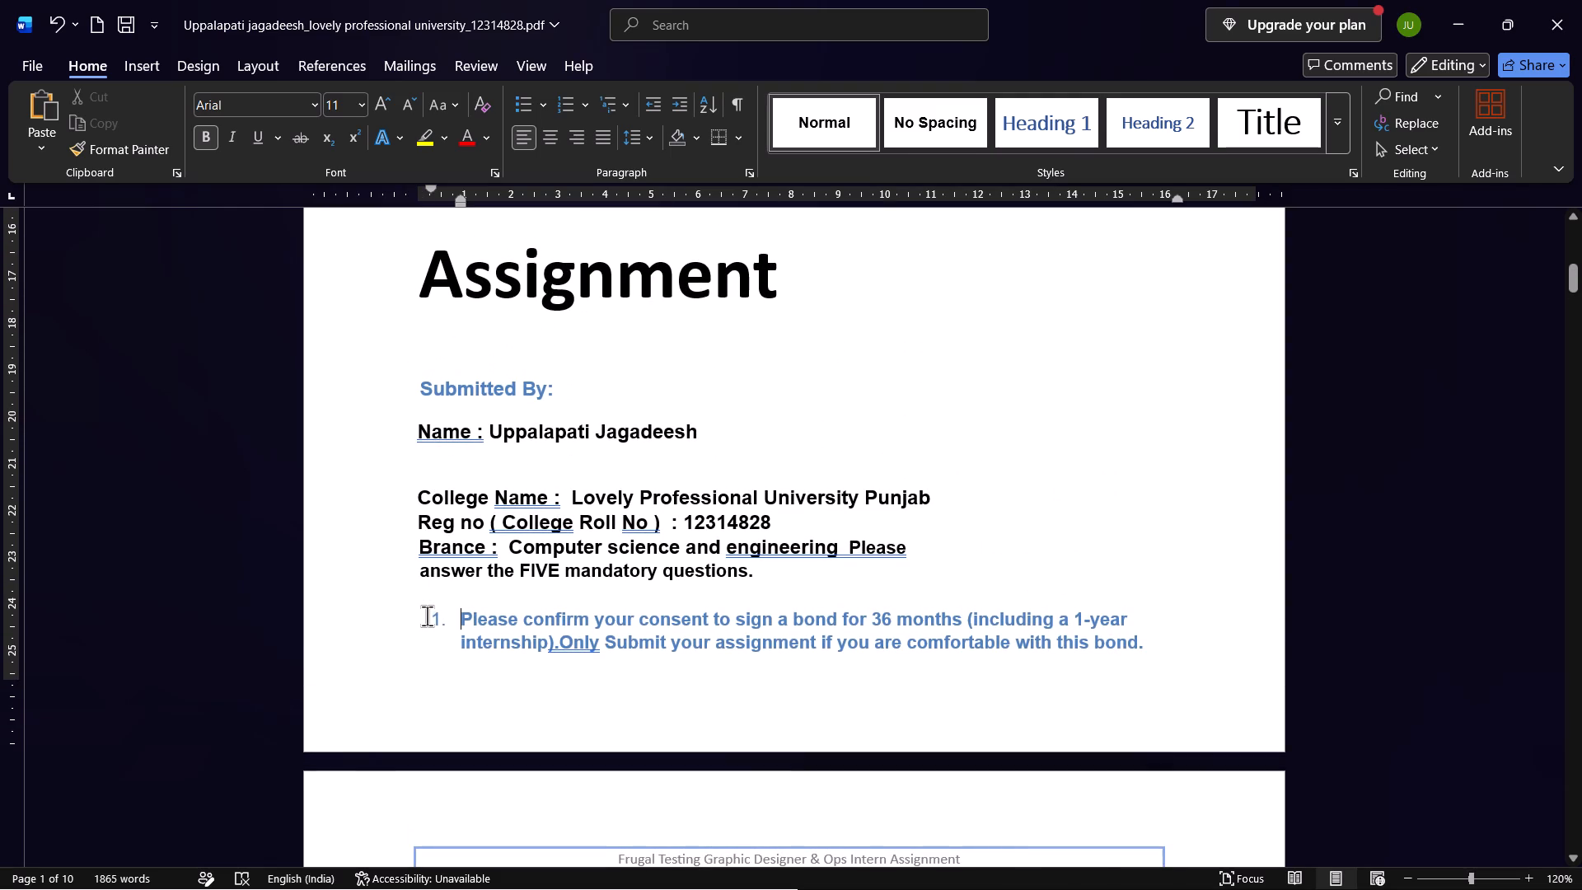
key("Left")
key("Left")
key("Return")
key("Return")
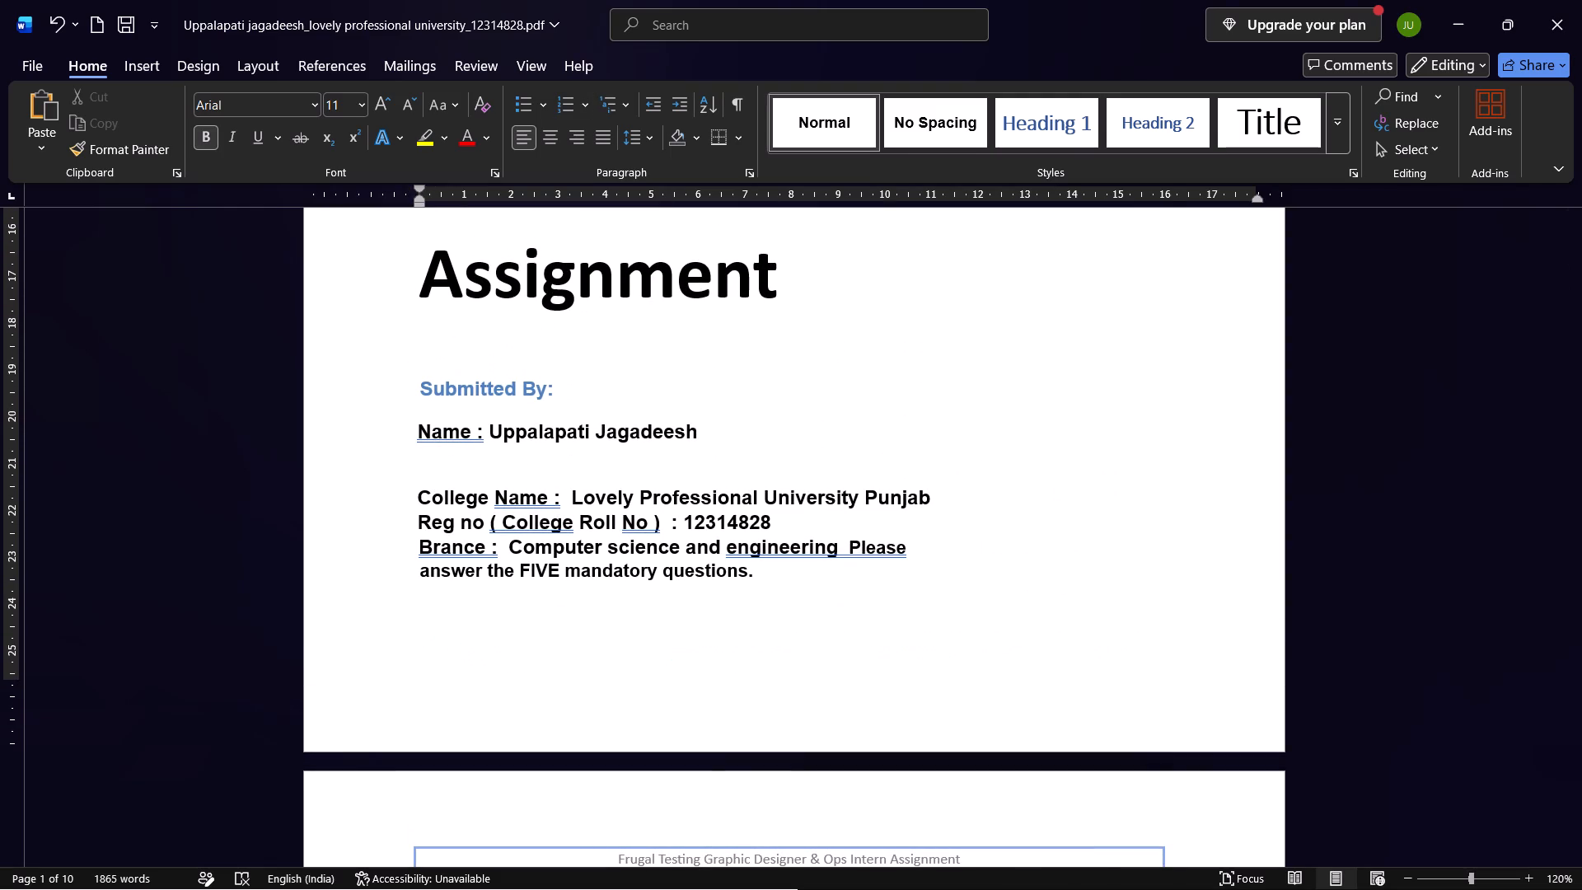
Insert five line breaks before "answer the FIVE mandatory questions." to move that line to the second page.
left_click(424, 569)
key("Return")
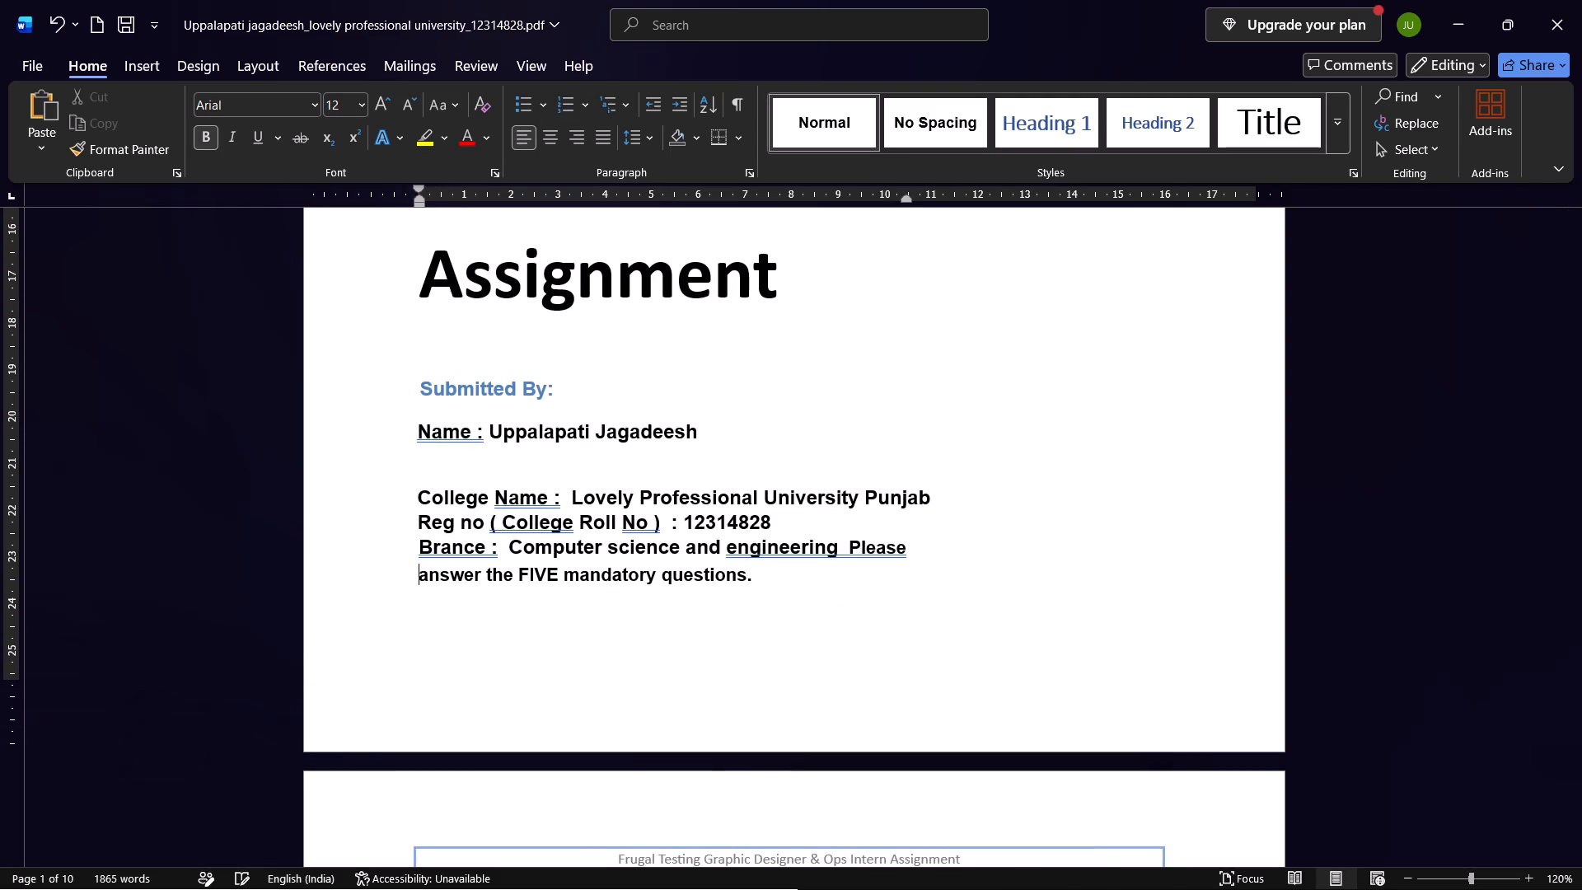
key("Return")
key("Return")
key("Return")
key("Return")
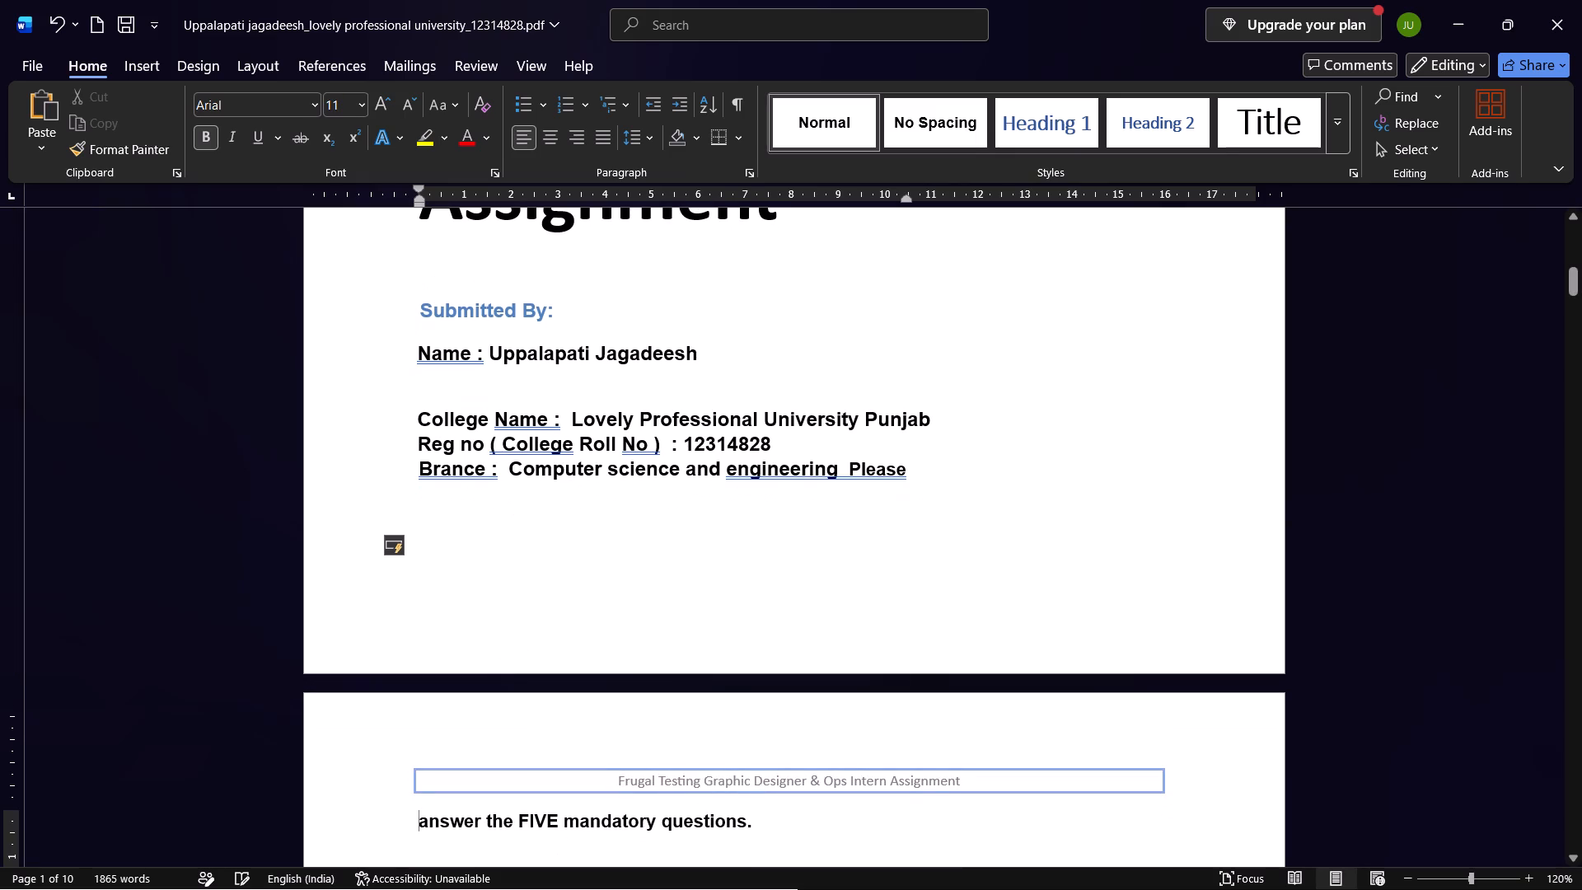
Add a blank line above the Brance line and another above the Reg no line in the cover page details.
left_click(419, 476)
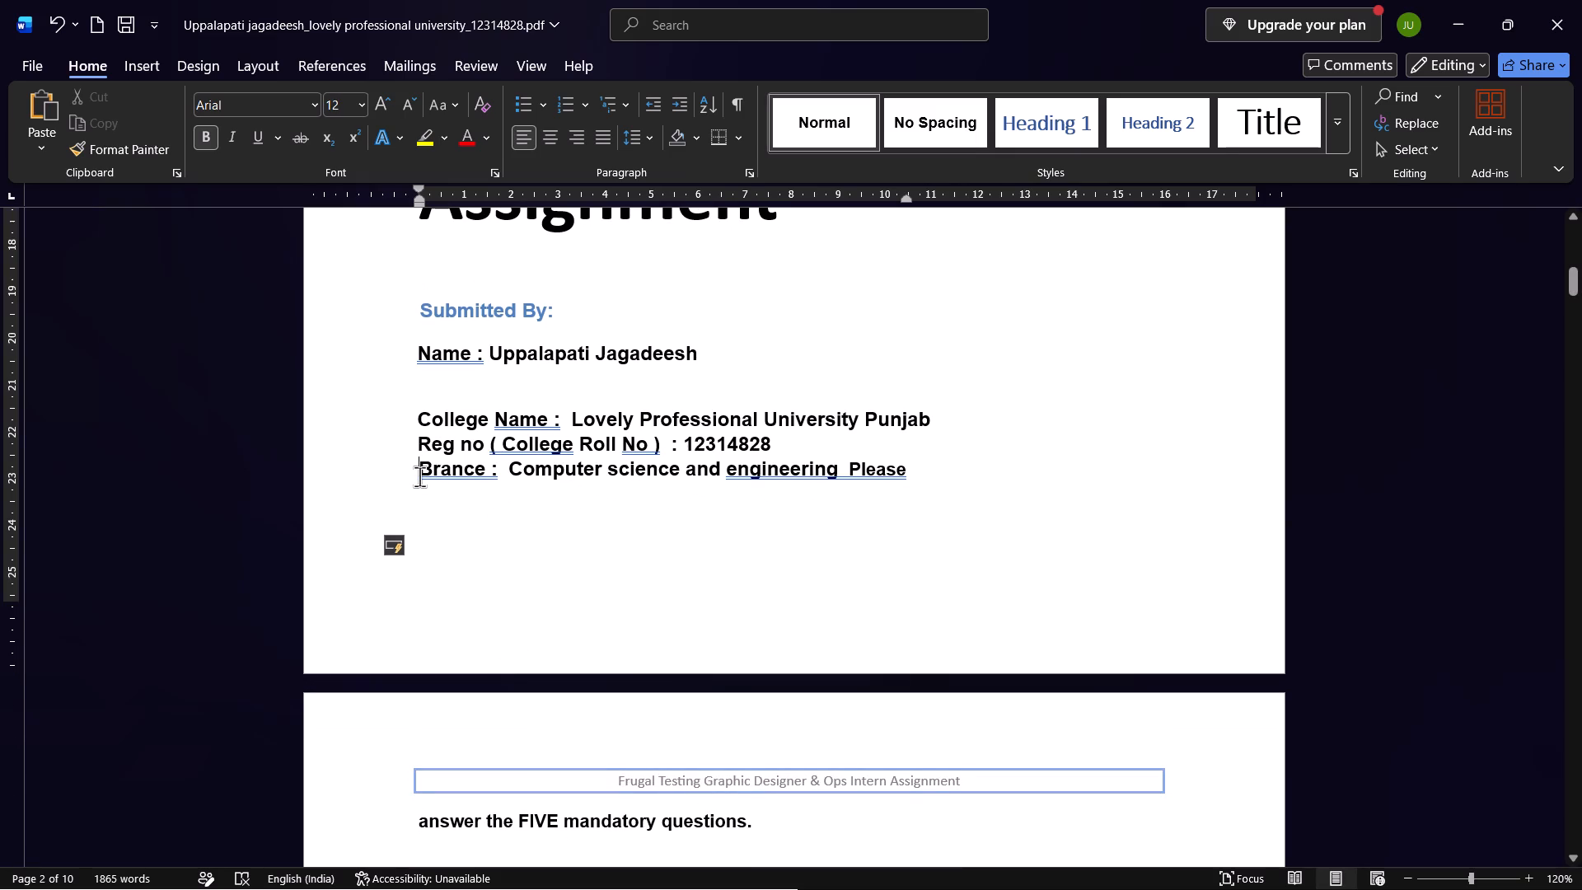
key("Return")
key("Up")
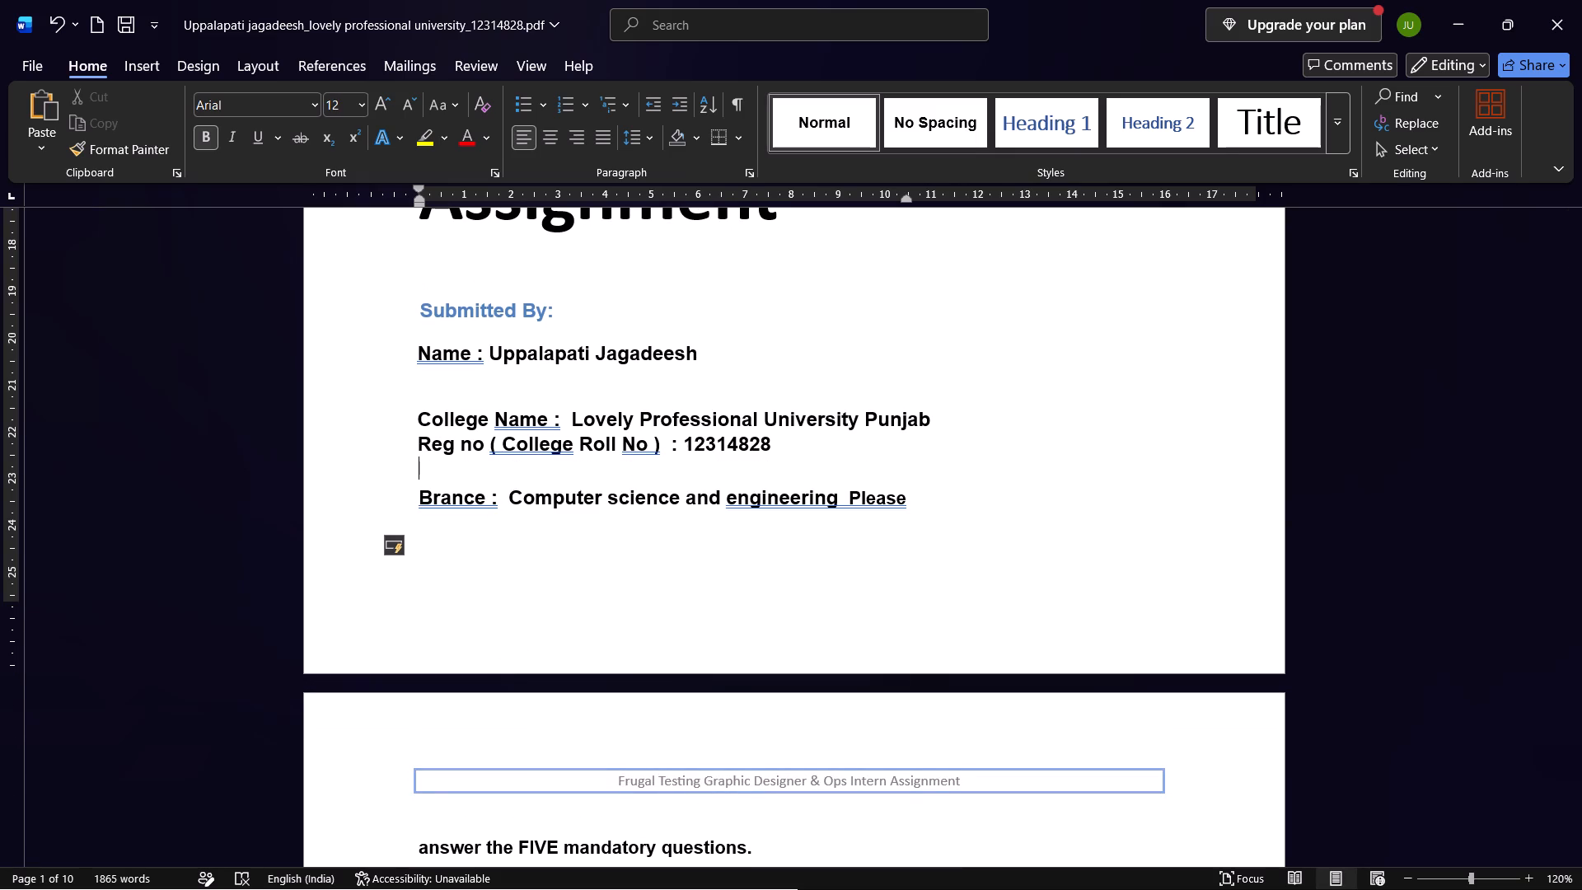
key("Up")
key("Return")
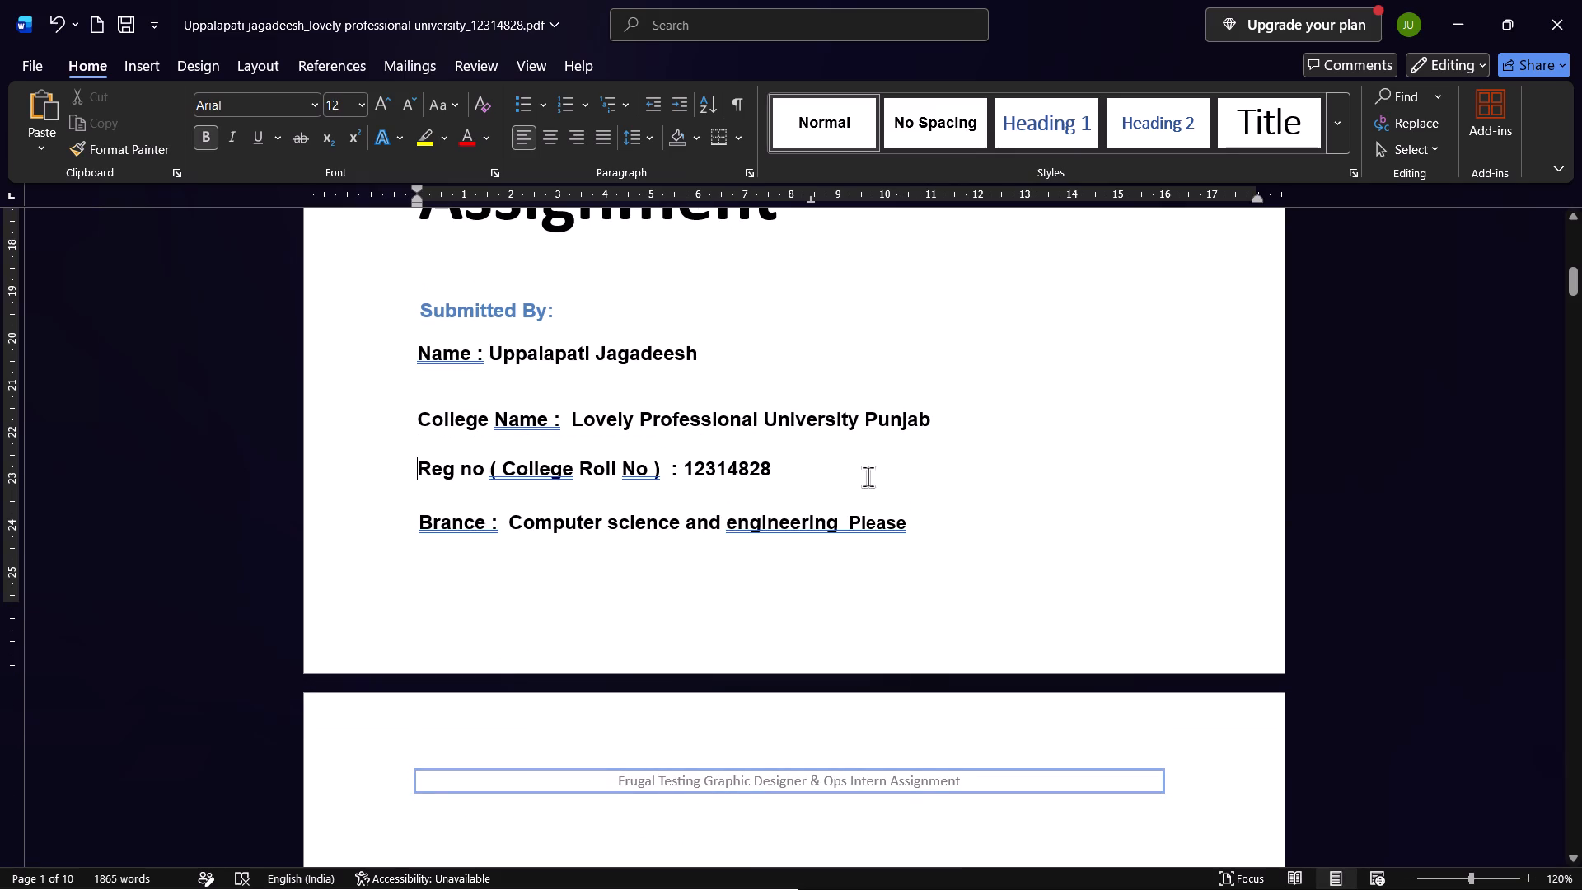
Pad the College Name label with spaces so its colon lines up with the colon of the Reg no line.
left_click(666, 475)
left_click(550, 421)
key("space")
key("space")
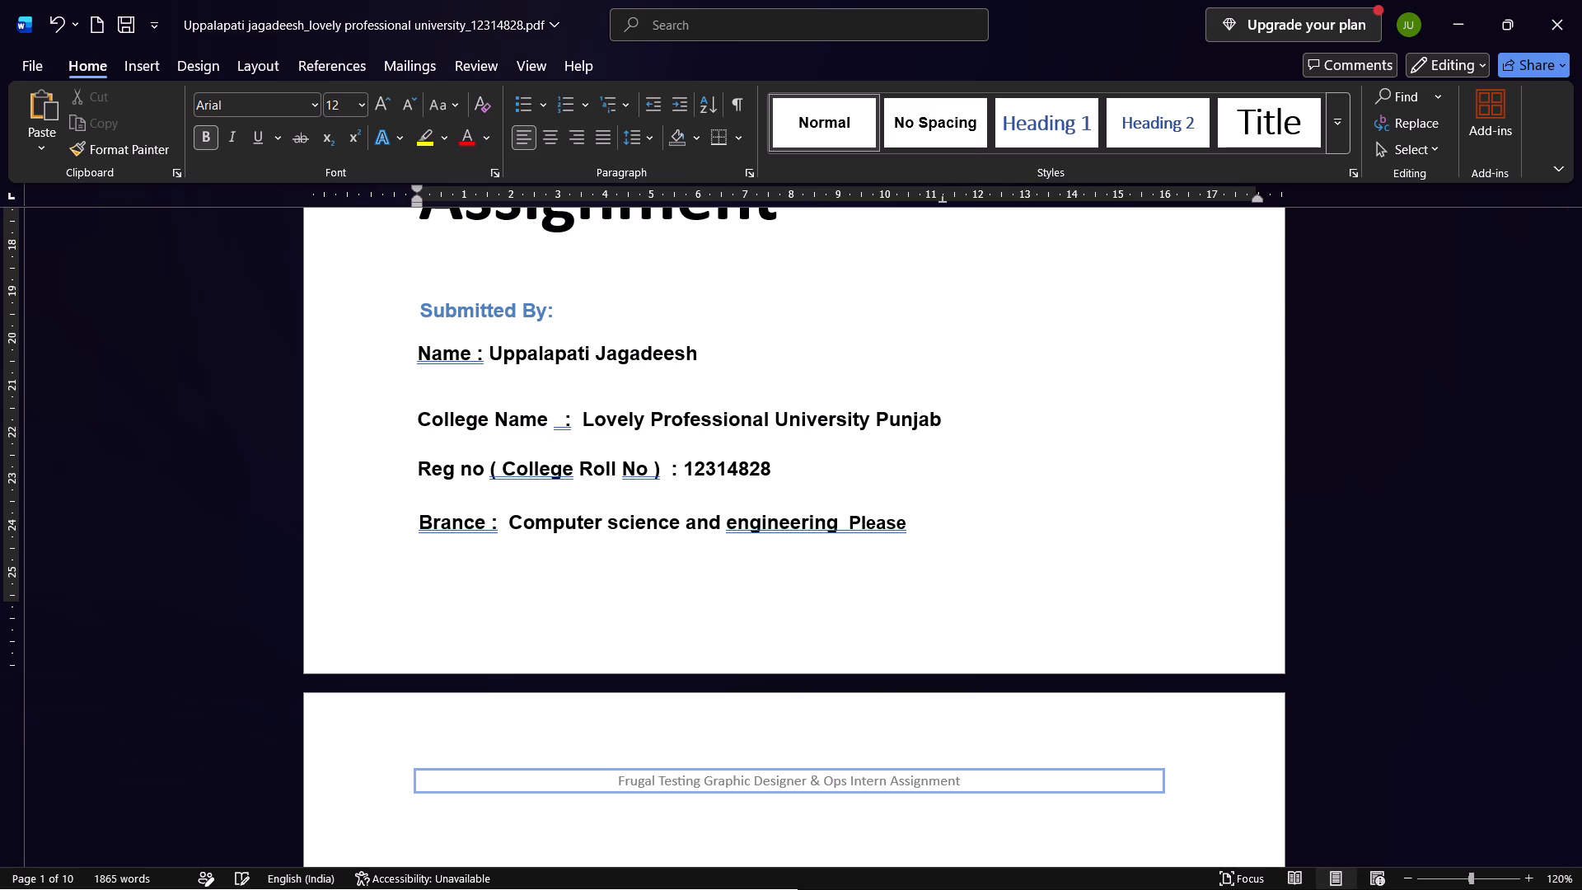
left_click(559, 411)
key("space")
key("space")
key("space")
key("space")
key("space")
key("space")
key("space")
key("space")
key("space")
key("space")
key("space")
key("space")
key("space")
key("space")
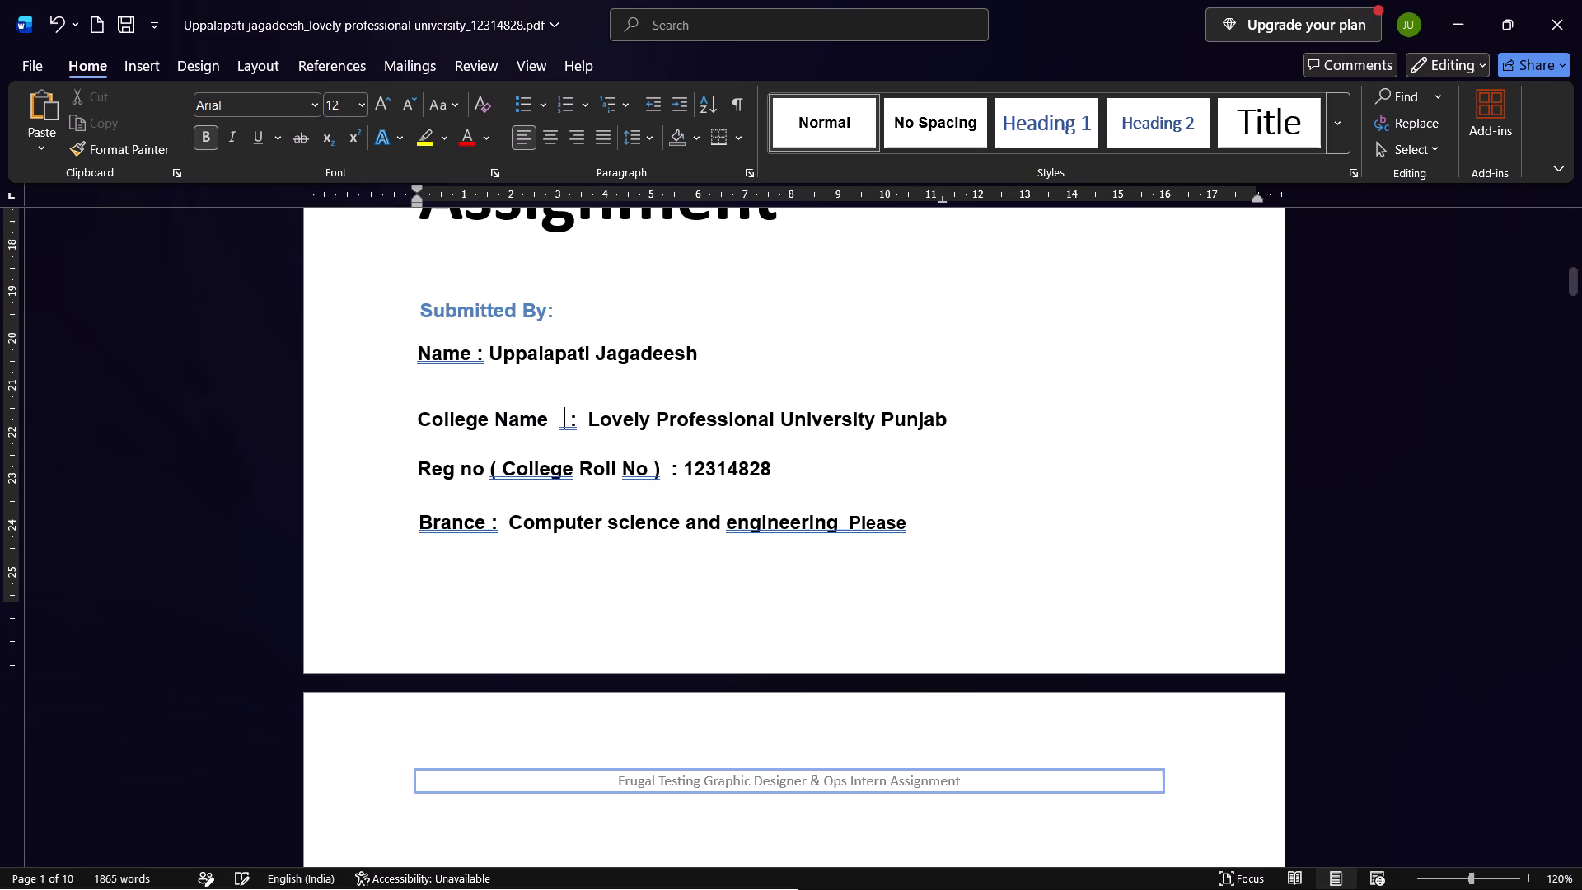
key("space")
key("space")
key("space")
key("space")
key("space")
key("space")
key("space")
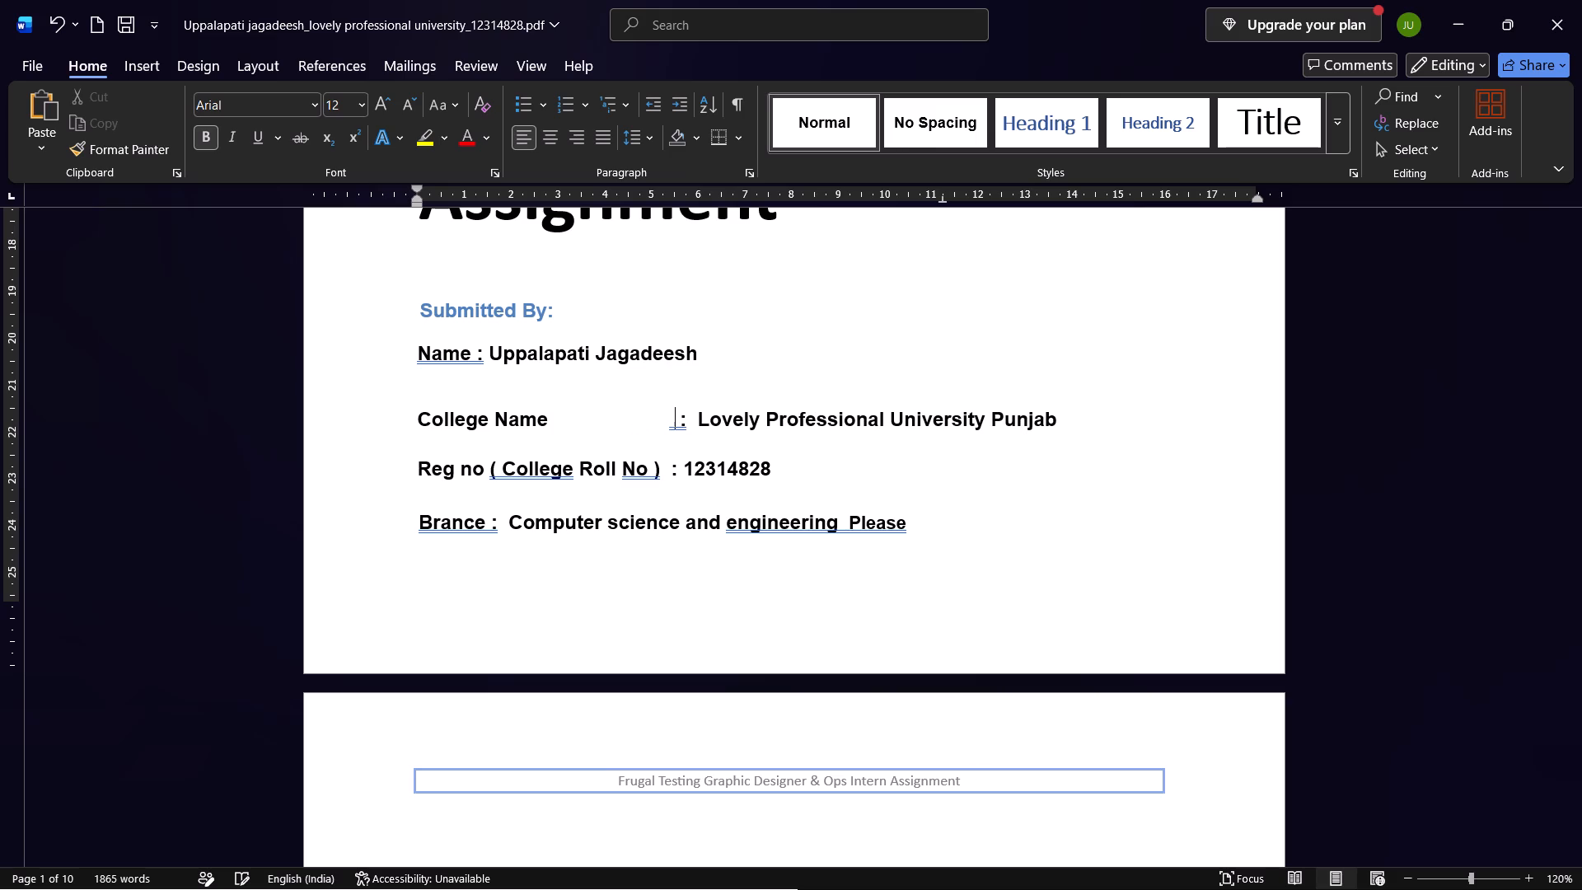
key("BackSpace")
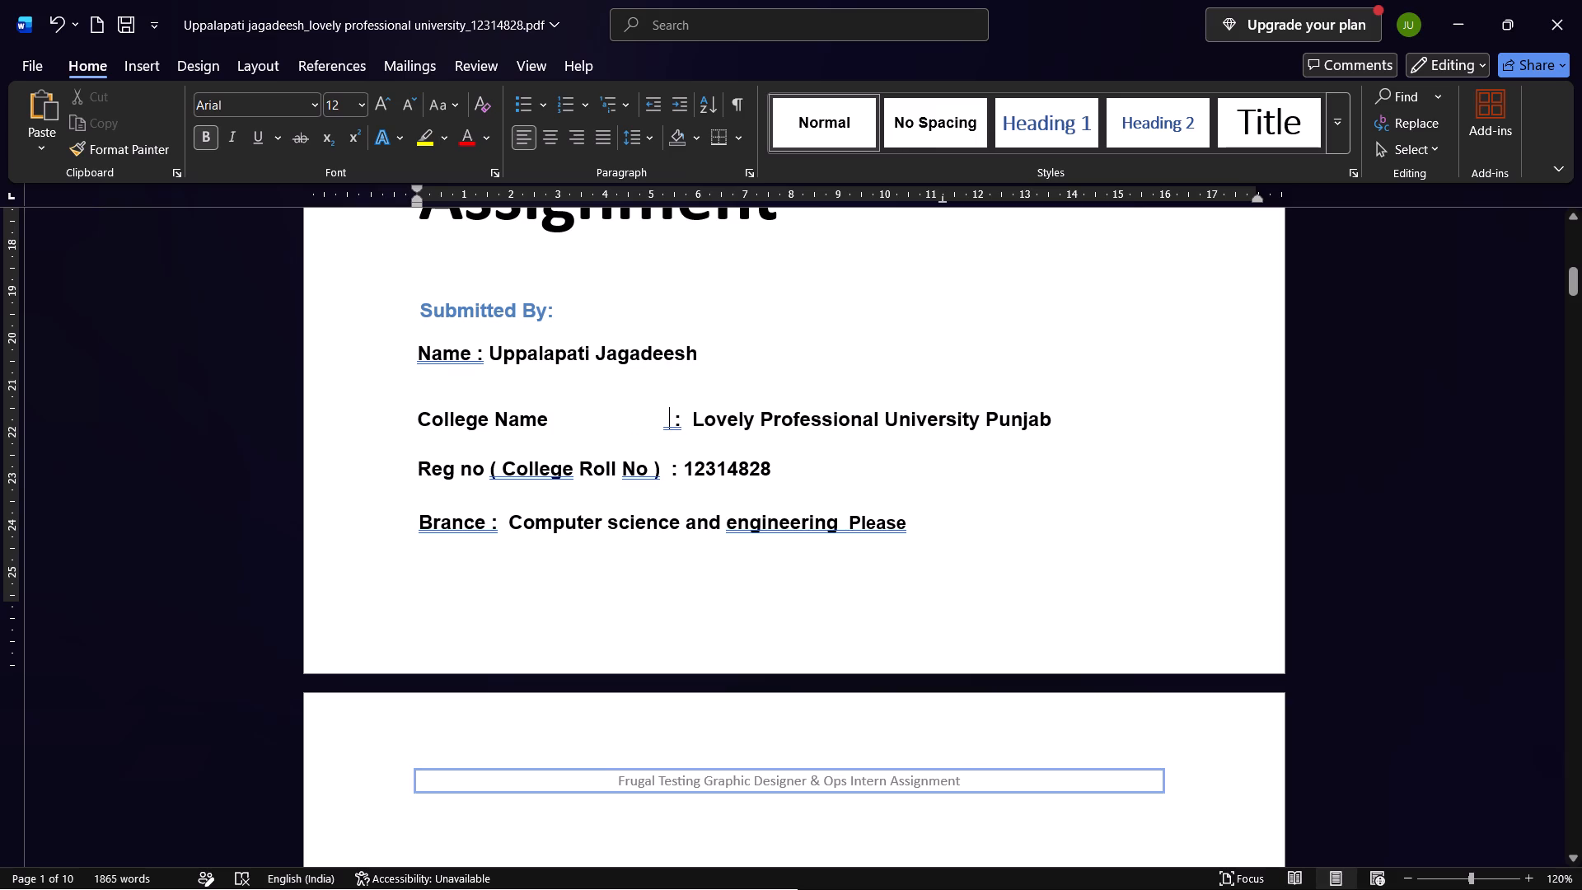
Try centring the cover page details from the Name line to the Brance line, and justify them instead.
left_click_drag(928, 525, 436, 350)
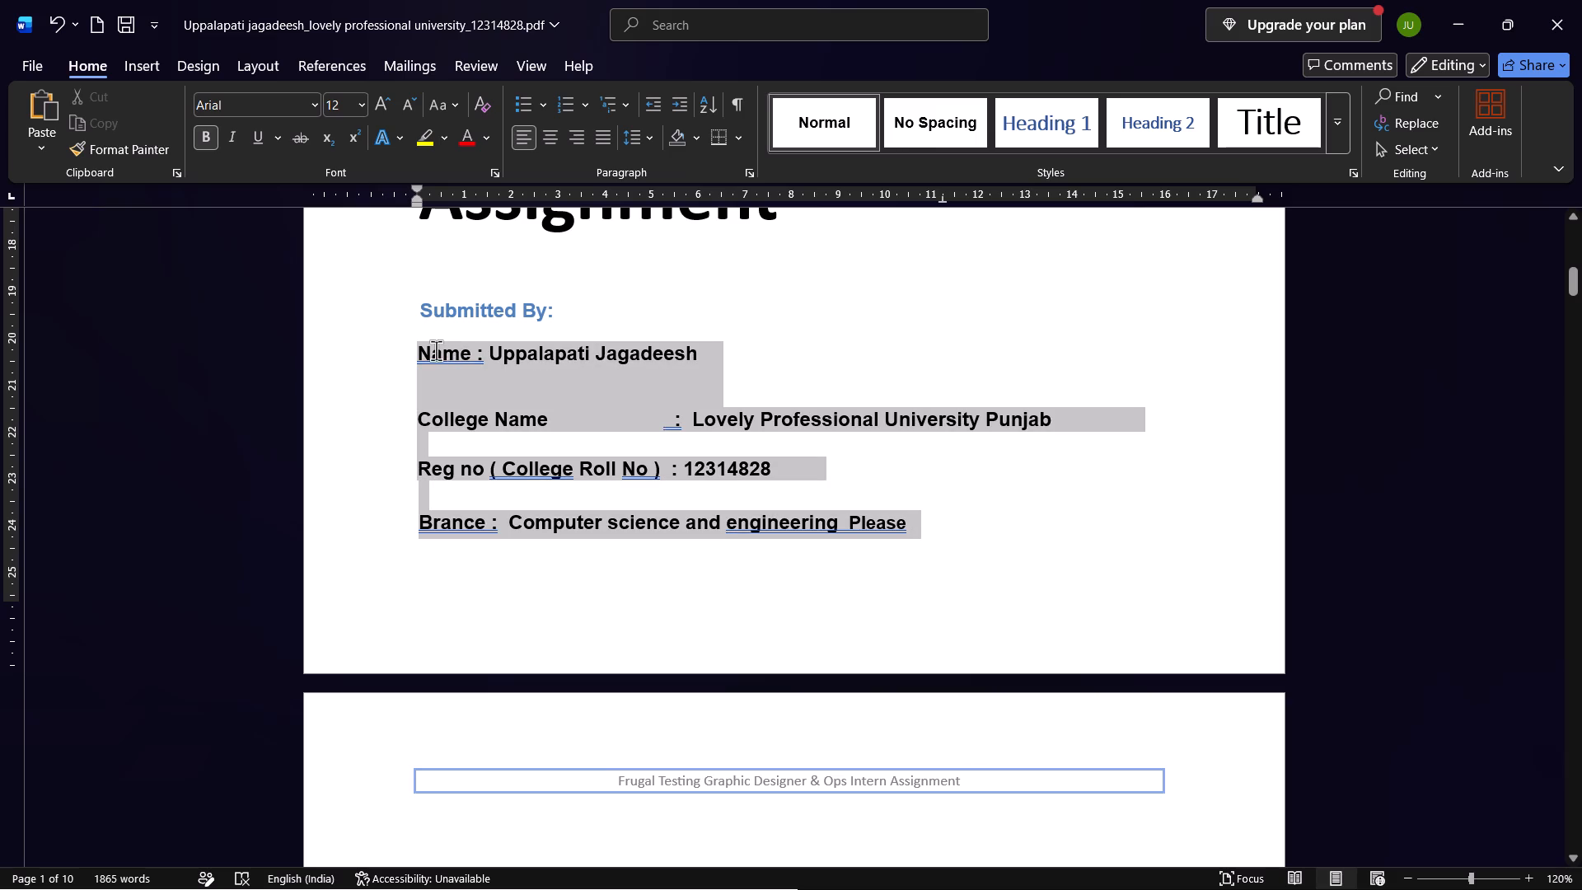
left_click_drag(436, 350, 434, 350)
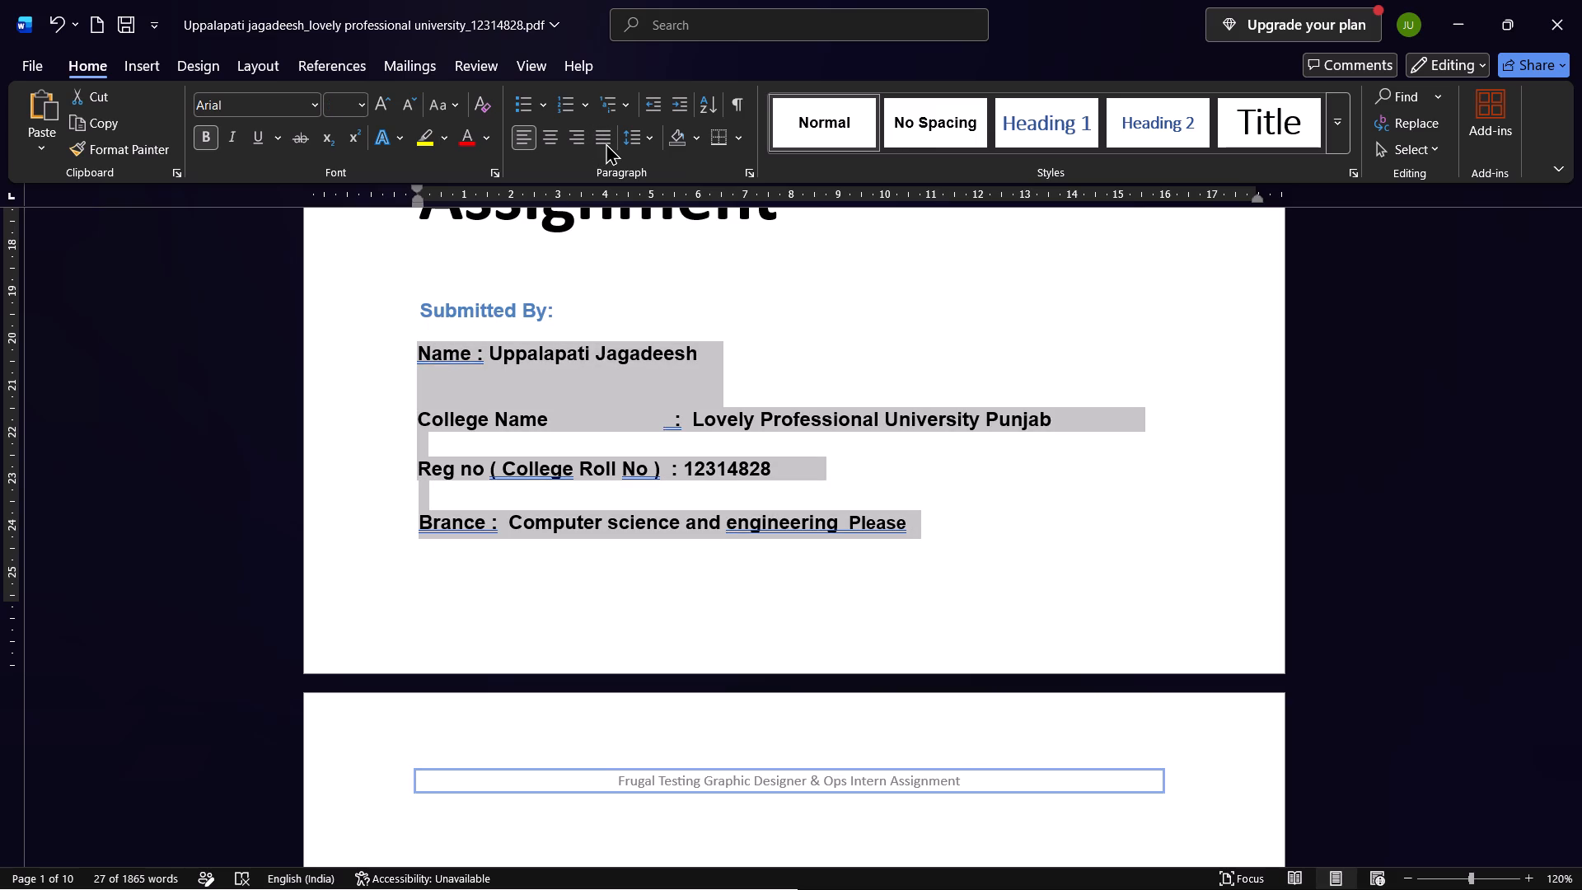
left_click(560, 142)
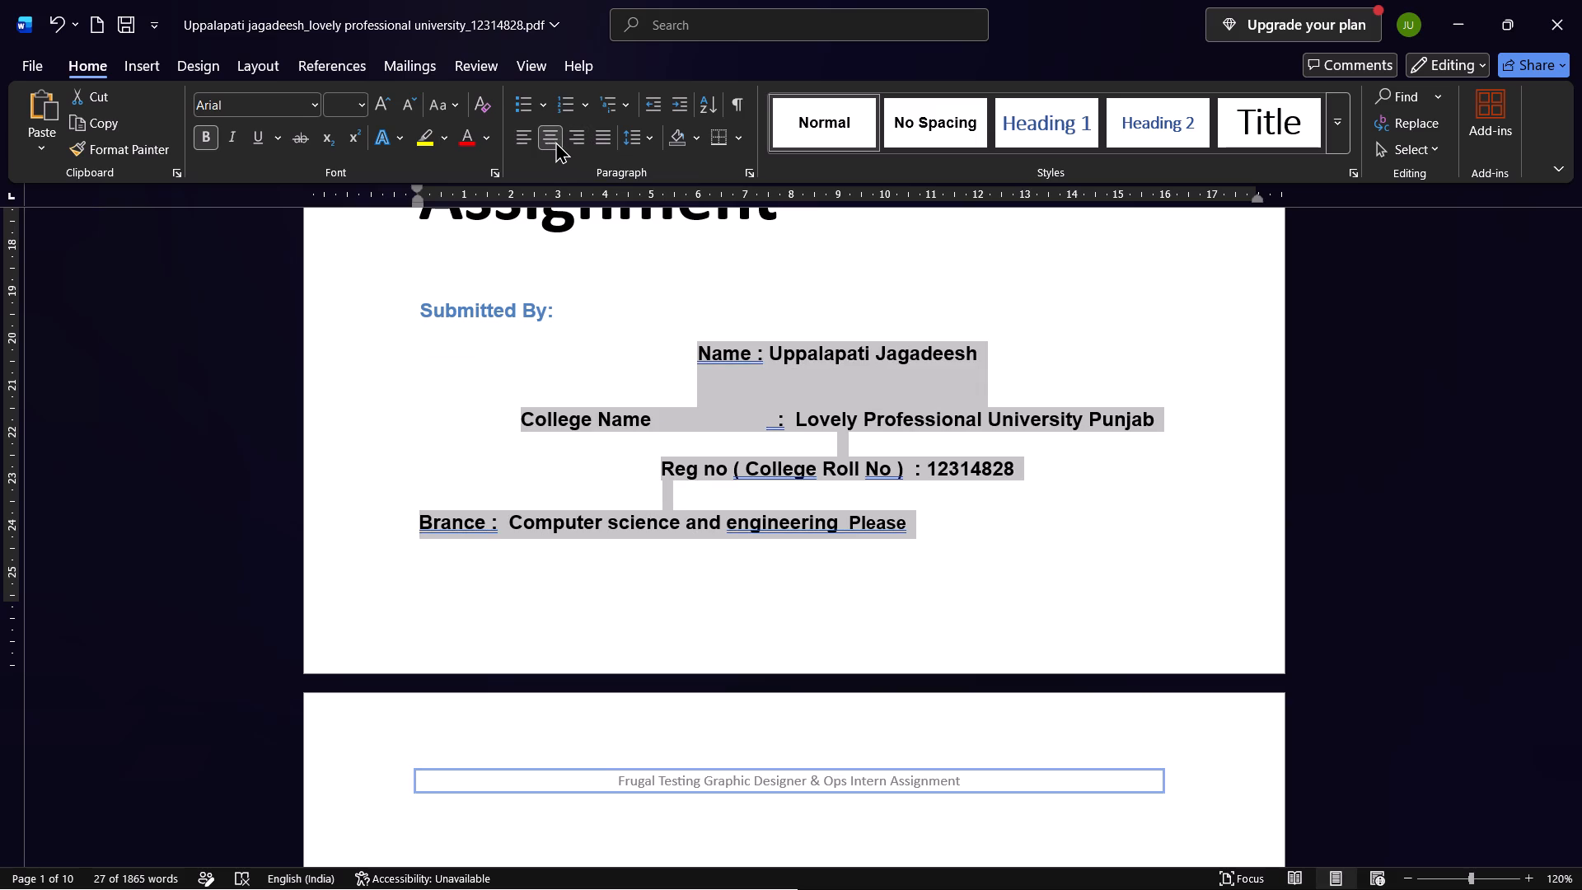
left_click(555, 141)
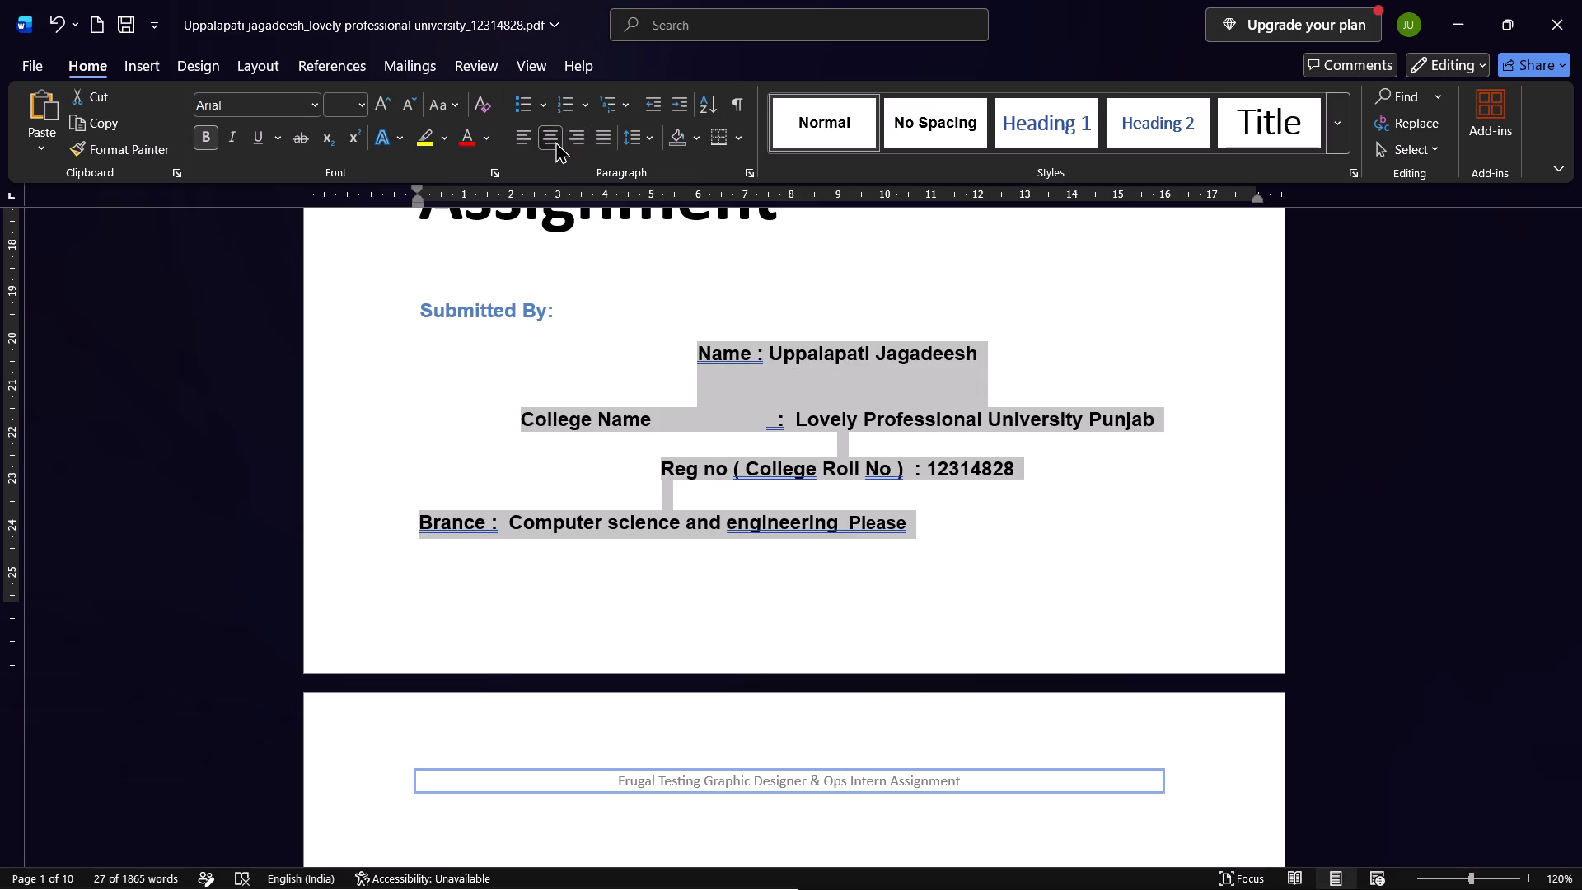
left_click(555, 141)
left_click(608, 138)
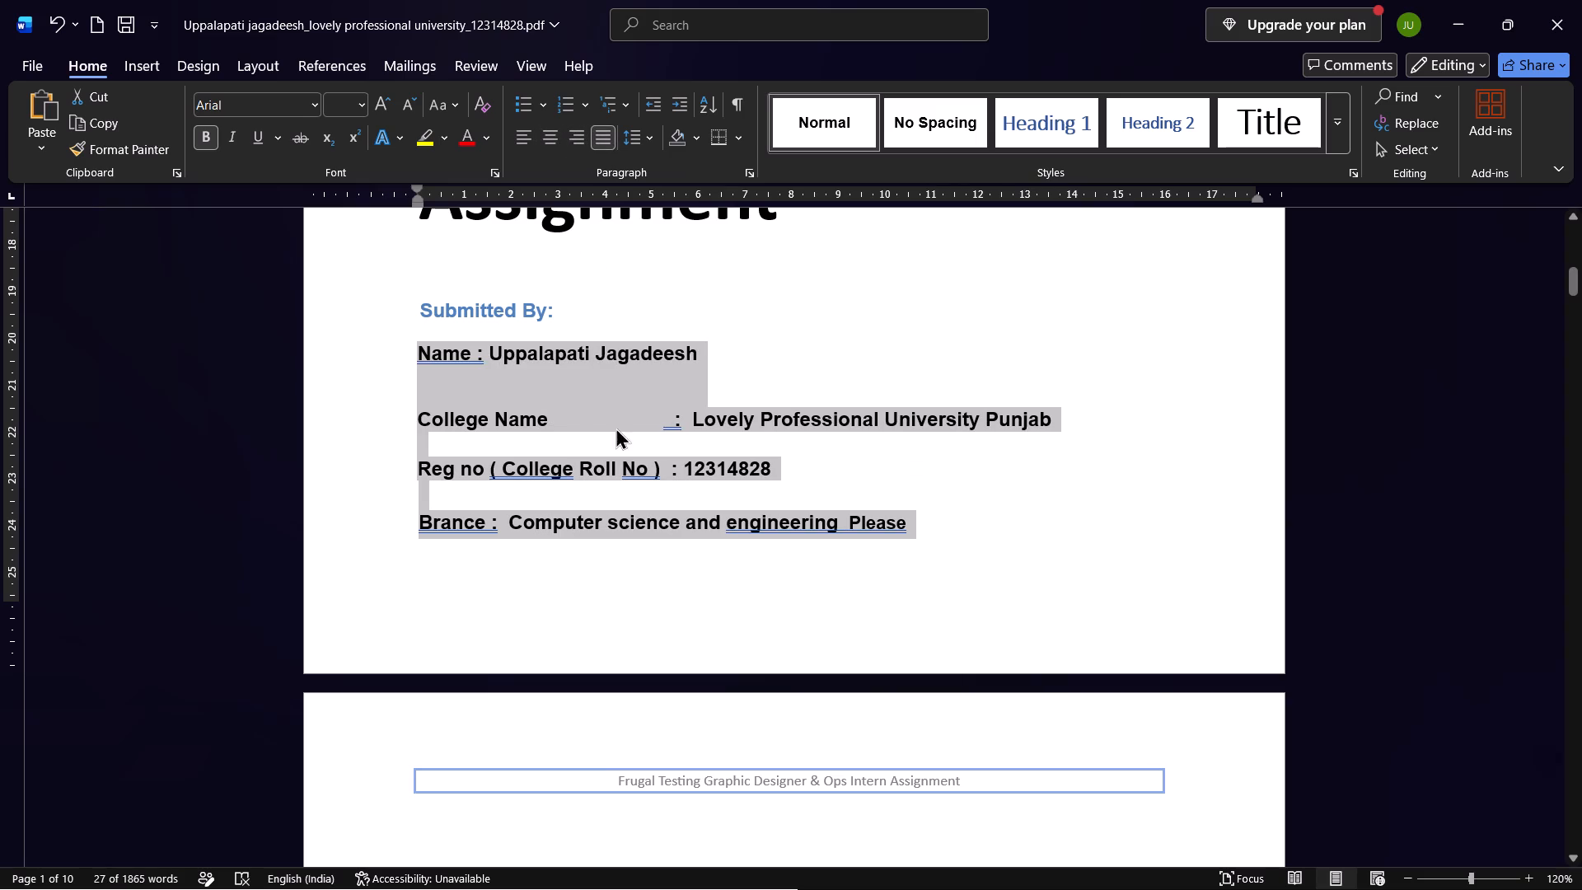
left_click(635, 565)
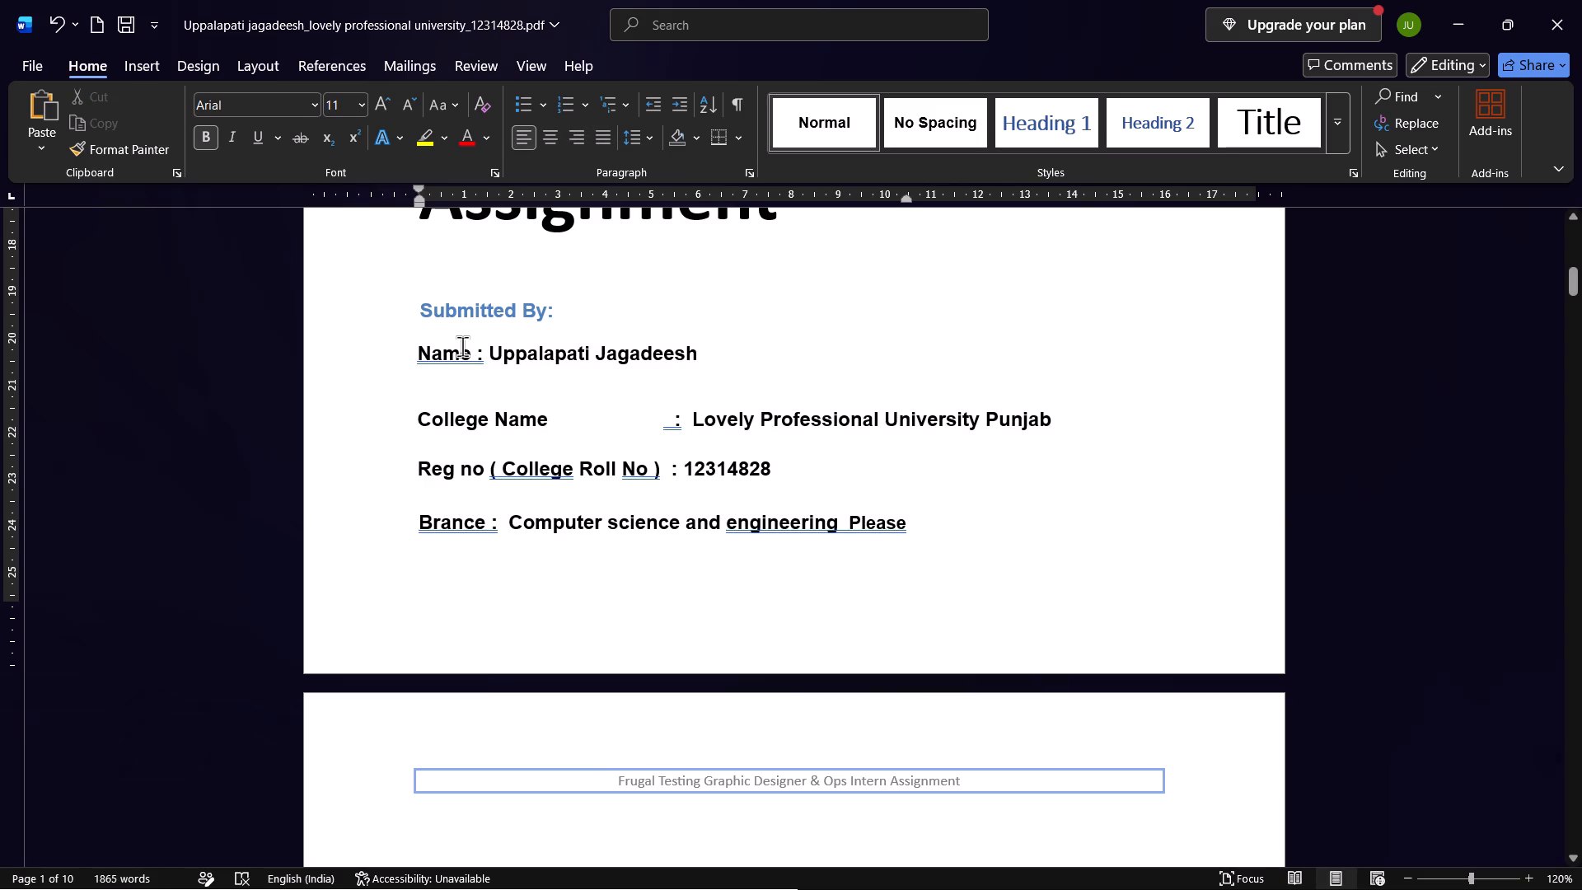
Pad the Name label with spaces so its colon lines up with the College Name colon.
left_click(471, 353)
key("space")
key("space")
key("space")
key("space")
key("space")
key("space")
key("space")
key("space")
key("space")
key("space")
key("space")
key("space")
key("space")
key("space")
key("space")
key("space")
key("space")
key("space")
key("space")
key("space")
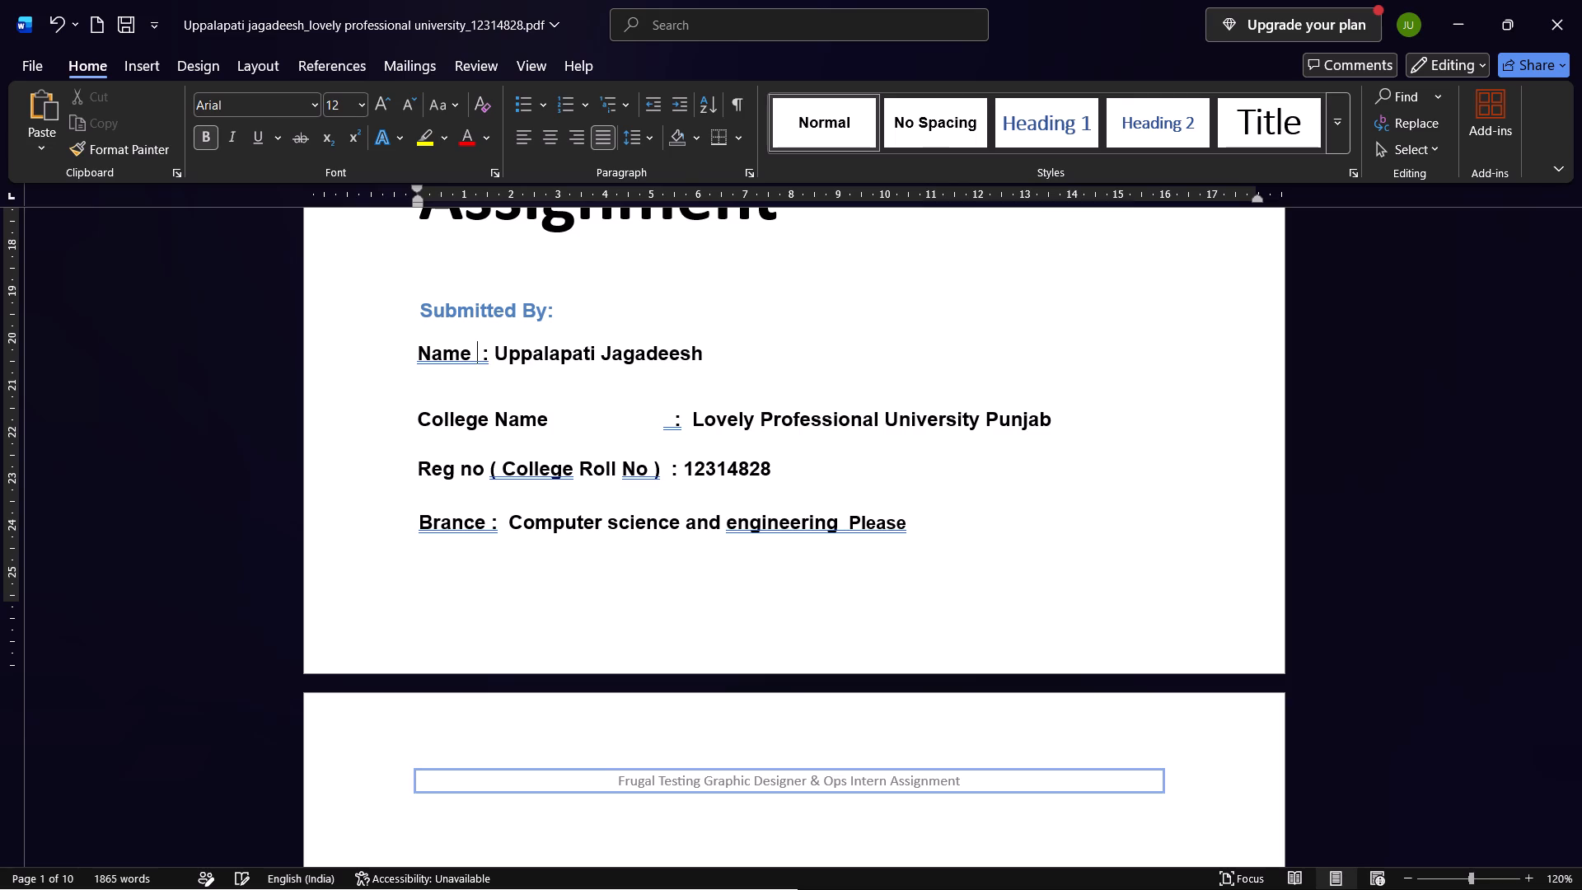
key("space")
key("space")
key("space")
key("space")
key("space")
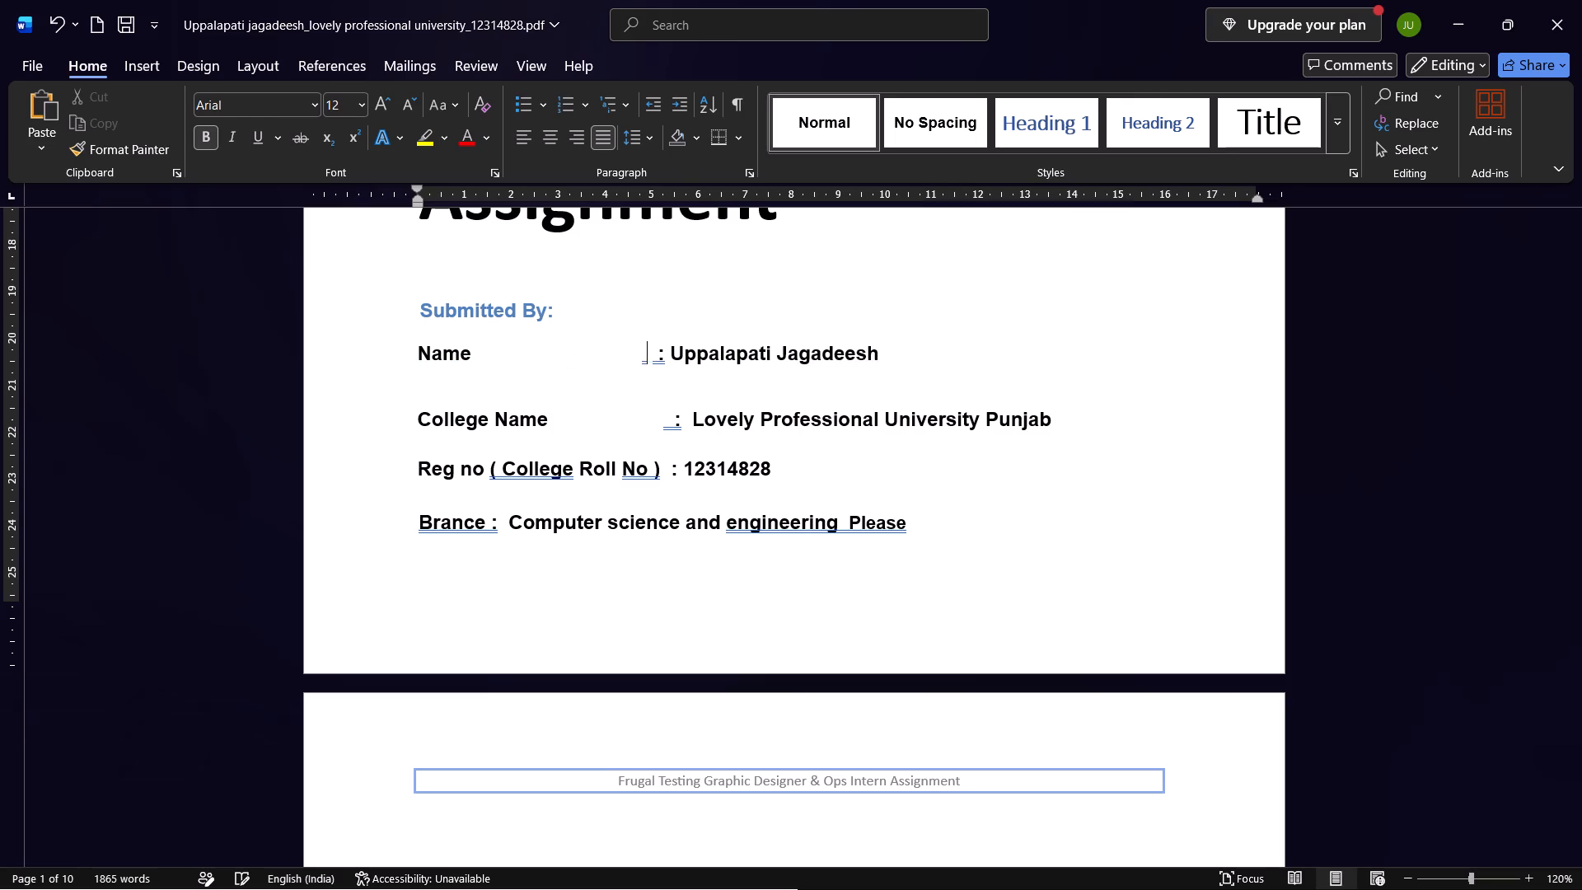
key("space")
key("space")
key("space")
key("space")
key("BackSpace")
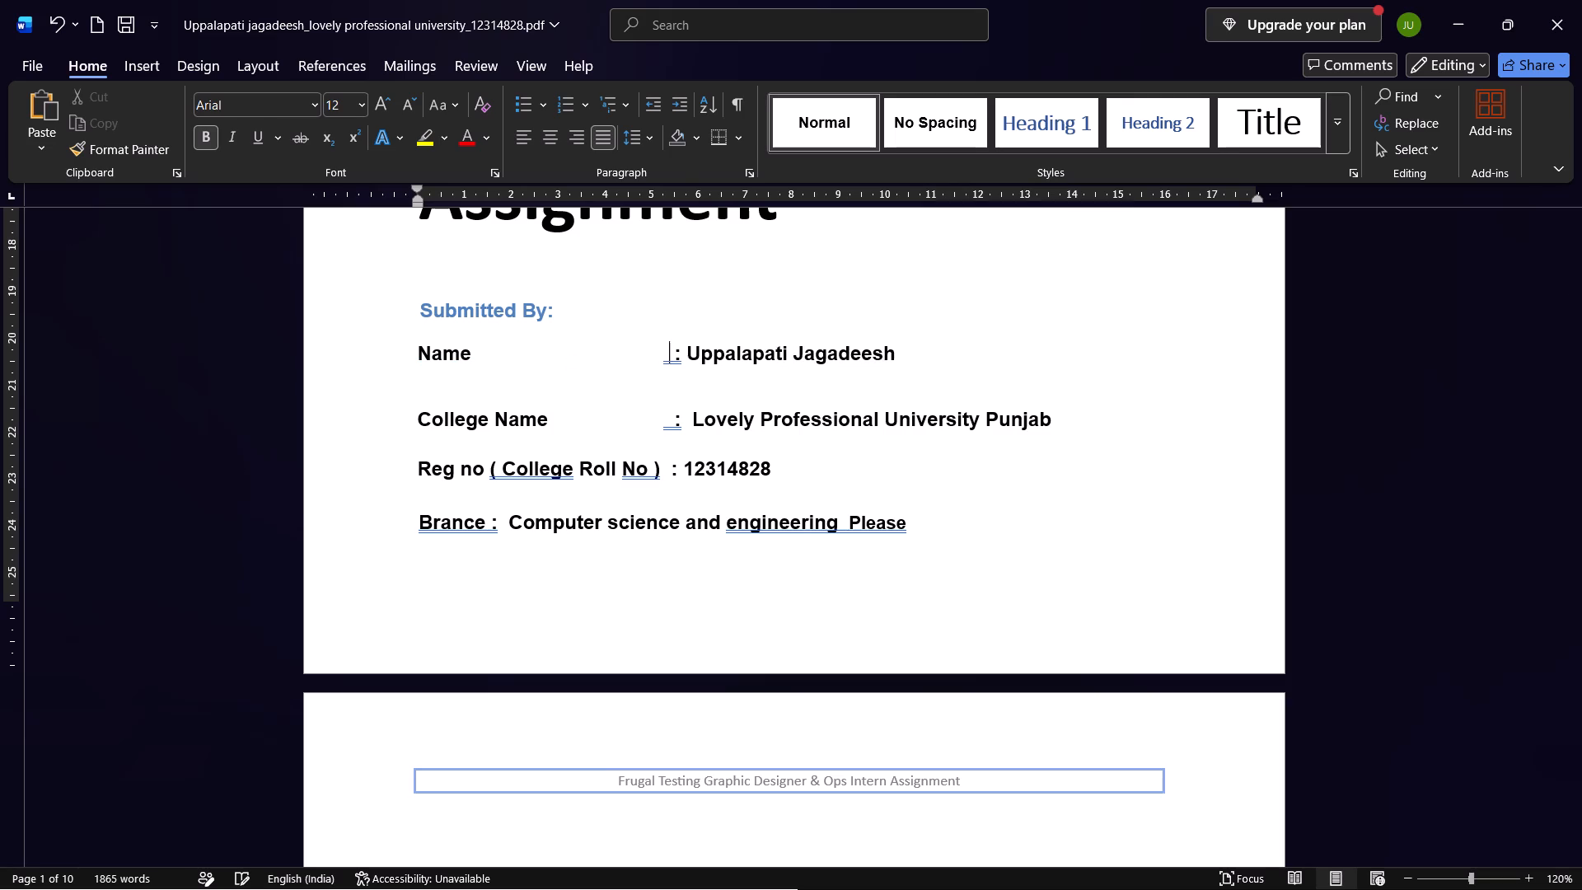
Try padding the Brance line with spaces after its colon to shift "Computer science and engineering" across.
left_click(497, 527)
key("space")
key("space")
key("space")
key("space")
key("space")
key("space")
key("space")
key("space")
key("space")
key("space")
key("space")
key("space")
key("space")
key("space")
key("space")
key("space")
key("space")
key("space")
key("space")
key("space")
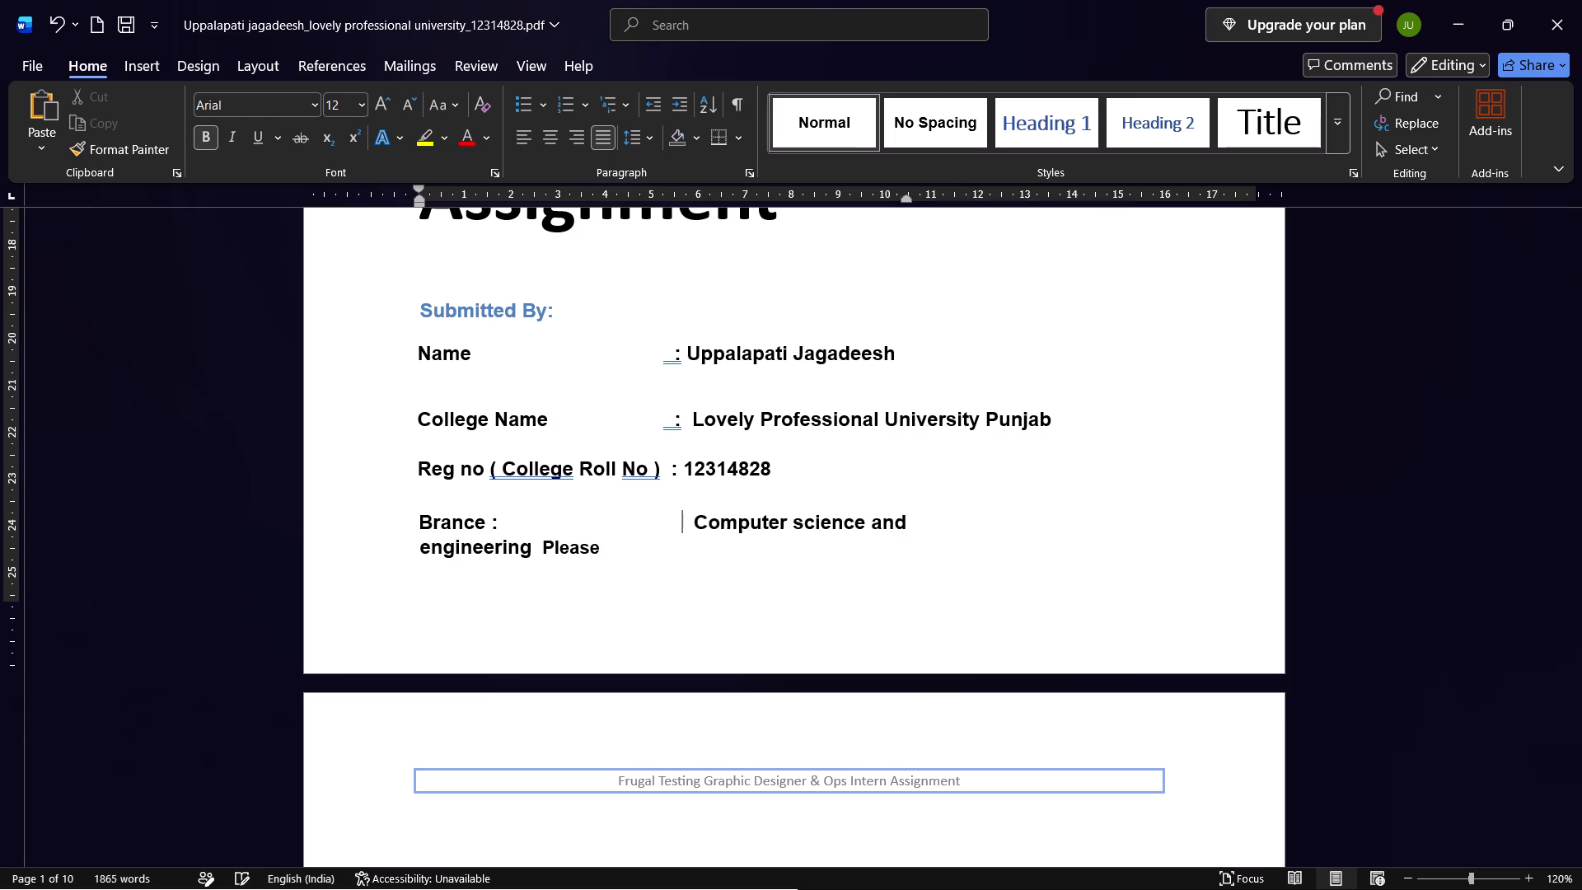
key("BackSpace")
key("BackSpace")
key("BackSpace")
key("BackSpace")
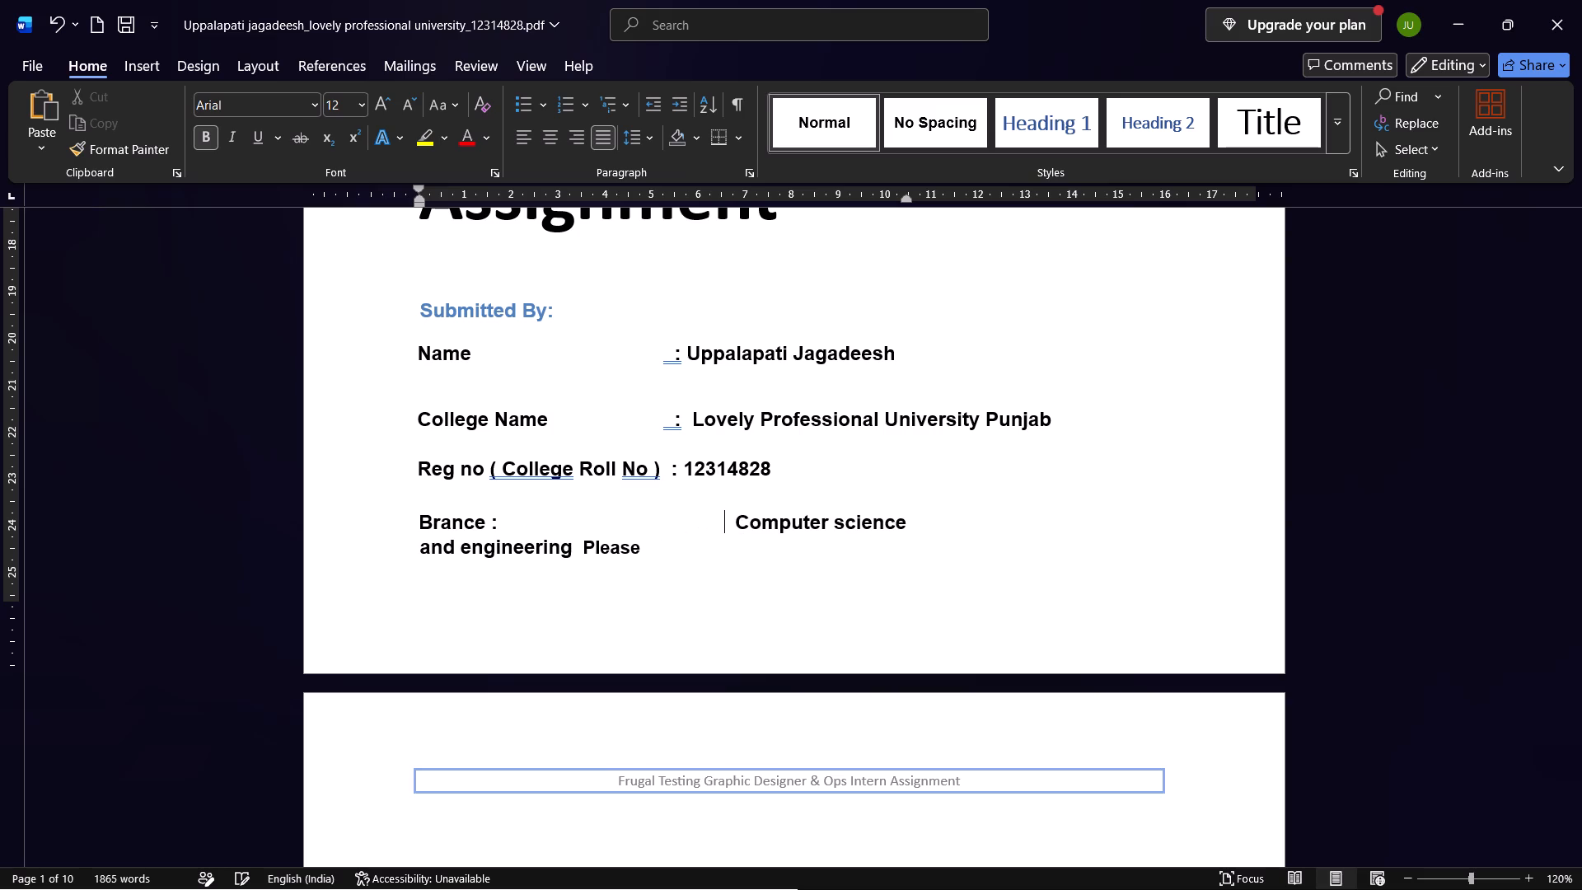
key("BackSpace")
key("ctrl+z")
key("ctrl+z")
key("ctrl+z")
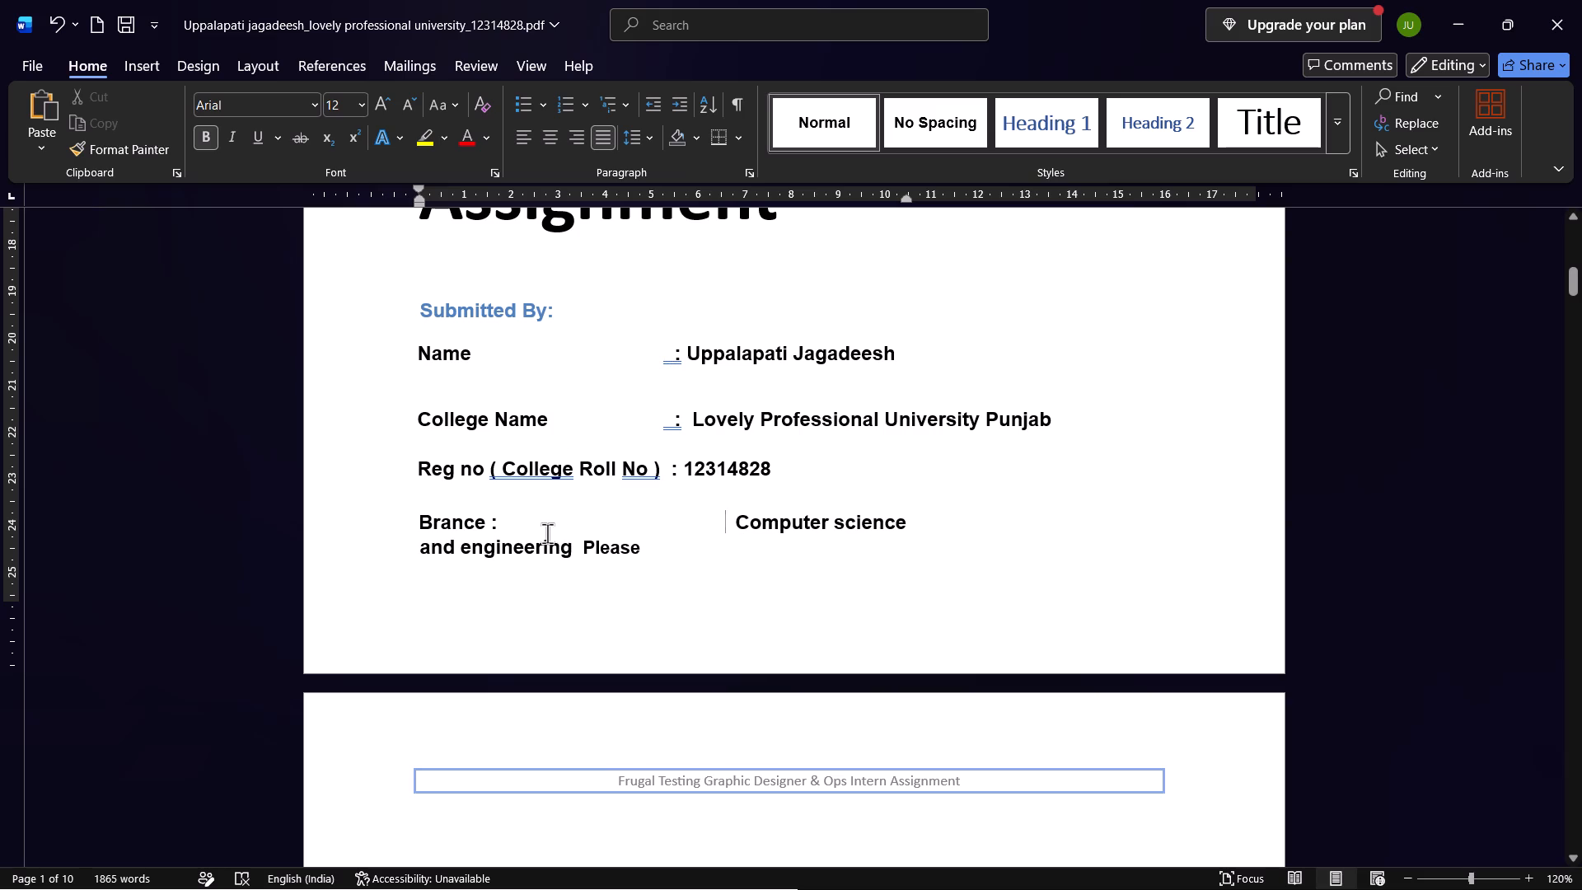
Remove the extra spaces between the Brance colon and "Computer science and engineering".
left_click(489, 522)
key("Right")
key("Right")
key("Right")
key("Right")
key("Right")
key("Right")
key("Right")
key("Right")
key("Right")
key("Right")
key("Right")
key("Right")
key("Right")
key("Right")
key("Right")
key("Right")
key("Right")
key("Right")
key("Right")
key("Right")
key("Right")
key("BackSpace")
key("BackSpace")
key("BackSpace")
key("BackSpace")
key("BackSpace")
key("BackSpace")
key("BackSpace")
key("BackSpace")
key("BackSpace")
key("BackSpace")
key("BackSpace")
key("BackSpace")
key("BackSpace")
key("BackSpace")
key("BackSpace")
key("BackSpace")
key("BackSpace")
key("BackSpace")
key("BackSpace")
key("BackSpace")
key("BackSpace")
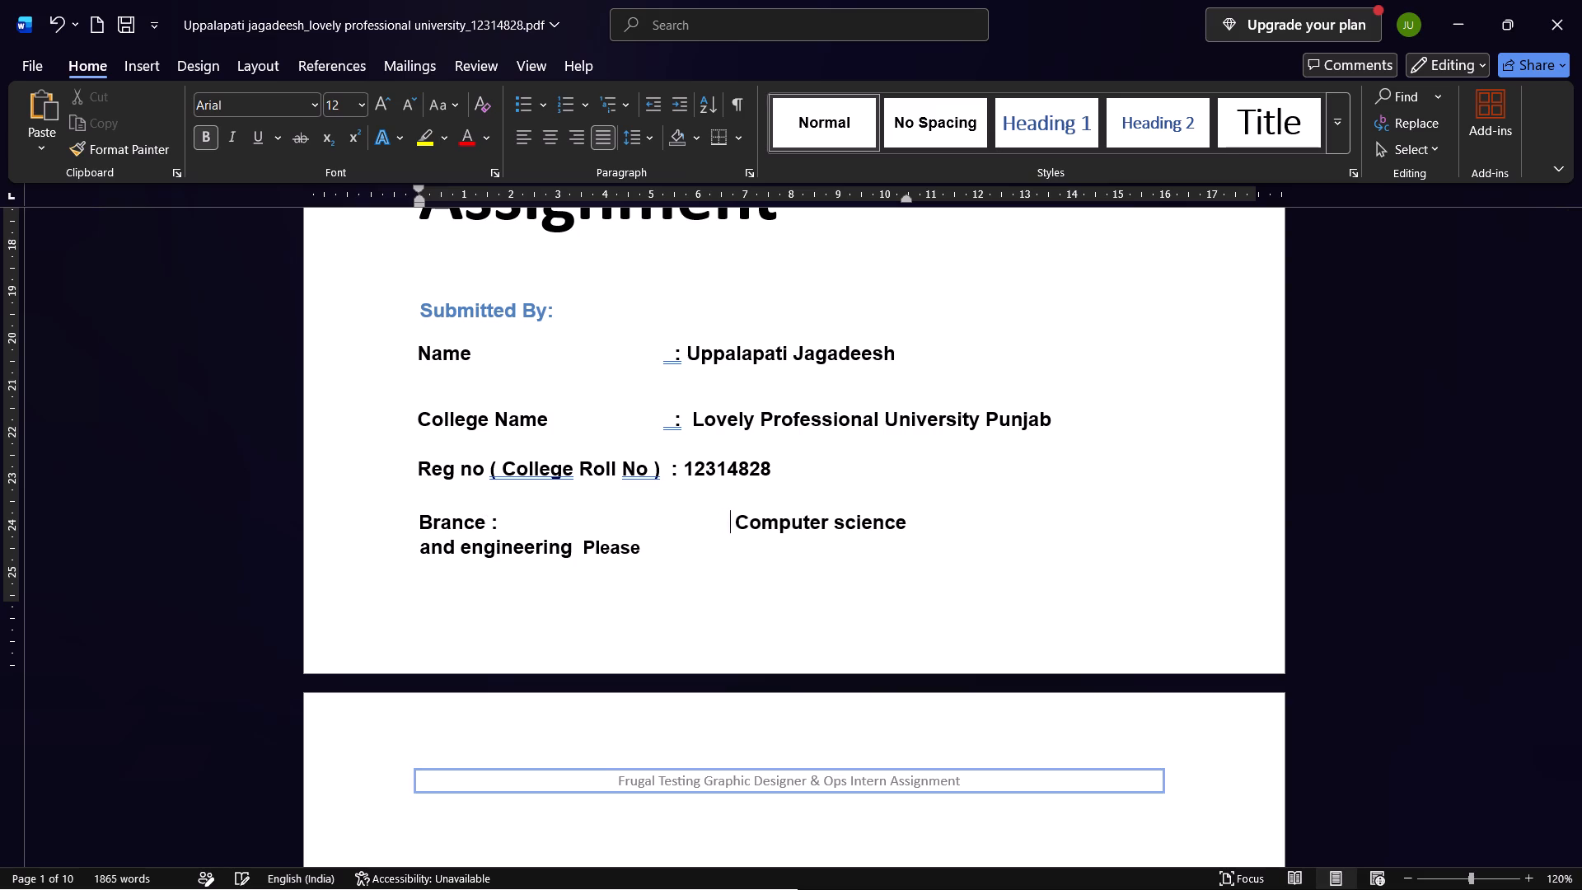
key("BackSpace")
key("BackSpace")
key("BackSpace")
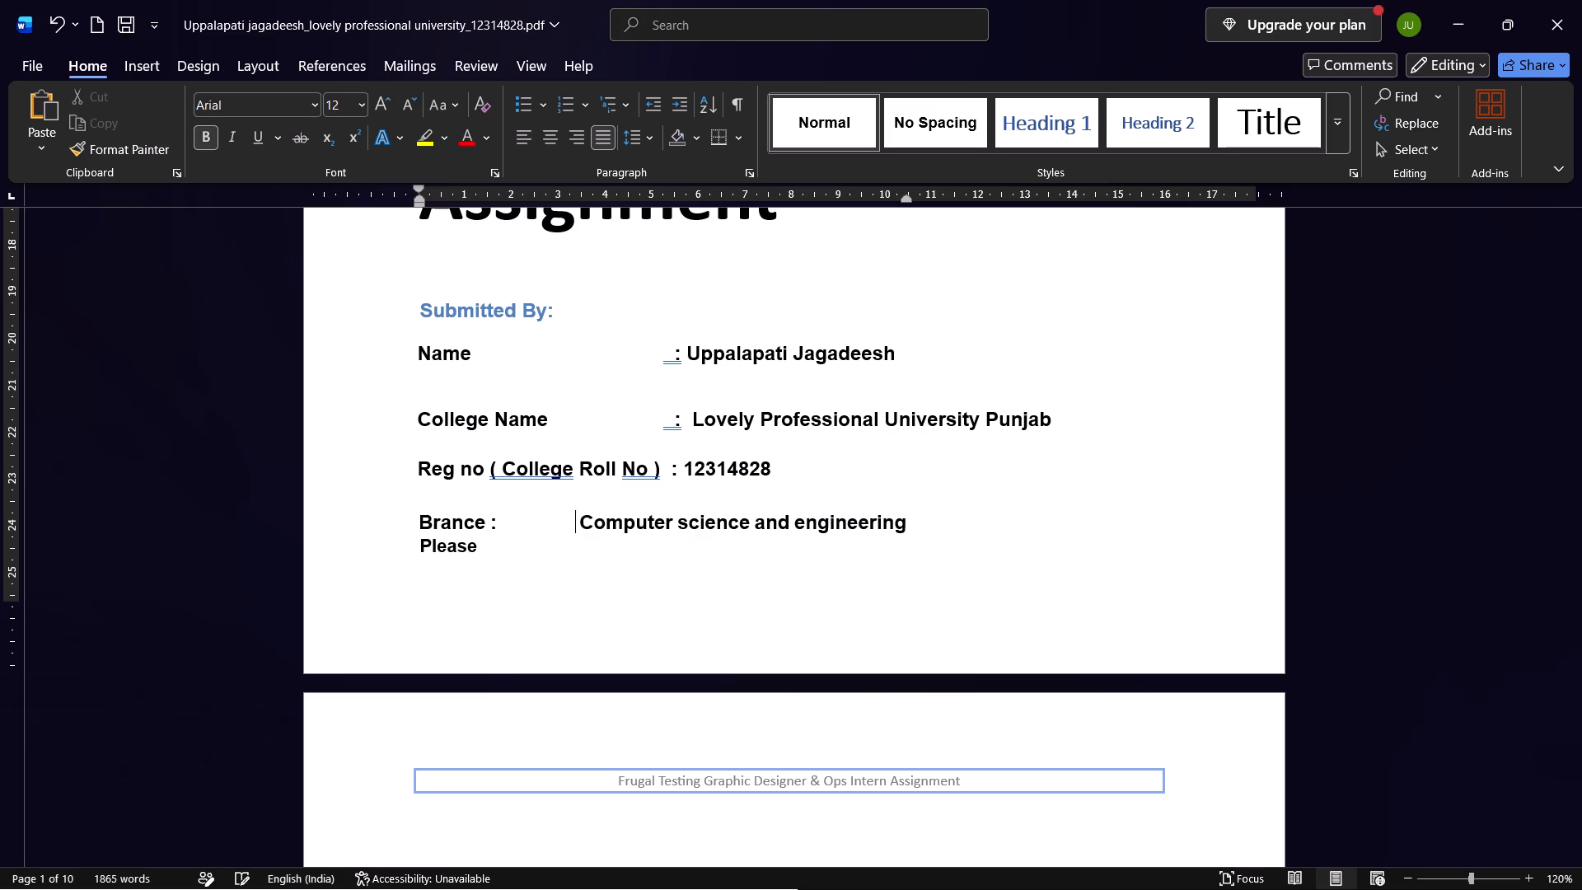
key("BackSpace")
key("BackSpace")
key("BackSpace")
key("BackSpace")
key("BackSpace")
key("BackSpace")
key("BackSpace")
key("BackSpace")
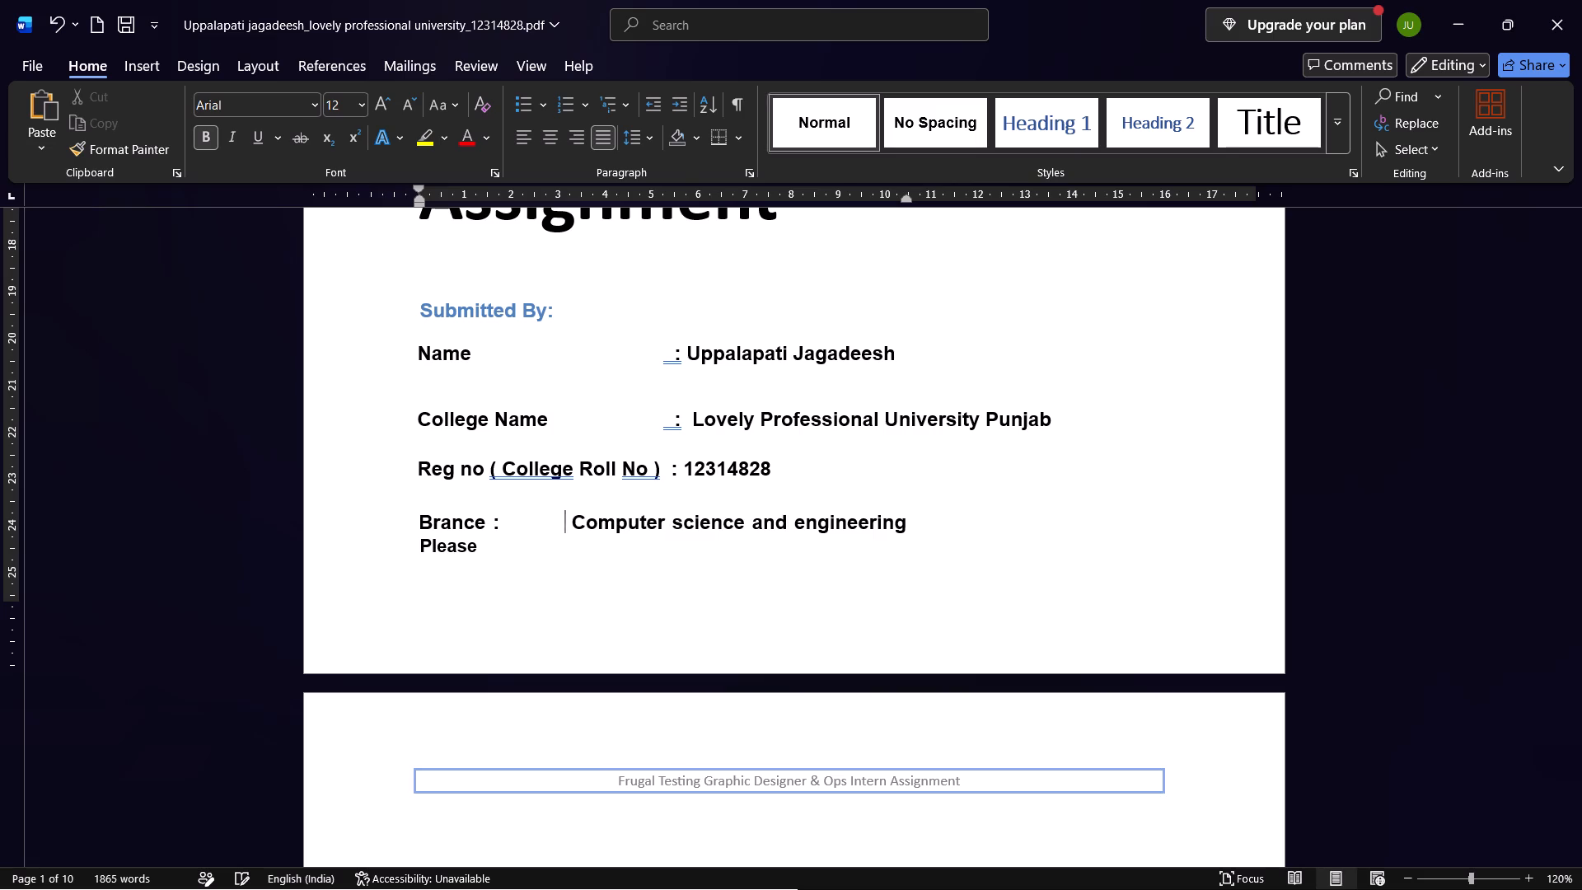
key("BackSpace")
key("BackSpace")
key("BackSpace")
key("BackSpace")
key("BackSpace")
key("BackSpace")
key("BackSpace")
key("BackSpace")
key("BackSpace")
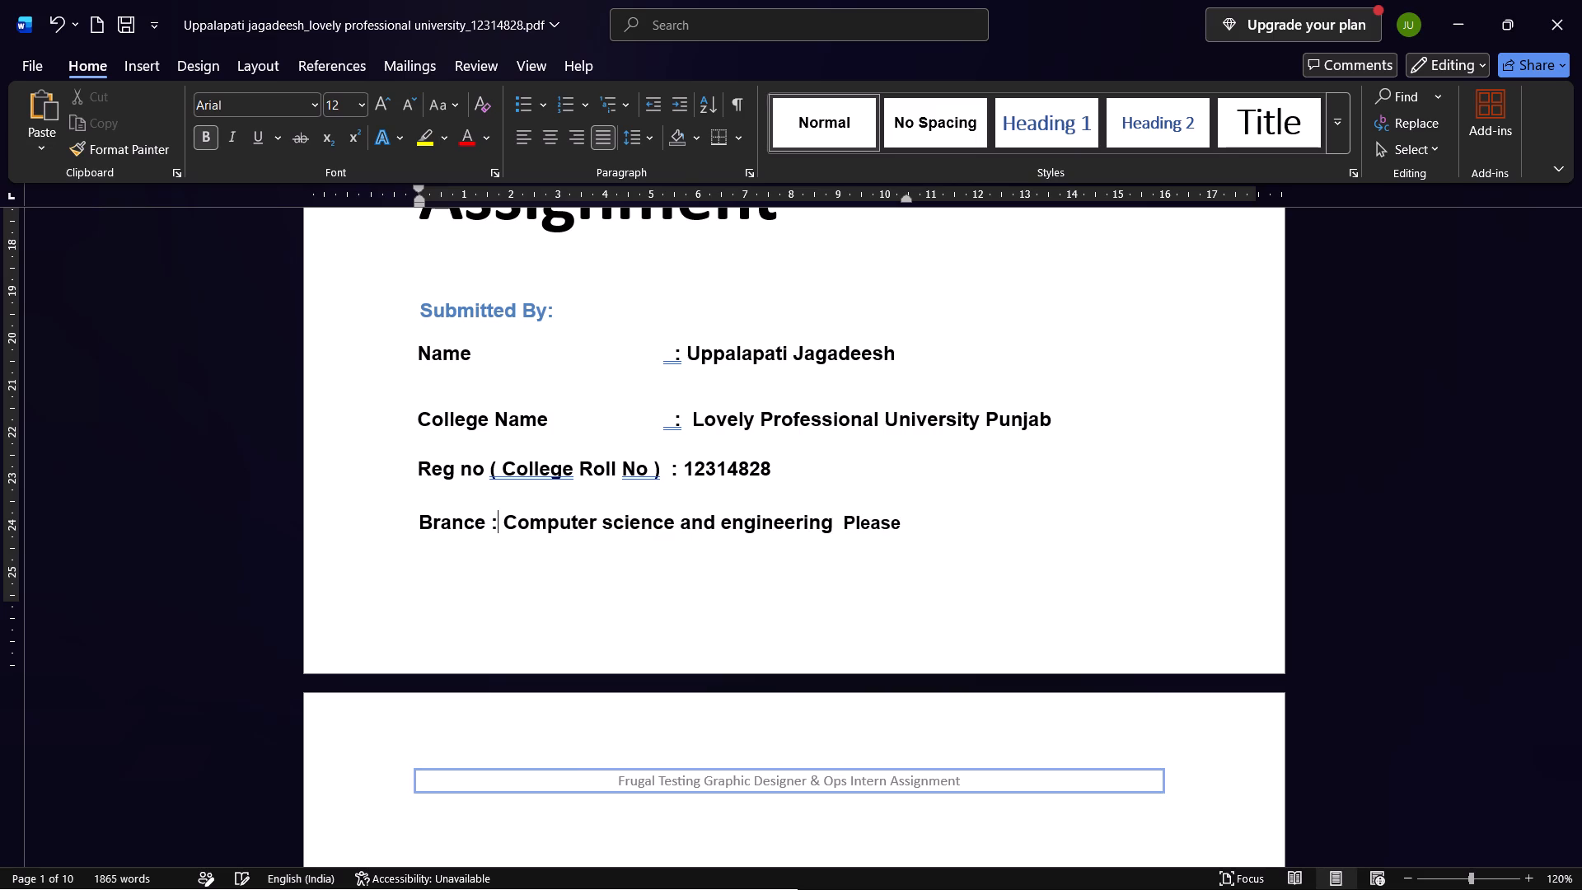
Pad the Brance label with spaces before its colon so it lines up with the Reg no colon.
key("Left")
key("space")
key("space")
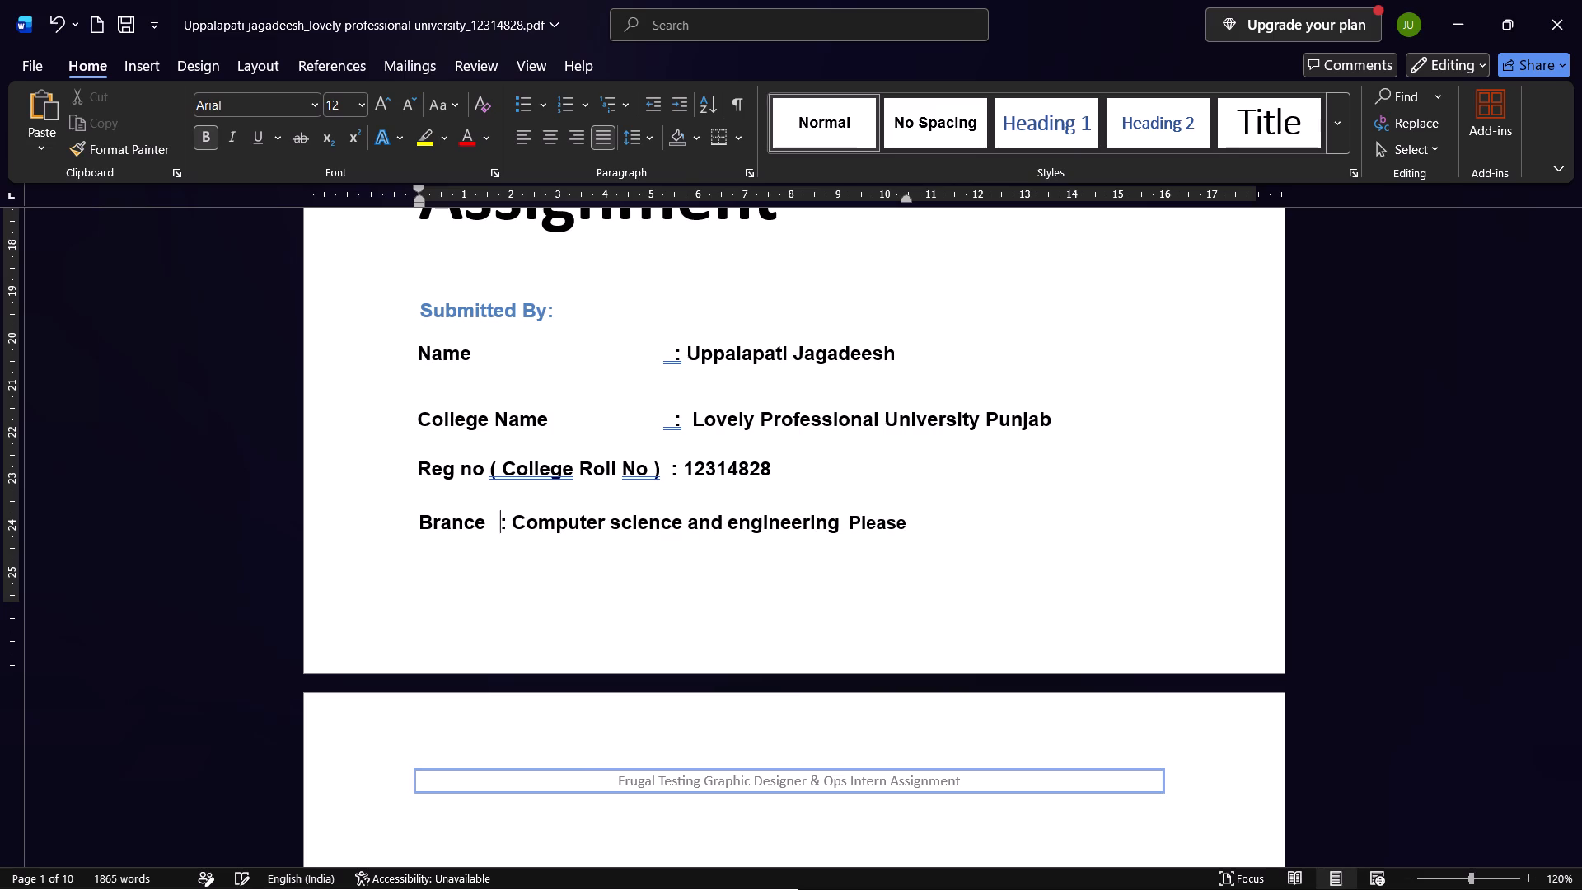
key("space")
key("space")
key("space")
key("space")
key("space")
key("space")
key("space")
key("space")
key("space")
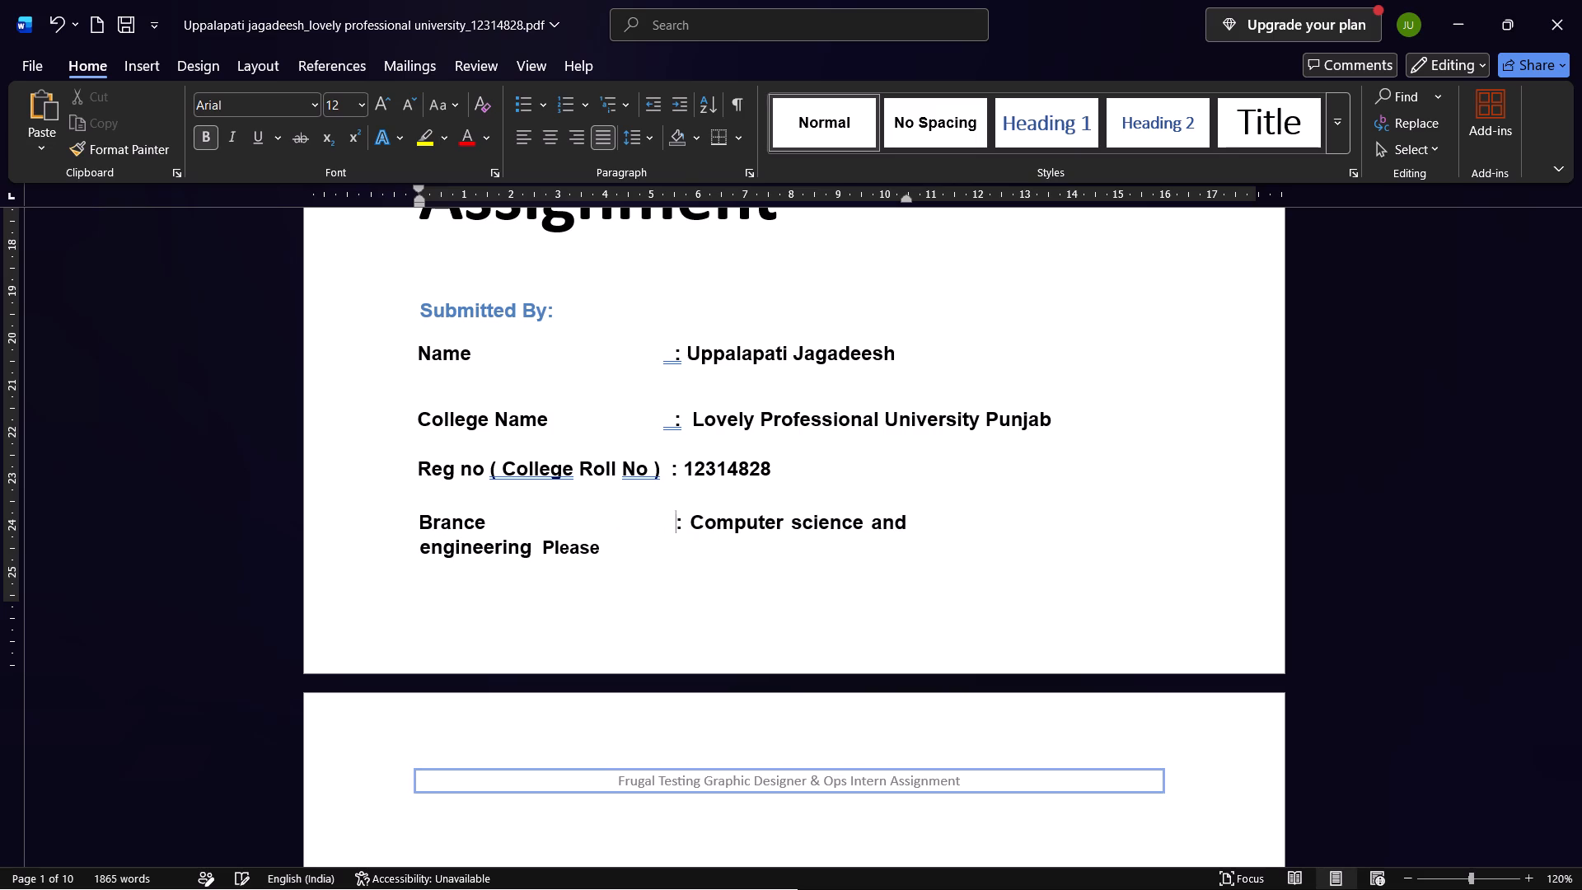
key("BackSpace")
key("BackSpace")
key("BackSpace")
key("BackSpace")
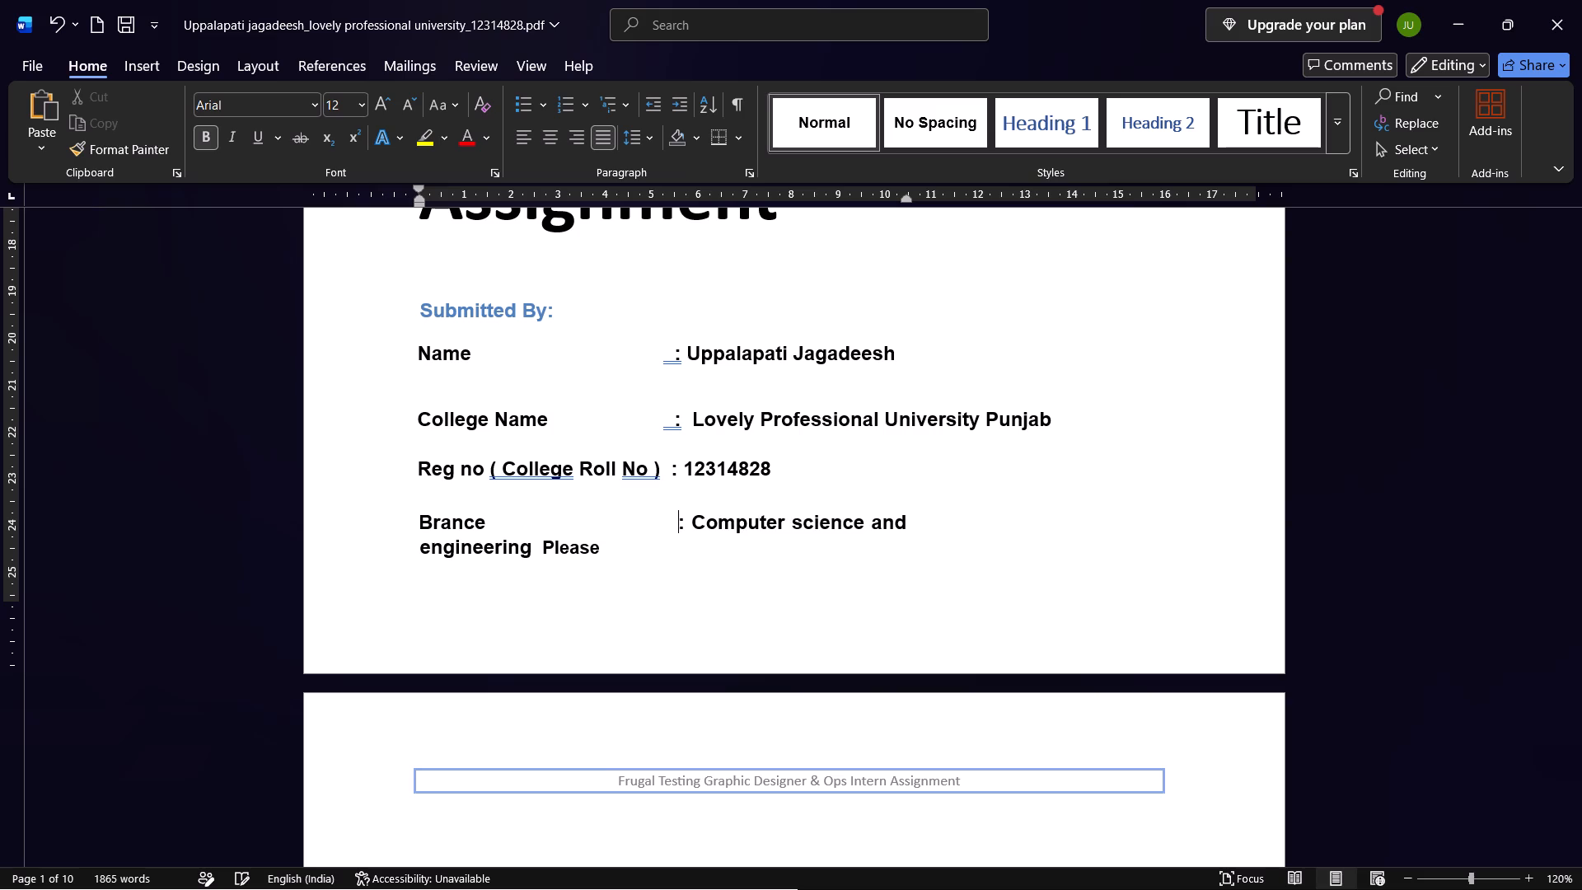
key("BackSpace")
key("BackSpace")
key("BackSpace")
key("BackSpace")
key("BackSpace")
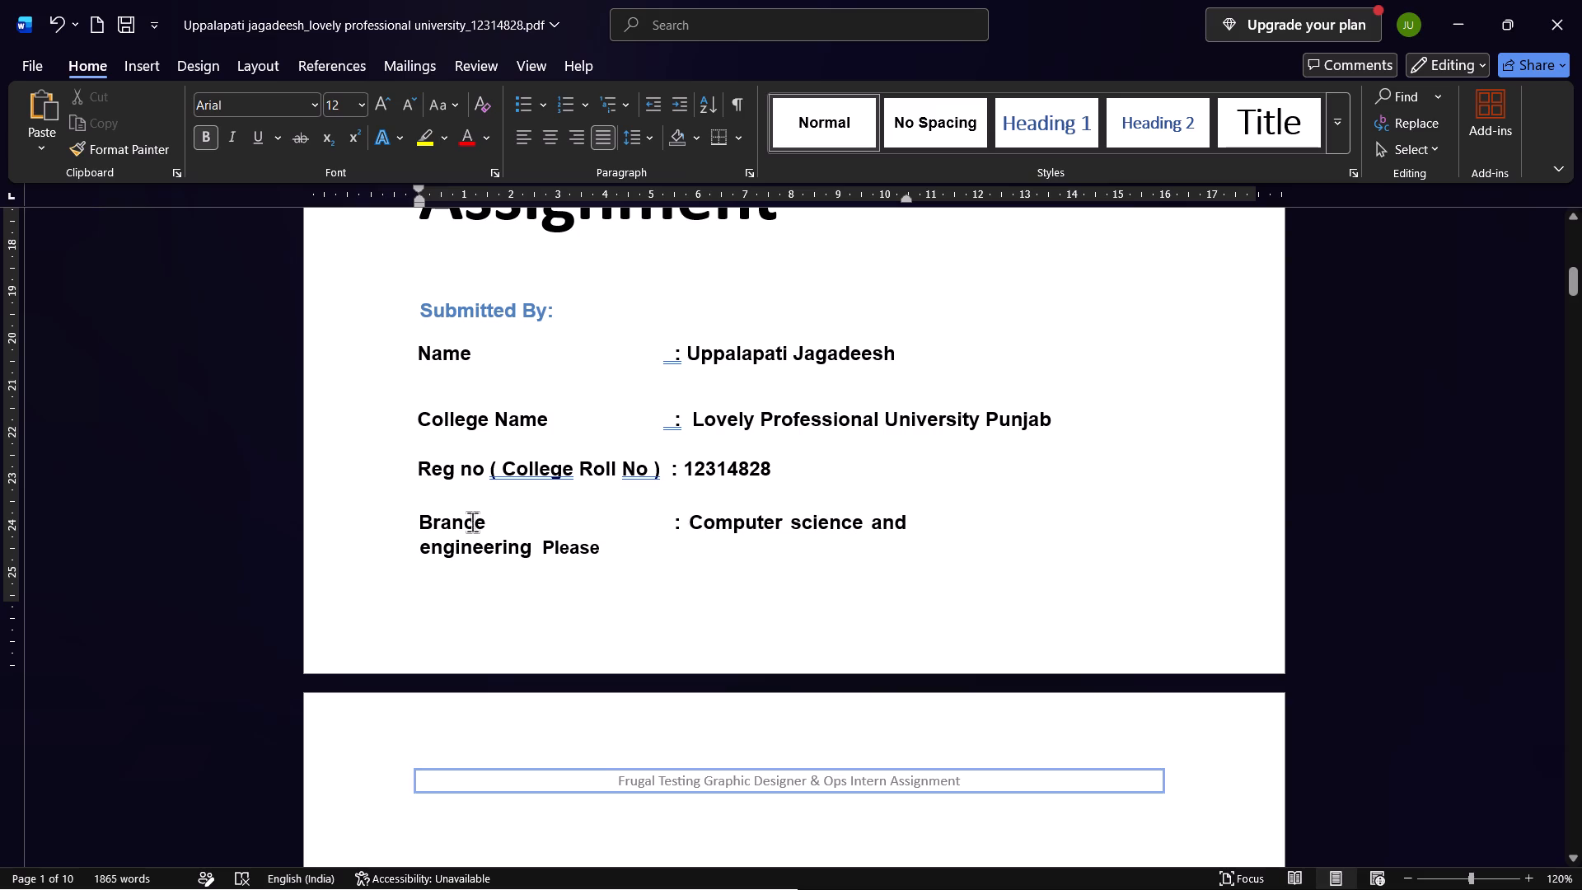
Delete the stray word "Please" and the spaces before it from the end of the Brance line.
left_click(620, 549)
key("BackSpace")
key("BackSpace")
key("BackSpace")
key("BackSpace")
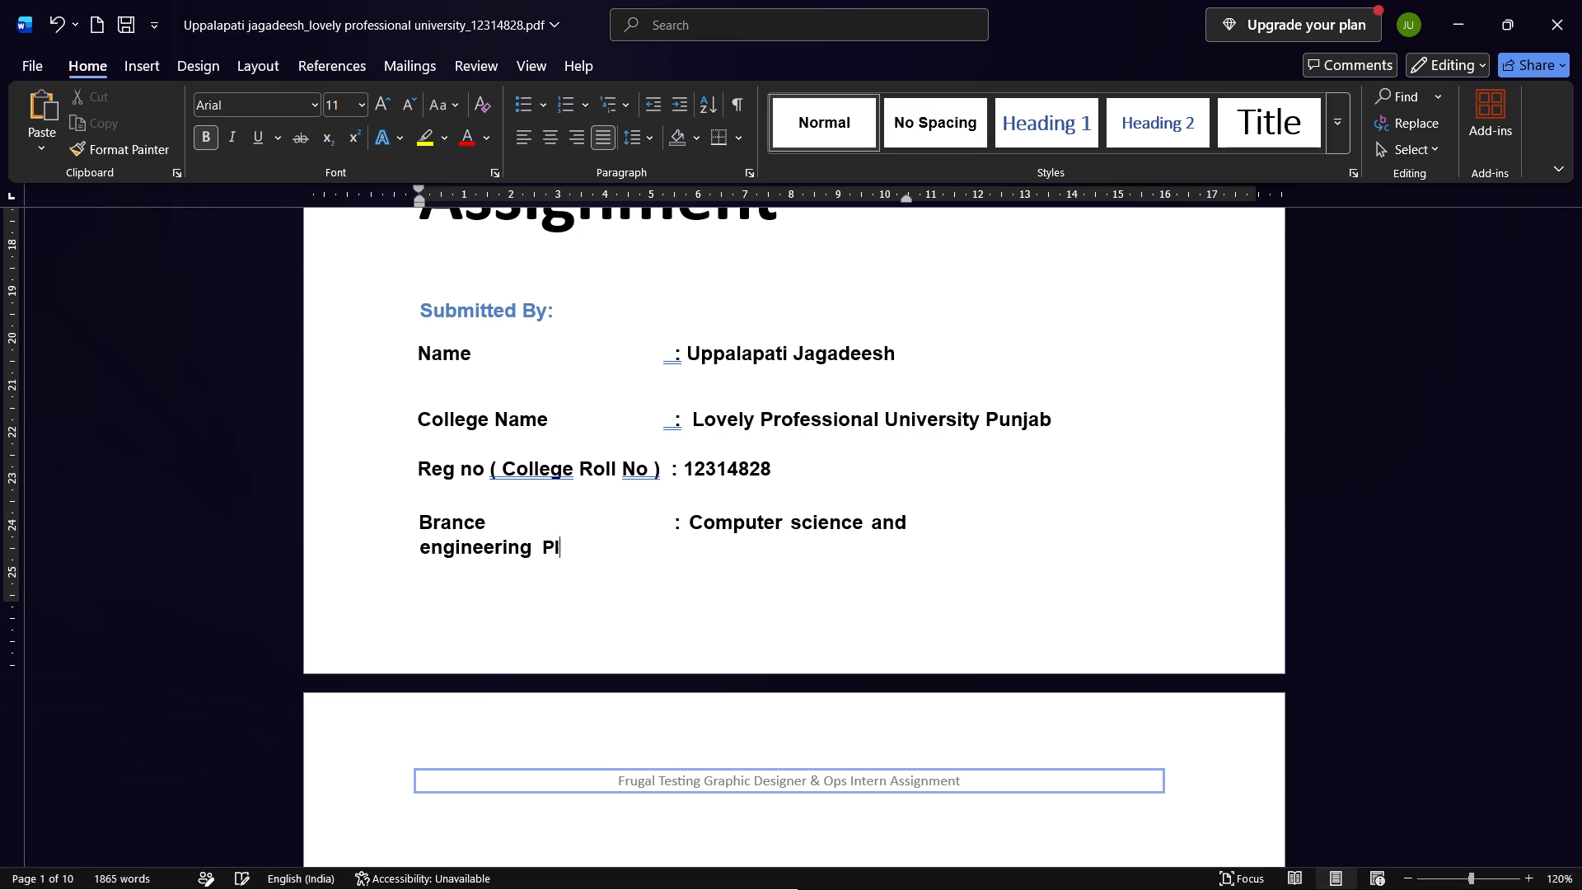
key("BackSpace")
key("BackSpace")
key("BackSpace")
key("BackSpace")
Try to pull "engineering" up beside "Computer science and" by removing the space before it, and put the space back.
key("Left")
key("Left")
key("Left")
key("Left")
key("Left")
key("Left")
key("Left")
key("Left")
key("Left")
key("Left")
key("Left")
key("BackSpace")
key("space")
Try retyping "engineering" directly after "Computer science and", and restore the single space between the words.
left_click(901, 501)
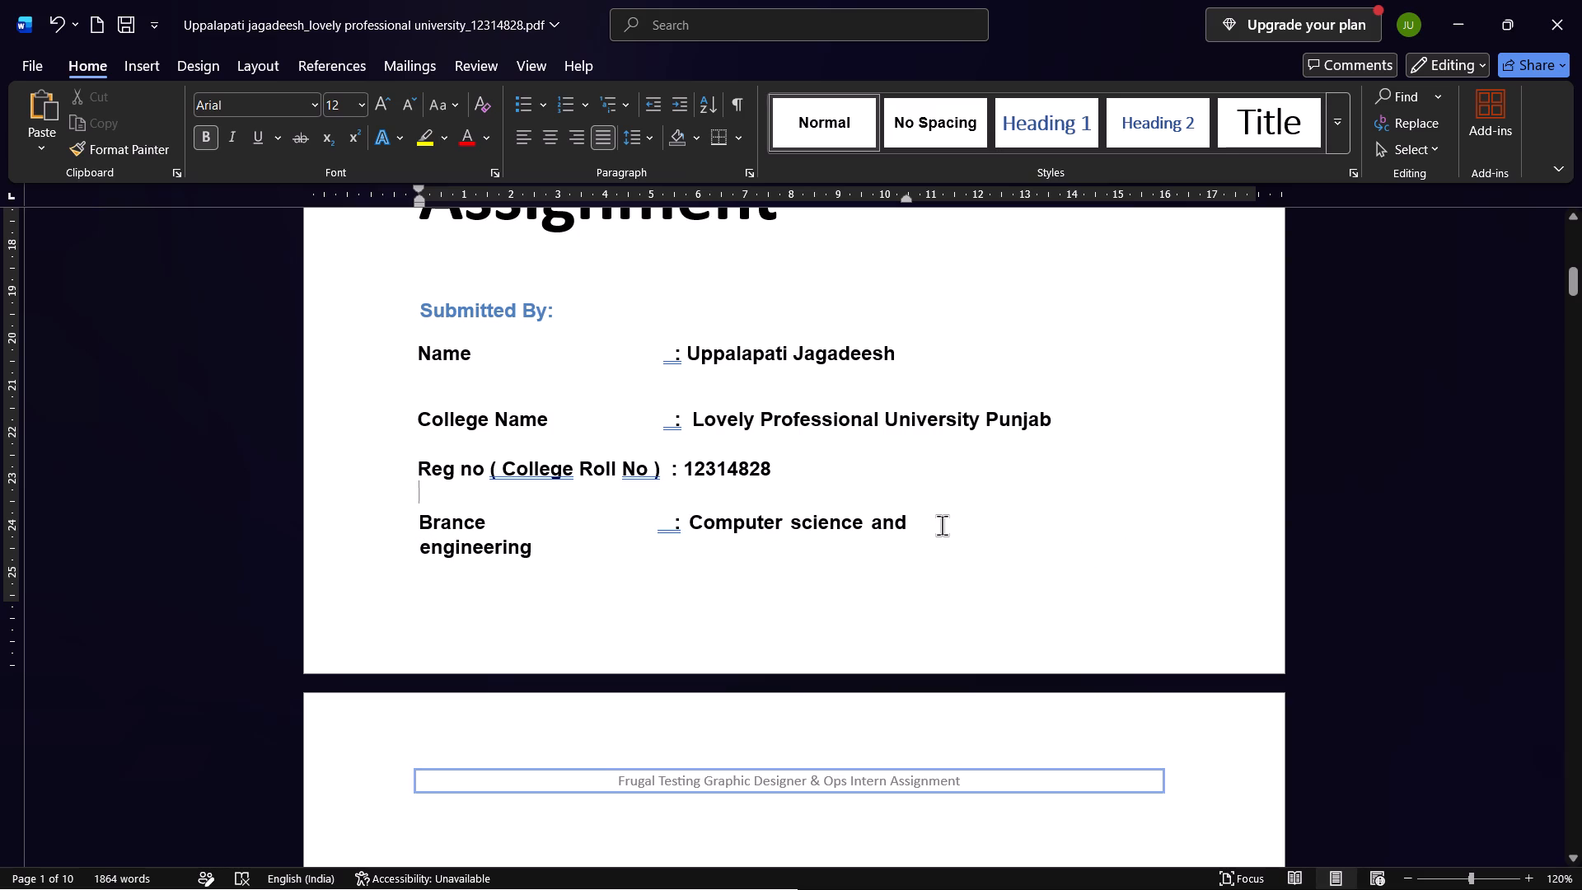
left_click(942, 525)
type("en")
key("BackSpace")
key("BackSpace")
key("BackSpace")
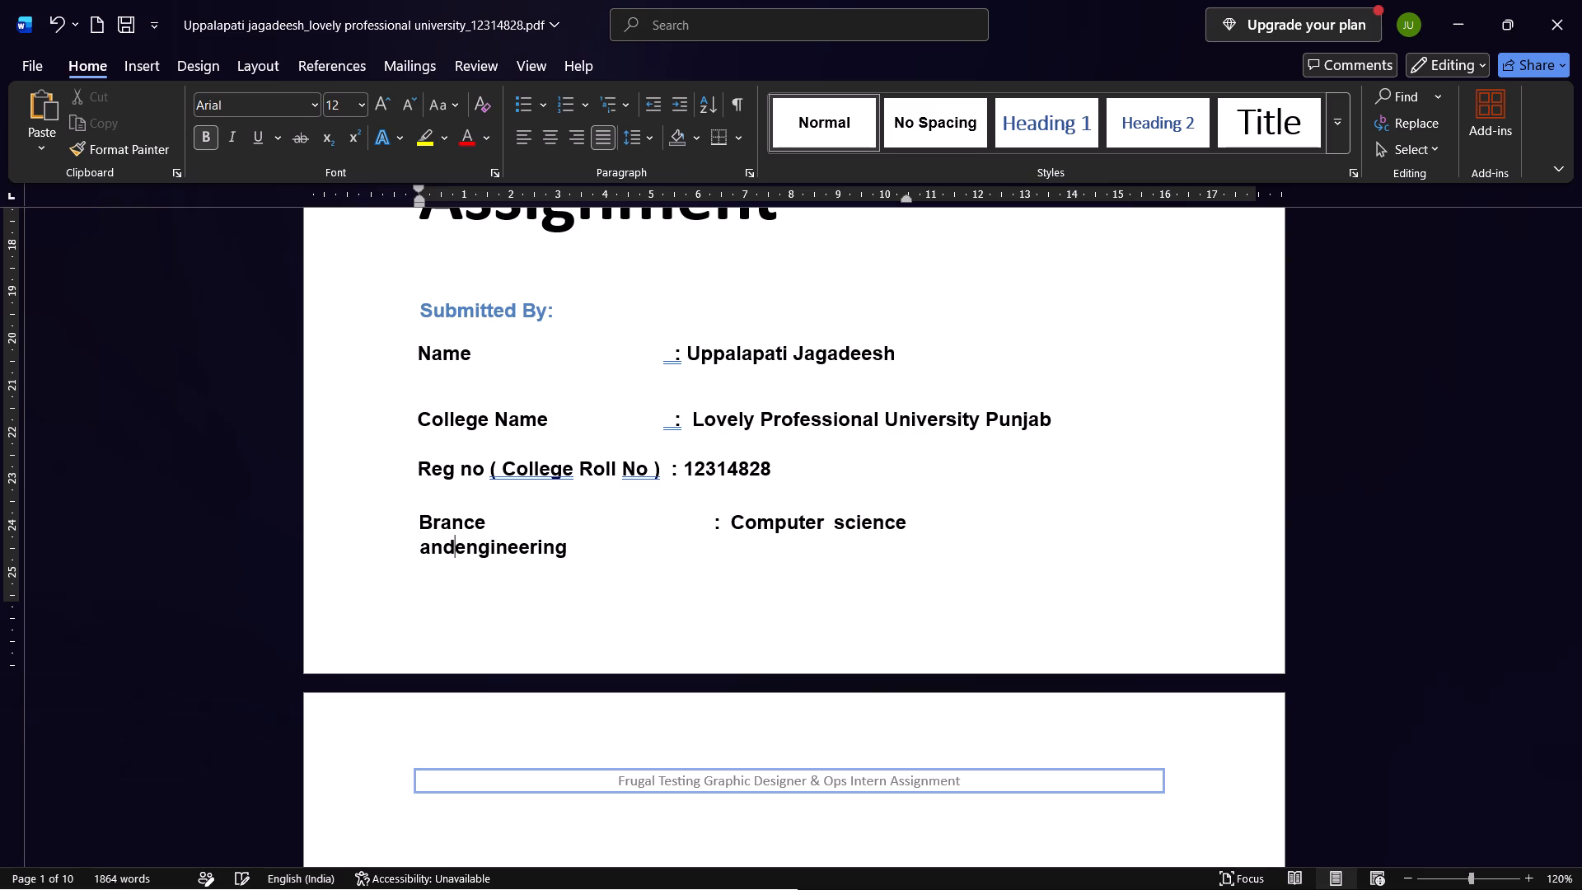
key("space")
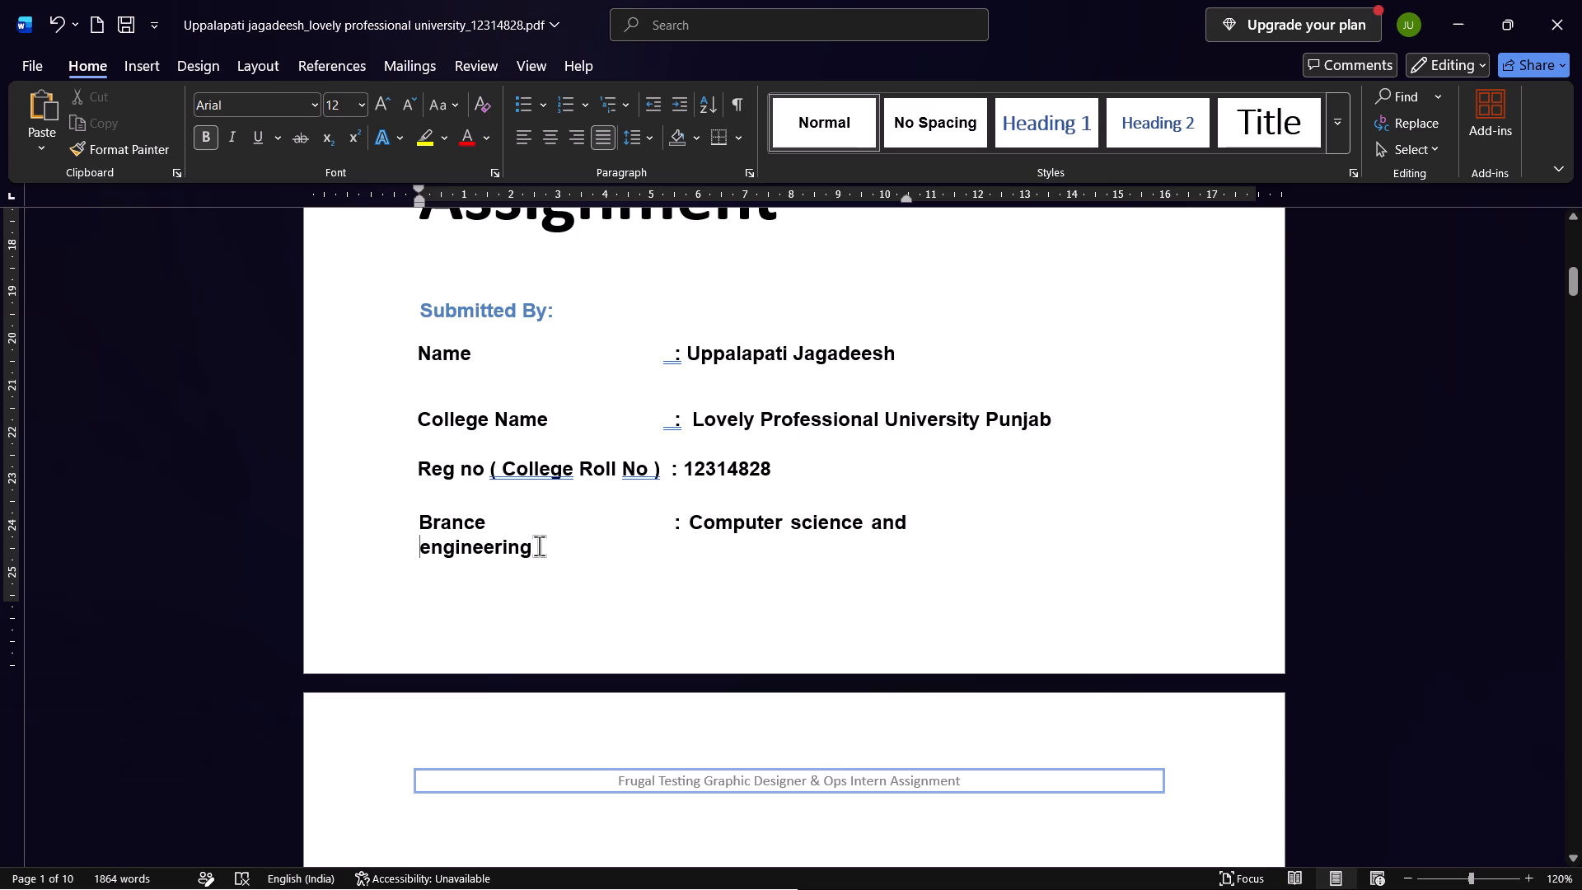
Delete the wrapped word "engineering" from the Brance entry.
left_click_drag(539, 548, 397, 546)
key("BackSpace")
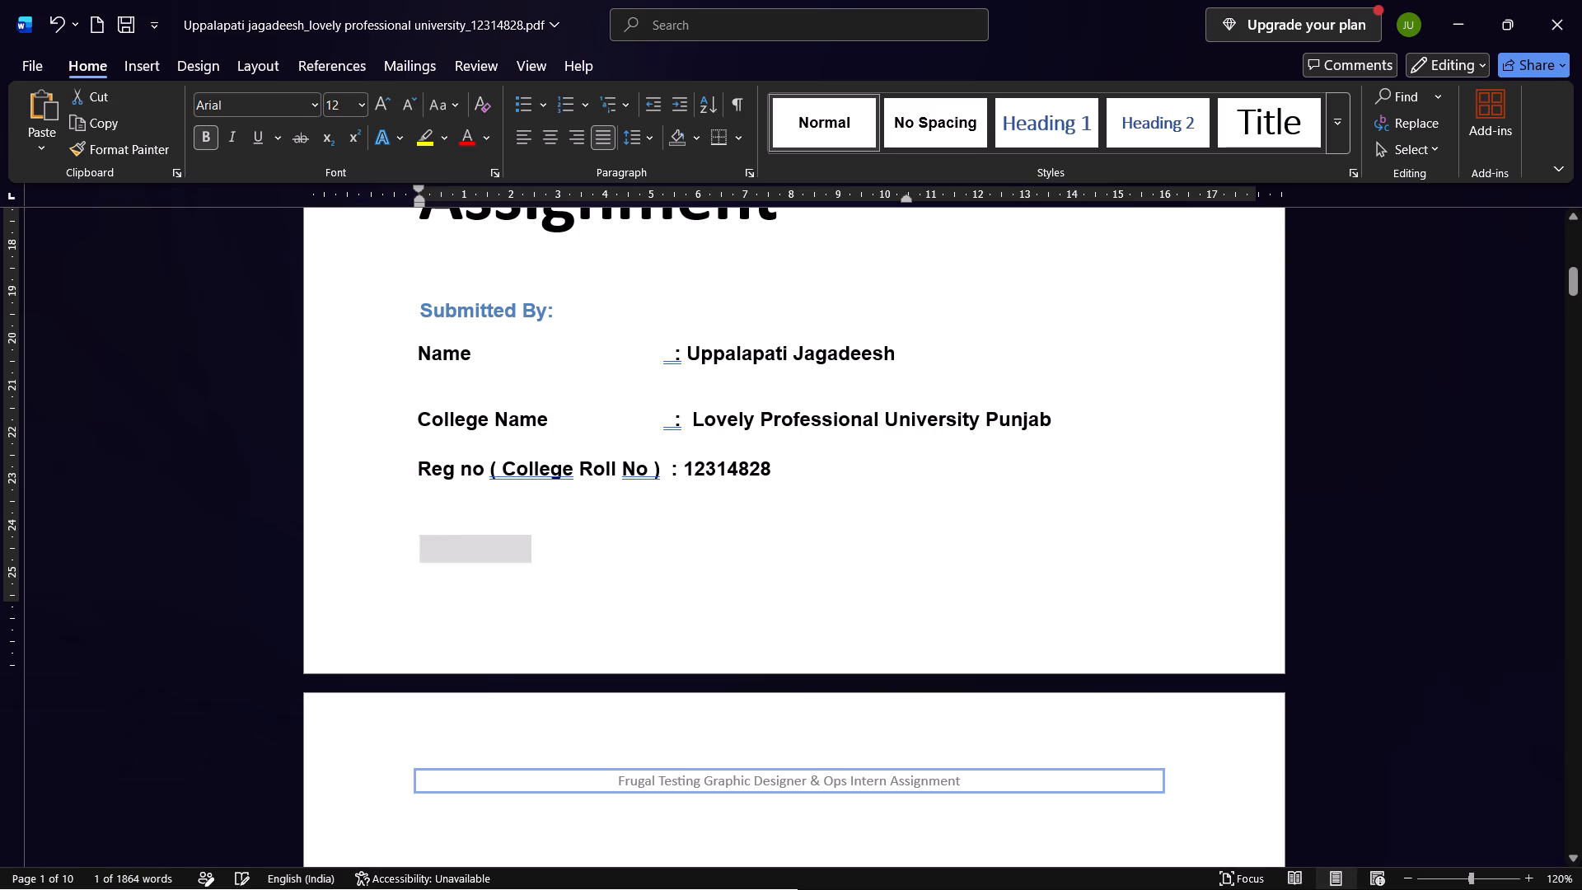
Delete the remaining "Computer science and" text after the colon in the Brance entry.
key("BackSpace")
key("BackSpace")
key("BackSpace")
key("BackSpace")
key("BackSpace")
key("BackSpace")
key("BackSpace")
key("BackSpace")
key("BackSpace")
key("BackSpace")
key("BackSpace")
key("BackSpace")
key("BackSpace")
key("BackSpace")
key("BackSpace")
key("BackSpace")
key("BackSpace")
key("BackSpace")
key("BackSpace")
key("BackSpace")
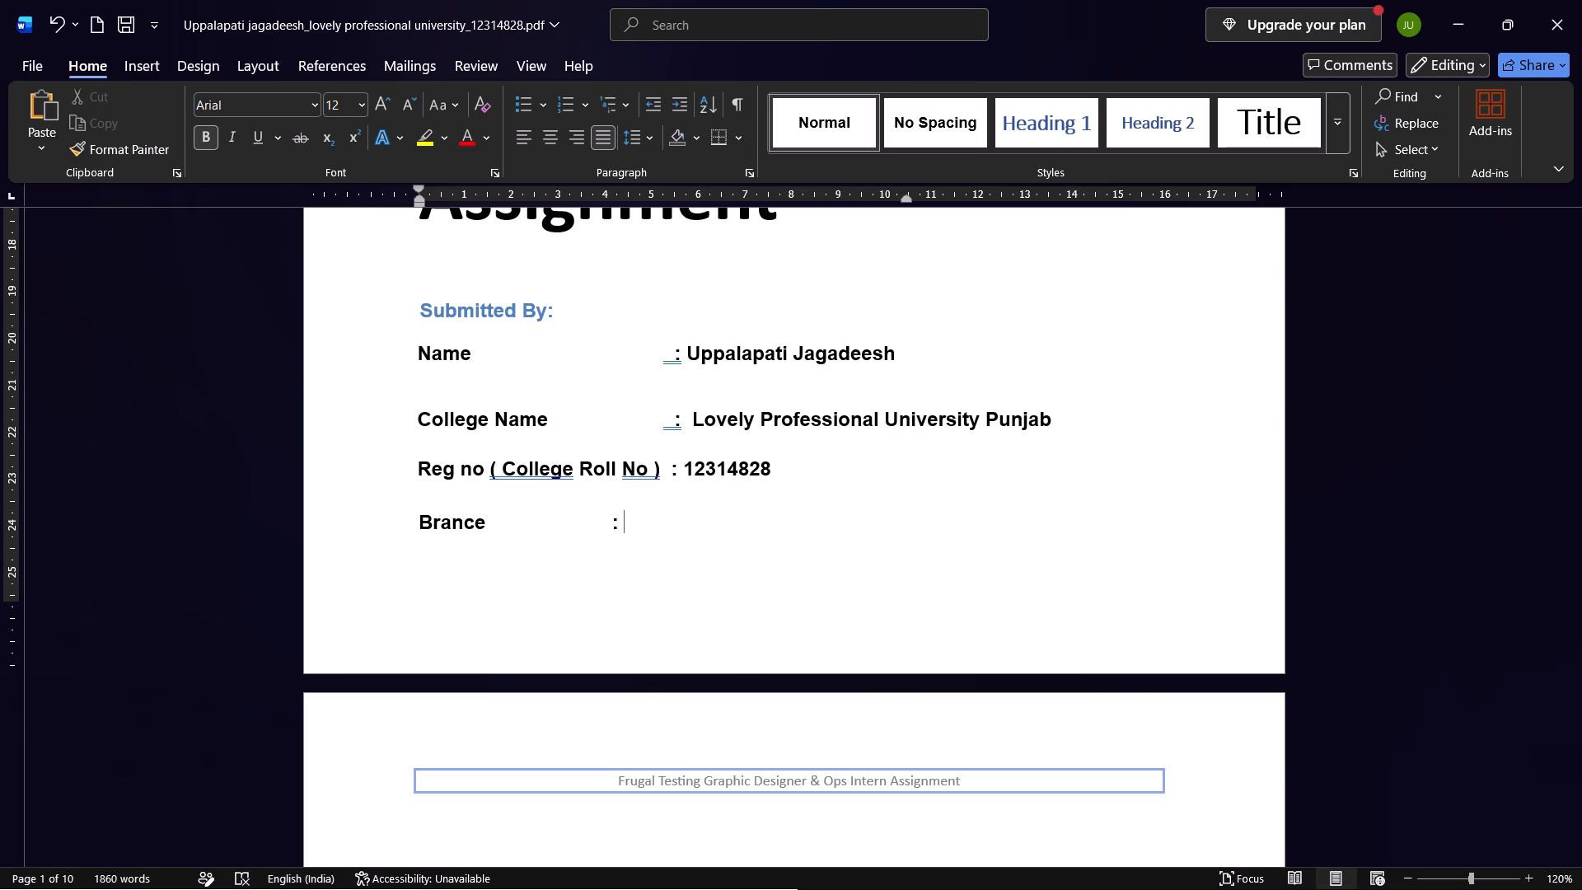
Shift the Brance line's colon with added spaces so it lines up with the colons of the lines above.
key("Left")
key("Left")
key("space")
key("space")
key("space")
key("space")
key("space")
key("space")
key("space")
key("space")
key("space")
key("space")
key("space")
key("space")
key("BackSpace")
Enter "CSE" as the Brance value, one space after the colon.
key("Right")
key("space")
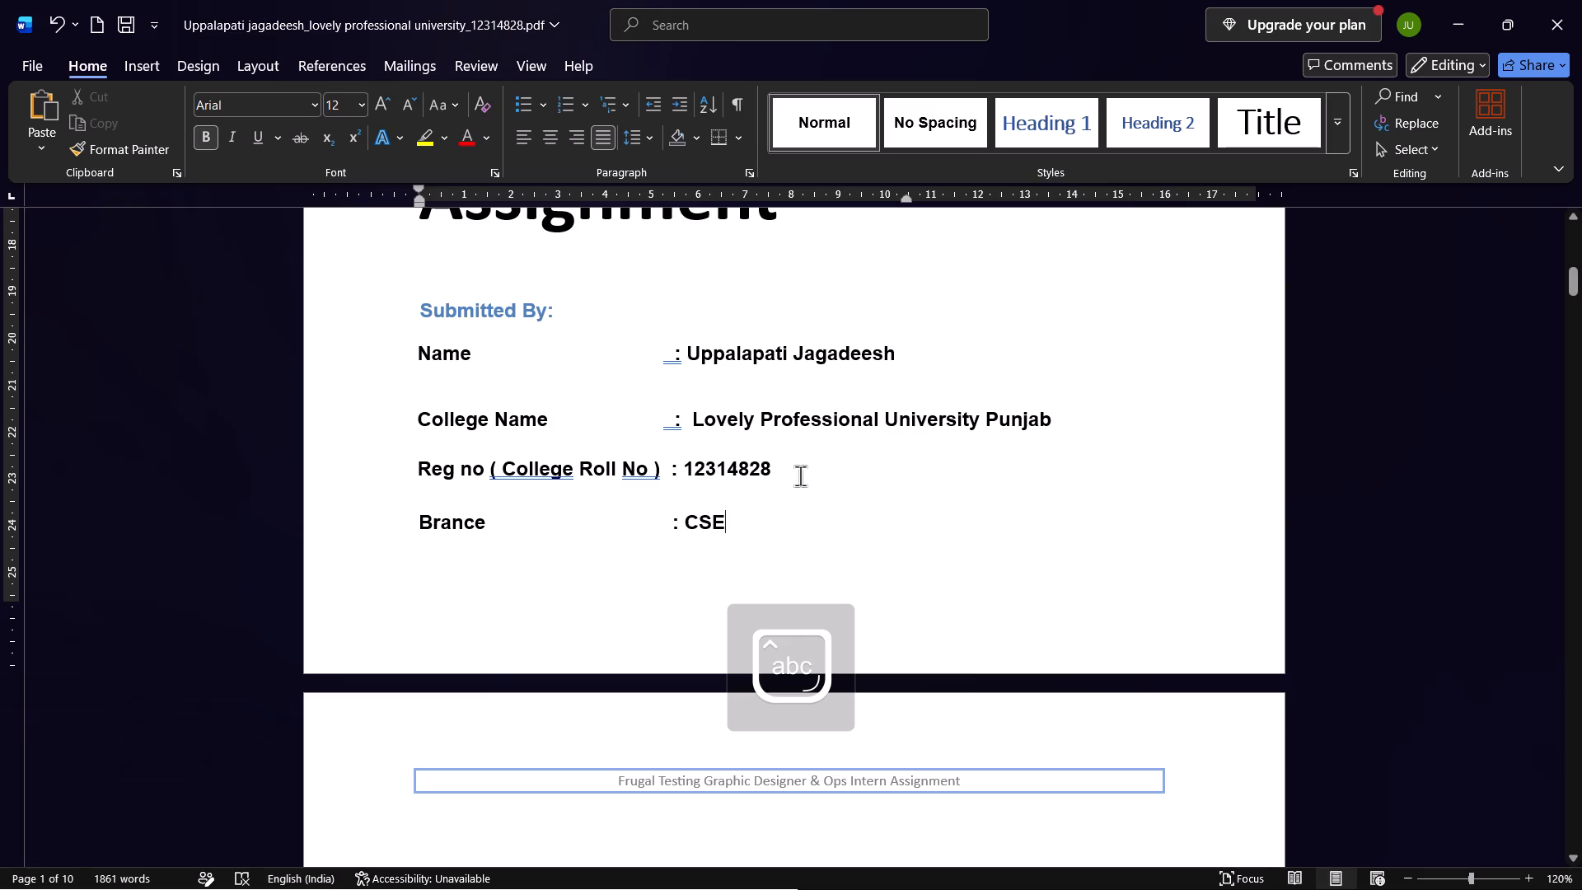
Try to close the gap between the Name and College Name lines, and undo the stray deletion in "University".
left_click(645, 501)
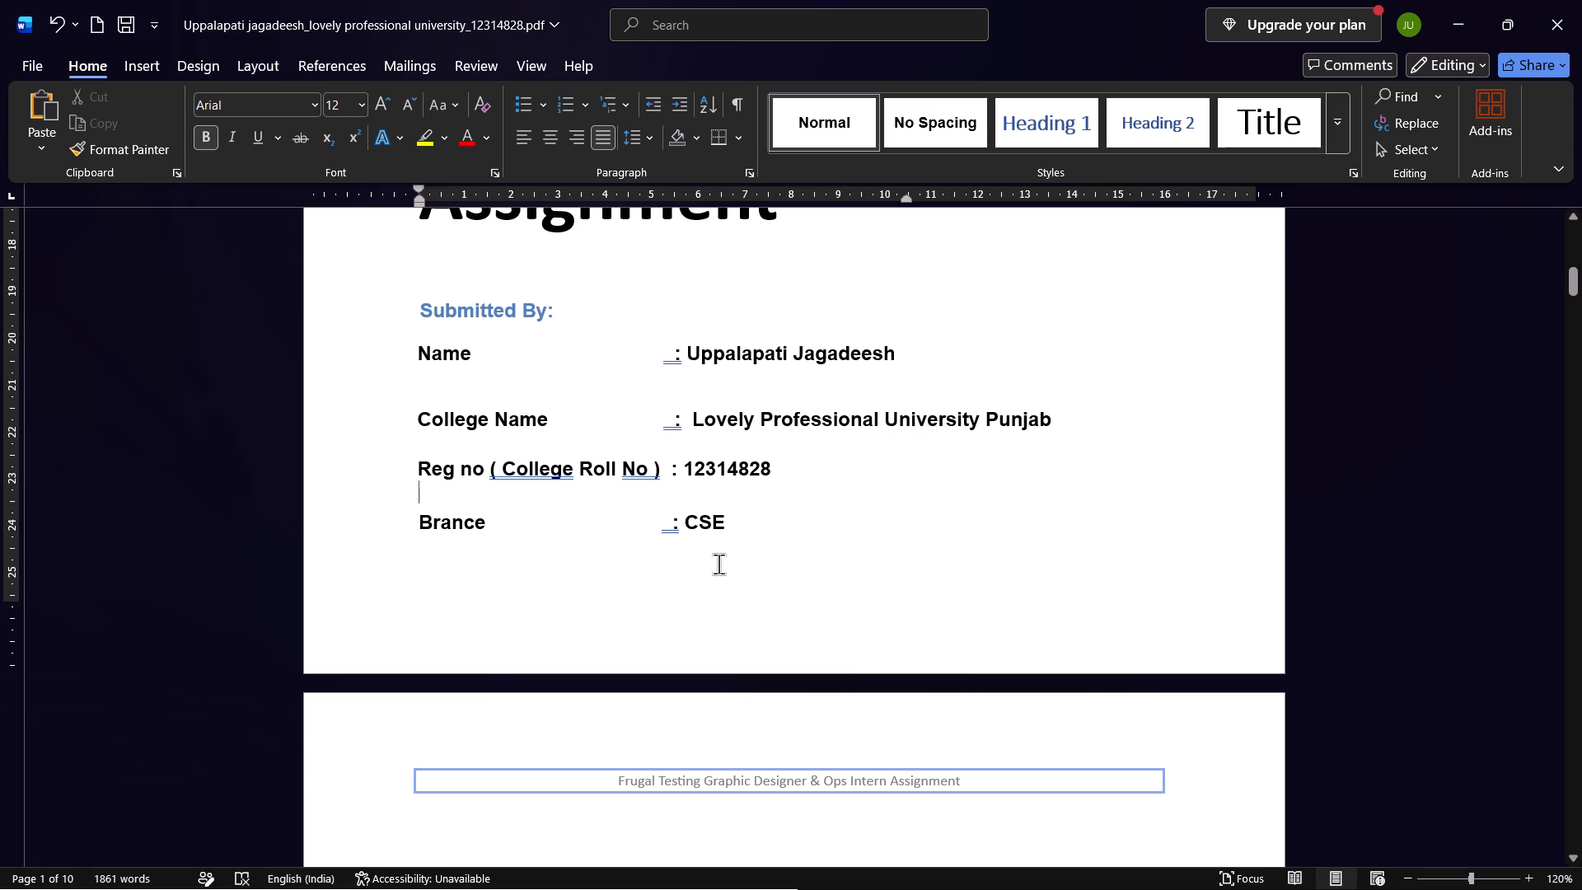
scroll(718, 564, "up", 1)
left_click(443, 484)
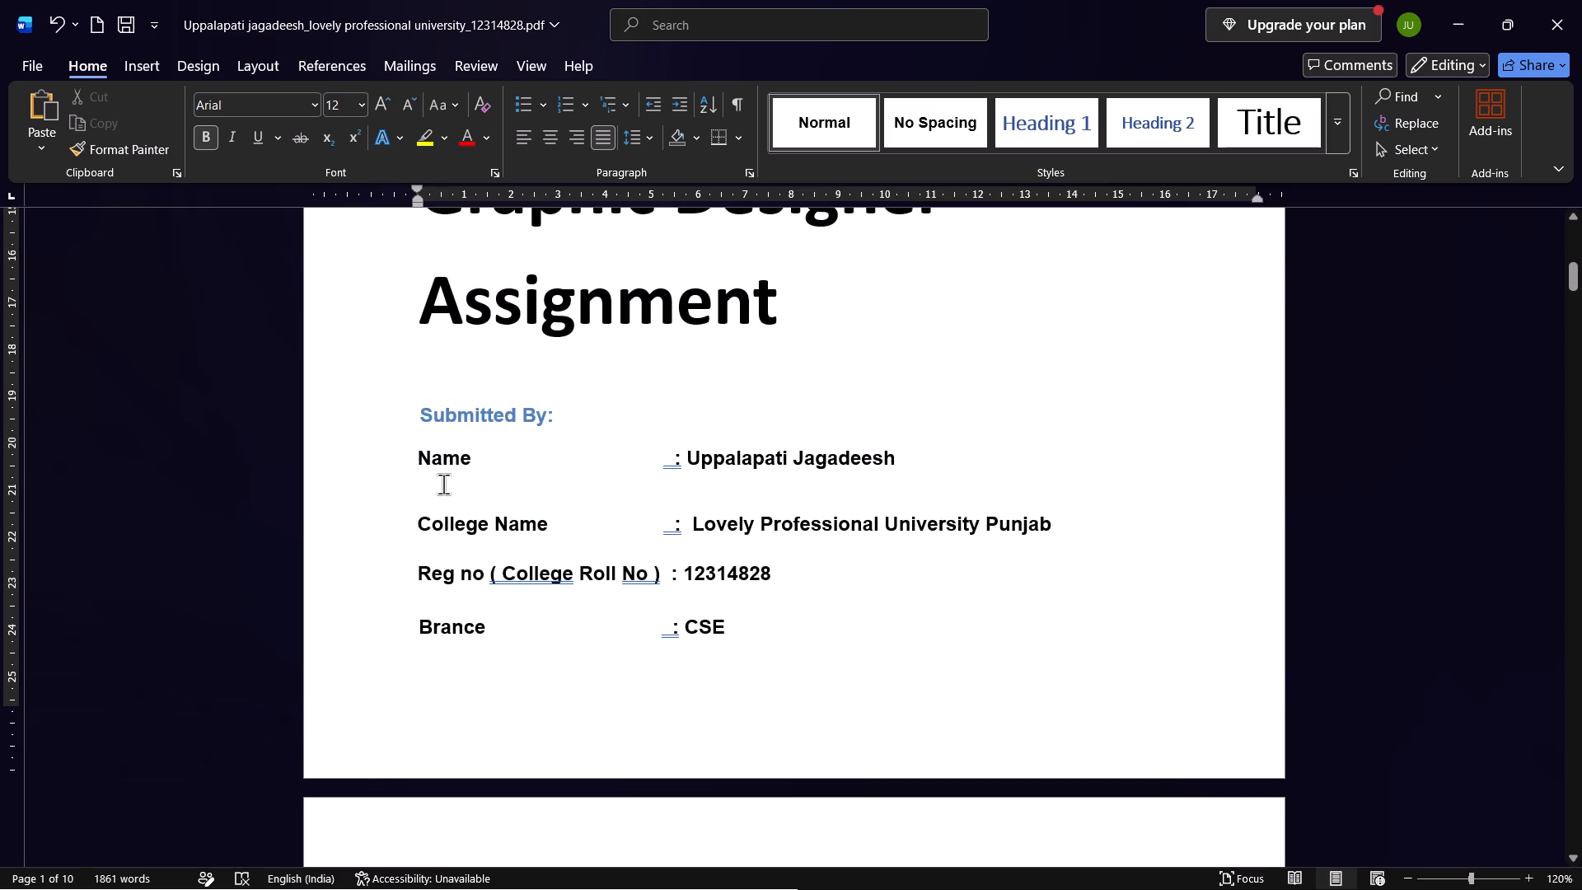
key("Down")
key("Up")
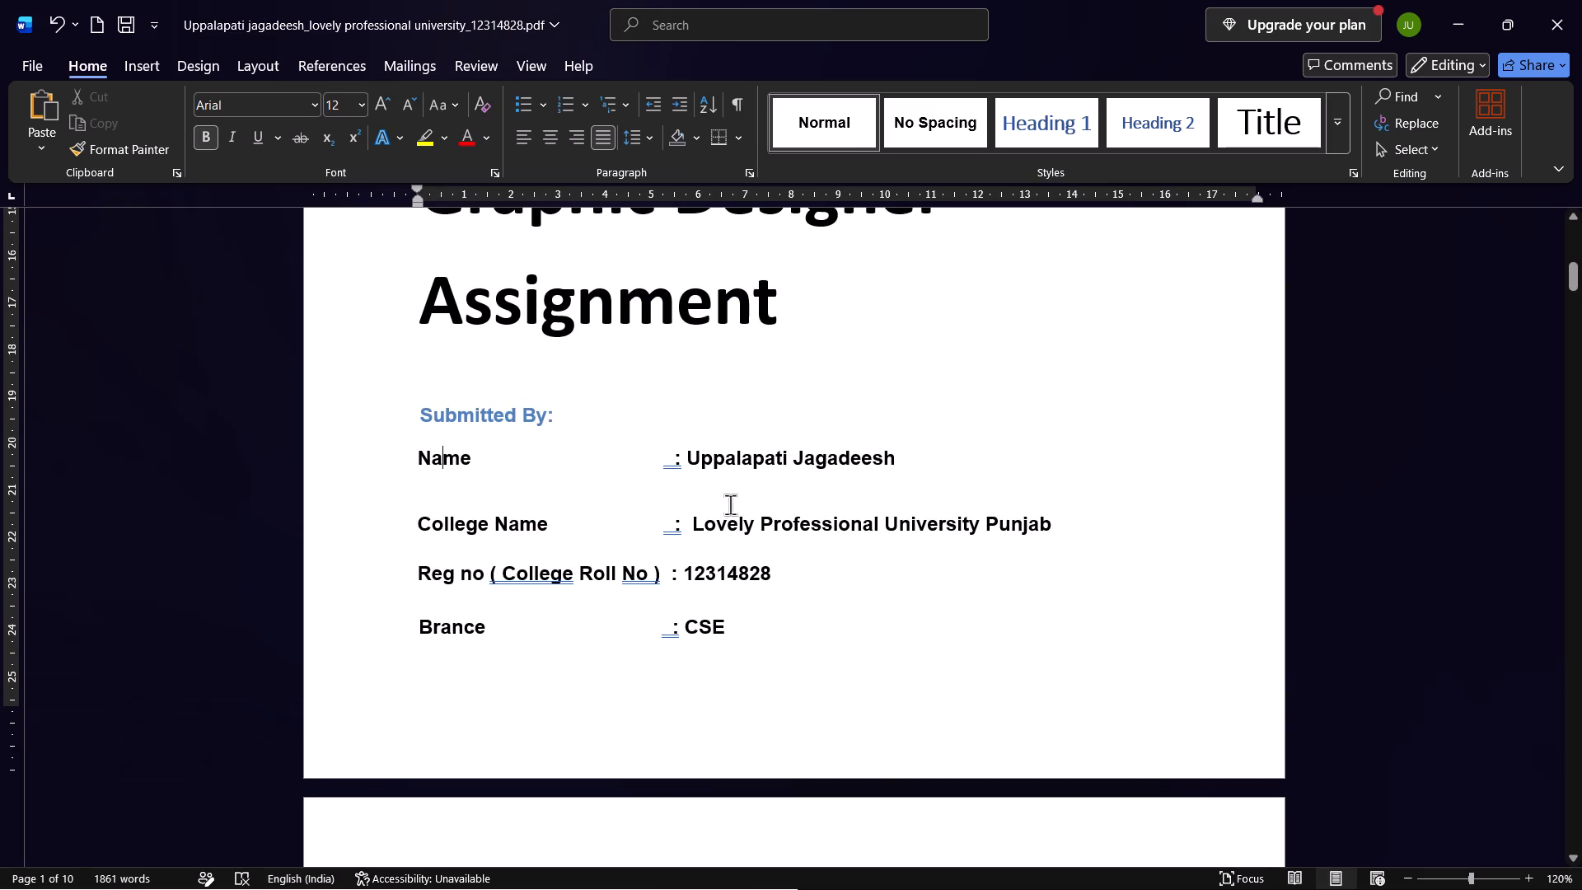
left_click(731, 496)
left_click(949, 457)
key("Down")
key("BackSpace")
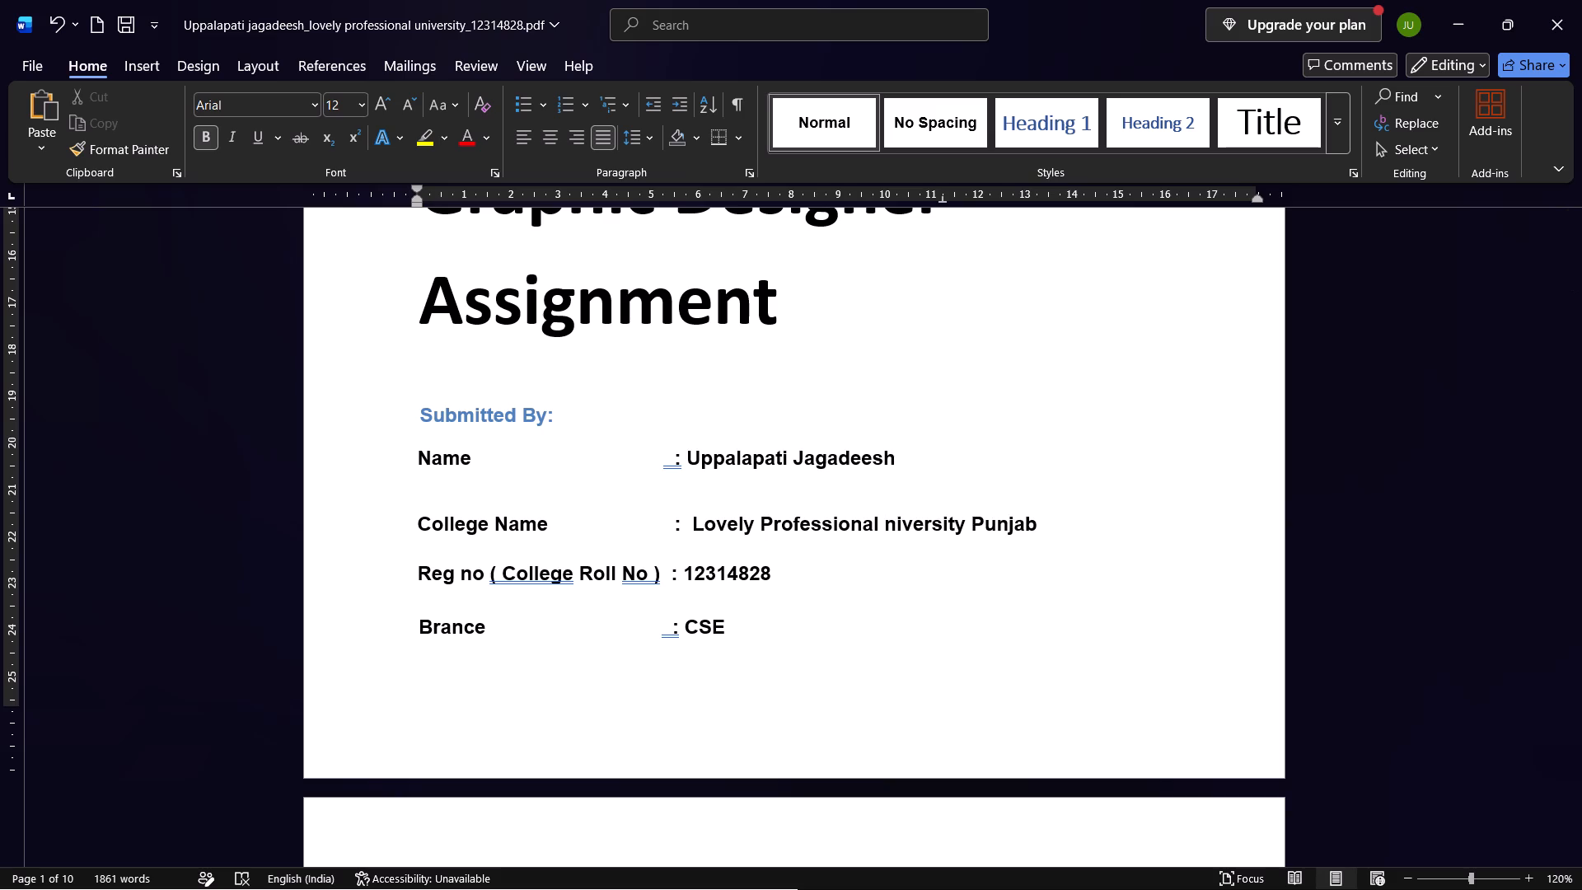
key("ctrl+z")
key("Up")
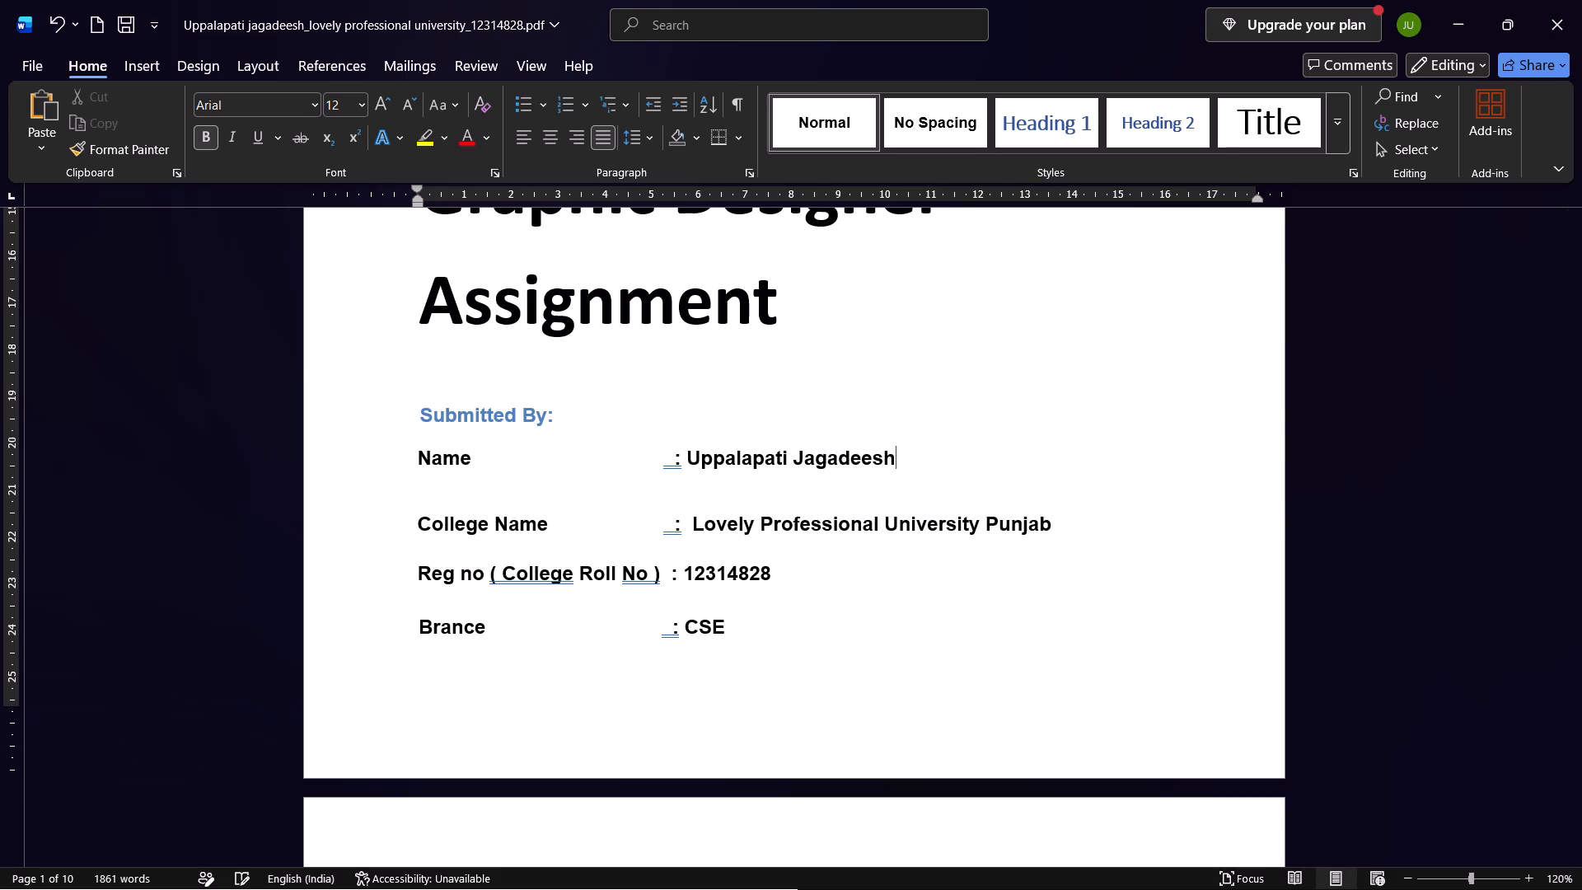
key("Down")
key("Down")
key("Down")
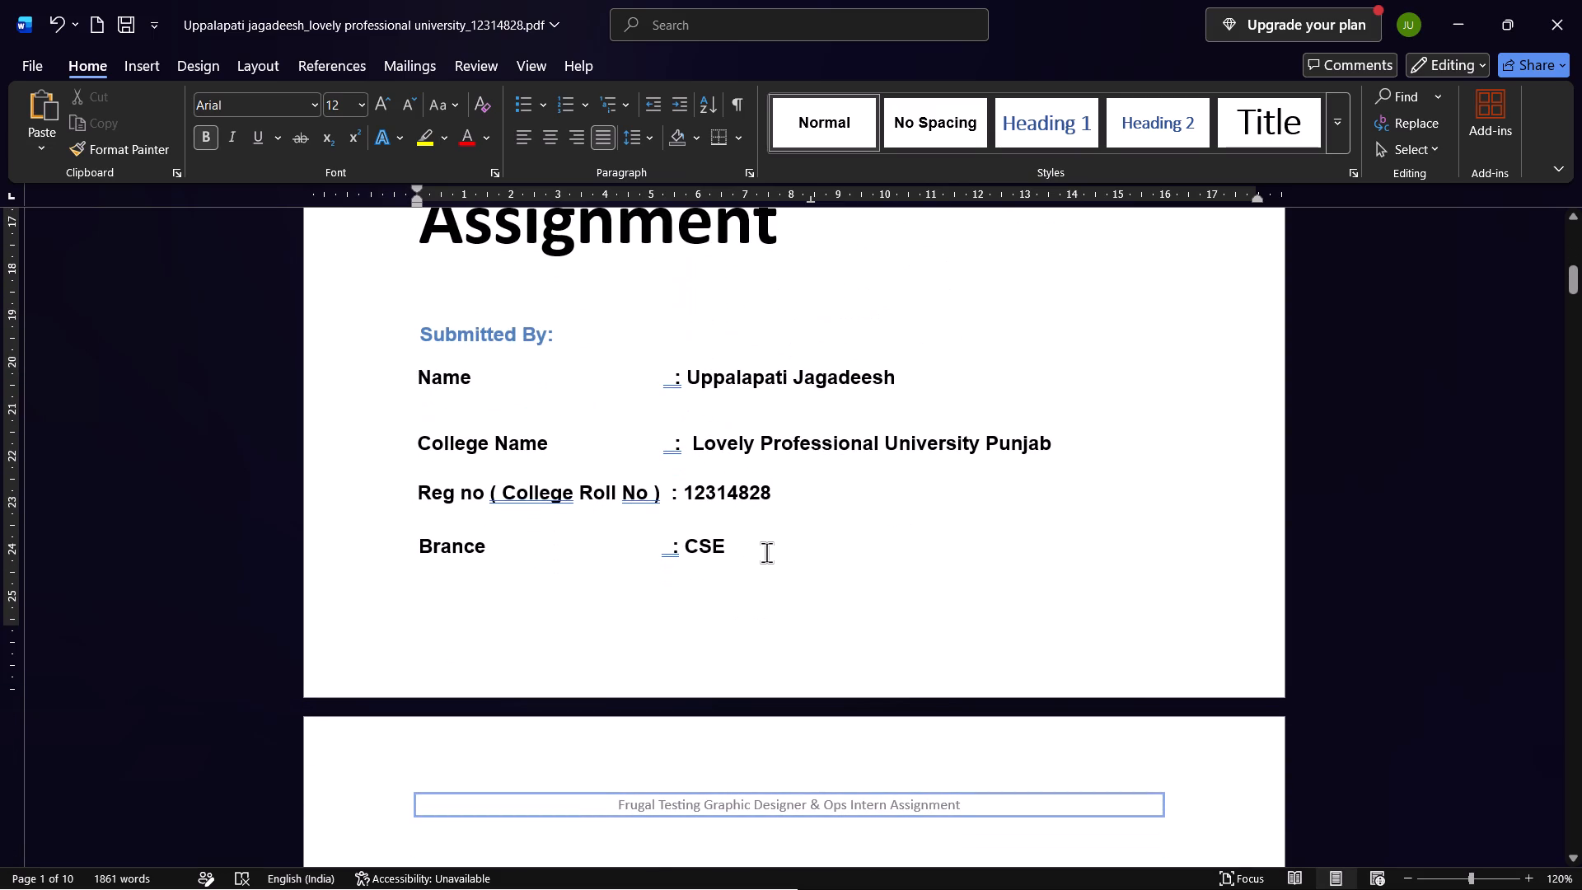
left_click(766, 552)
scroll(780, 584, "down", 1)
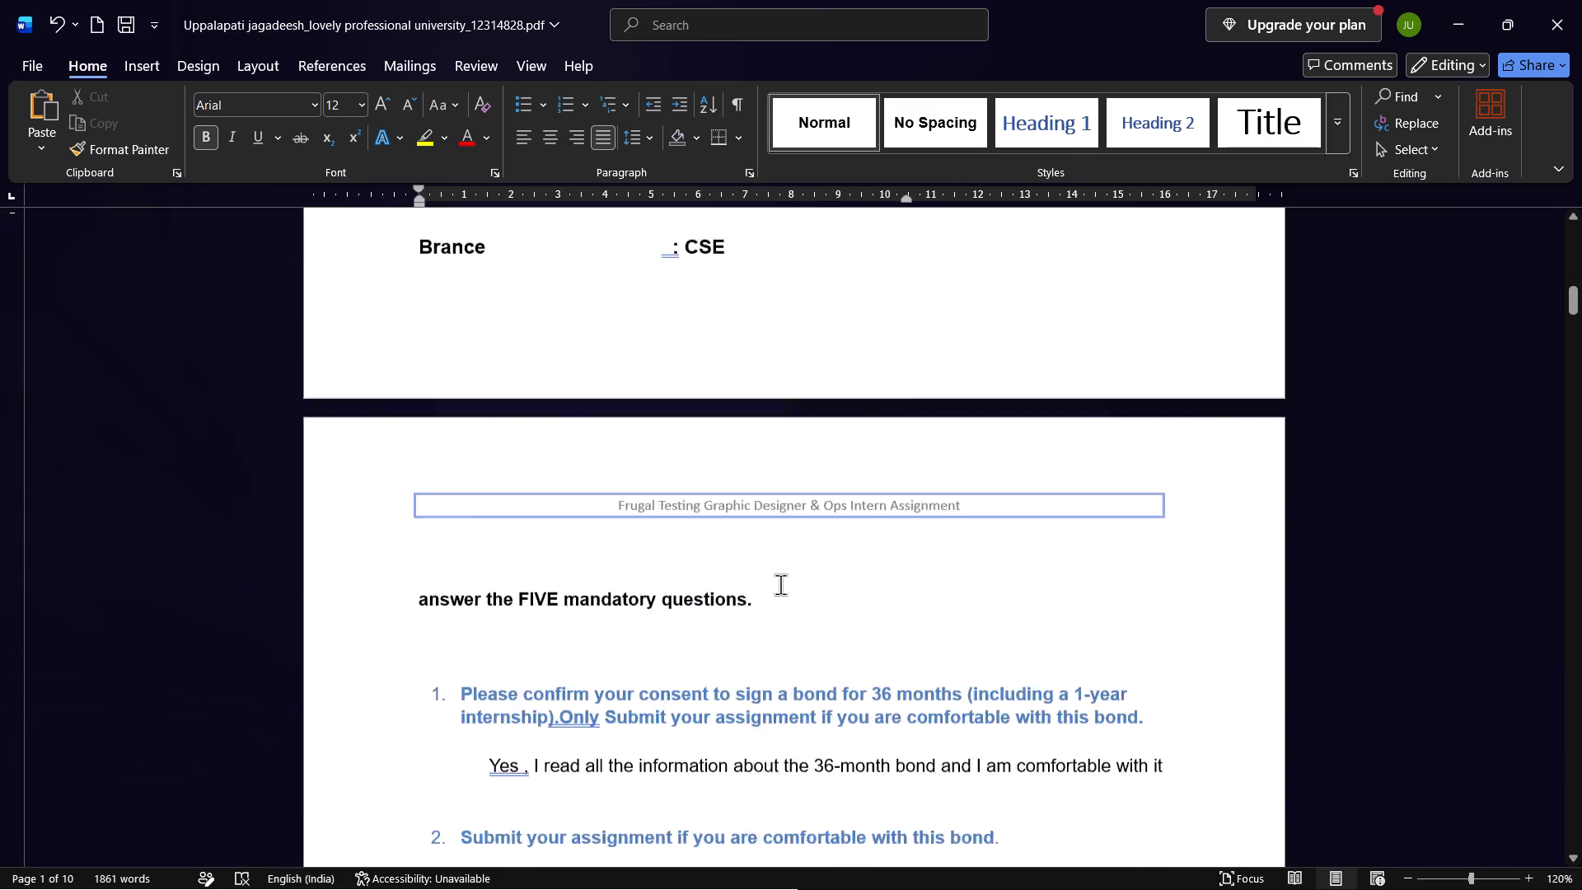
scroll(780, 584, "down", 3)
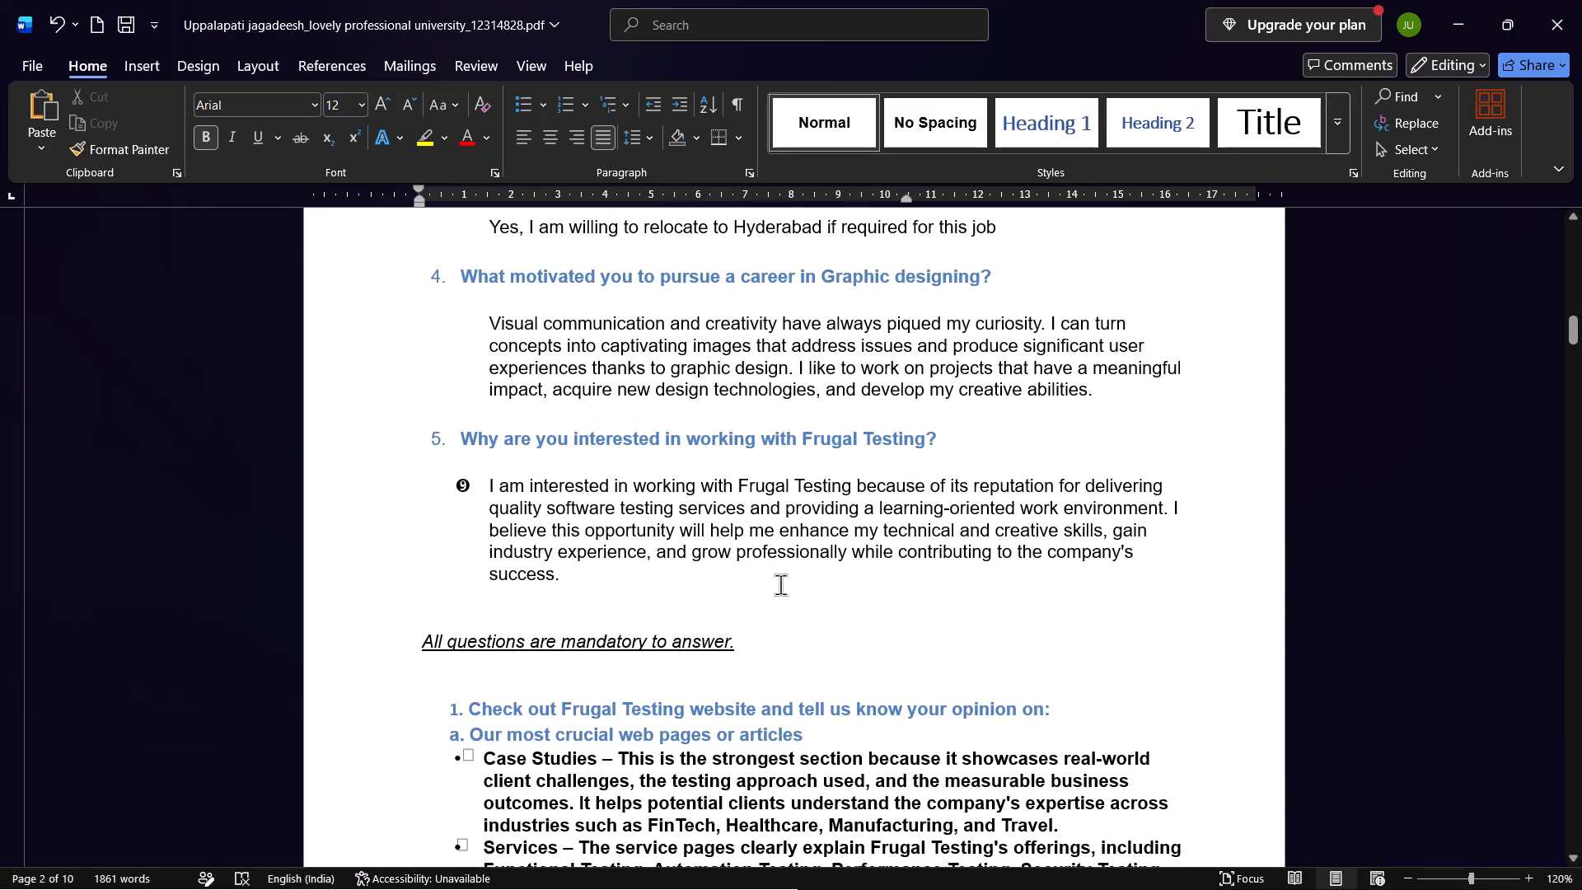
left_click_drag(567, 573, 498, 489)
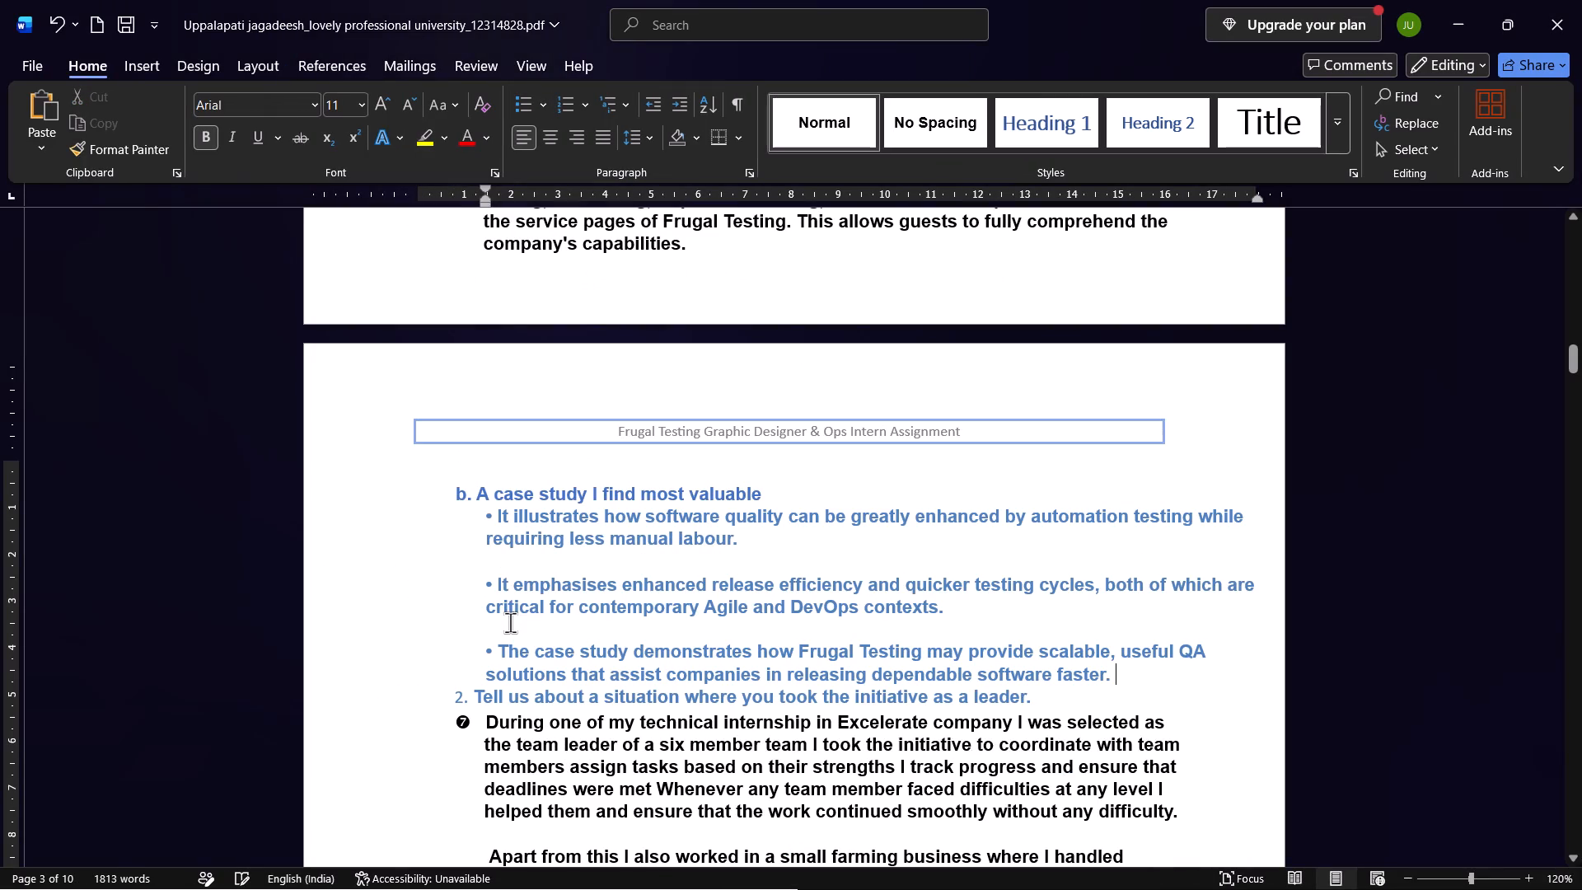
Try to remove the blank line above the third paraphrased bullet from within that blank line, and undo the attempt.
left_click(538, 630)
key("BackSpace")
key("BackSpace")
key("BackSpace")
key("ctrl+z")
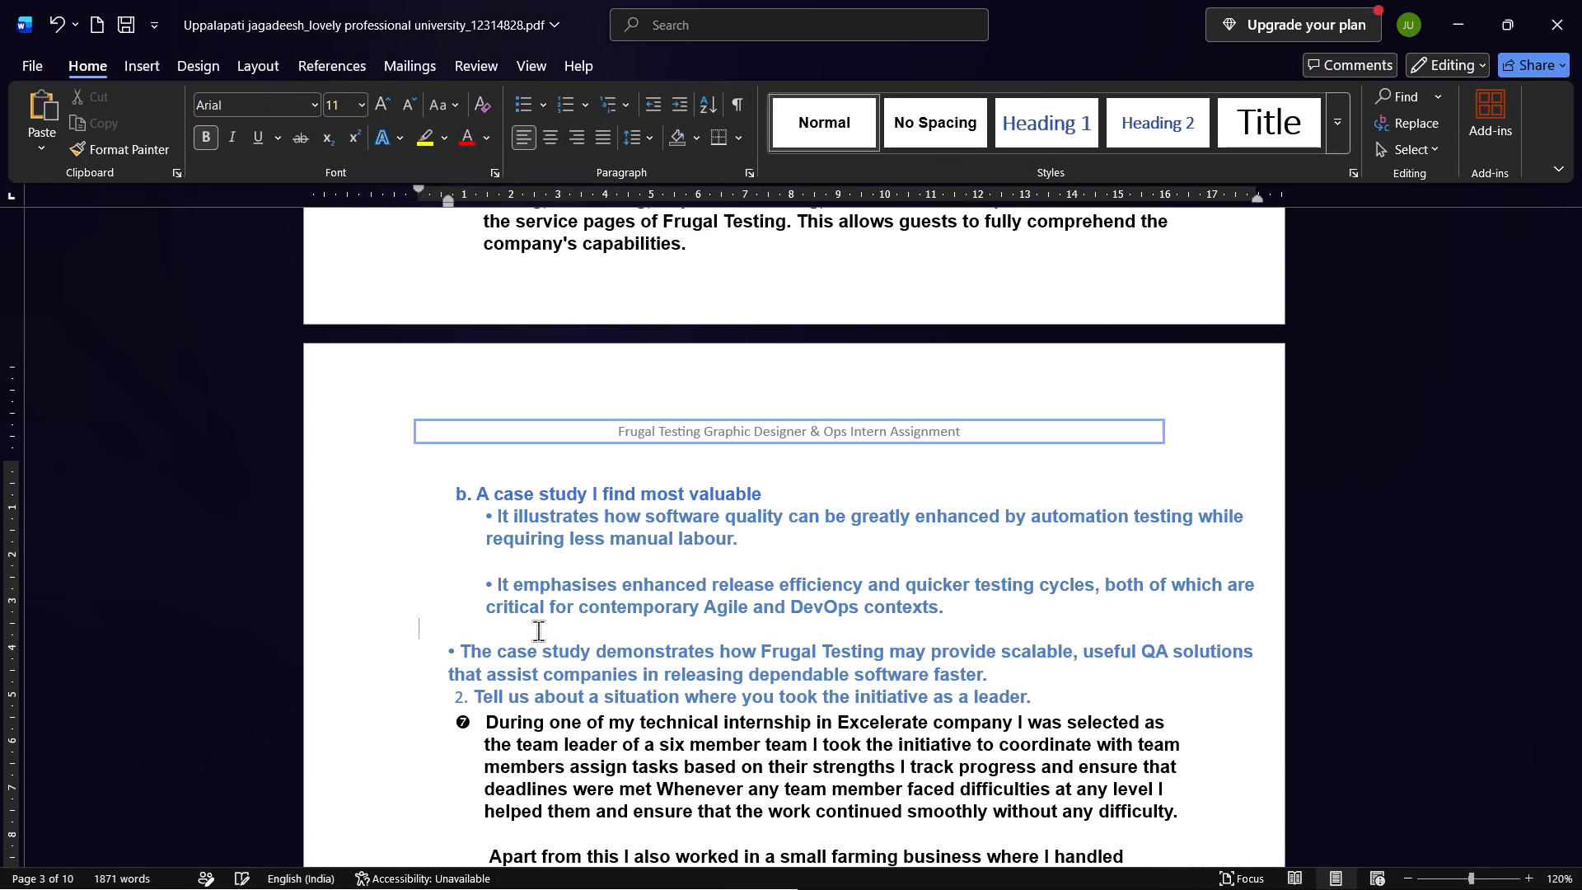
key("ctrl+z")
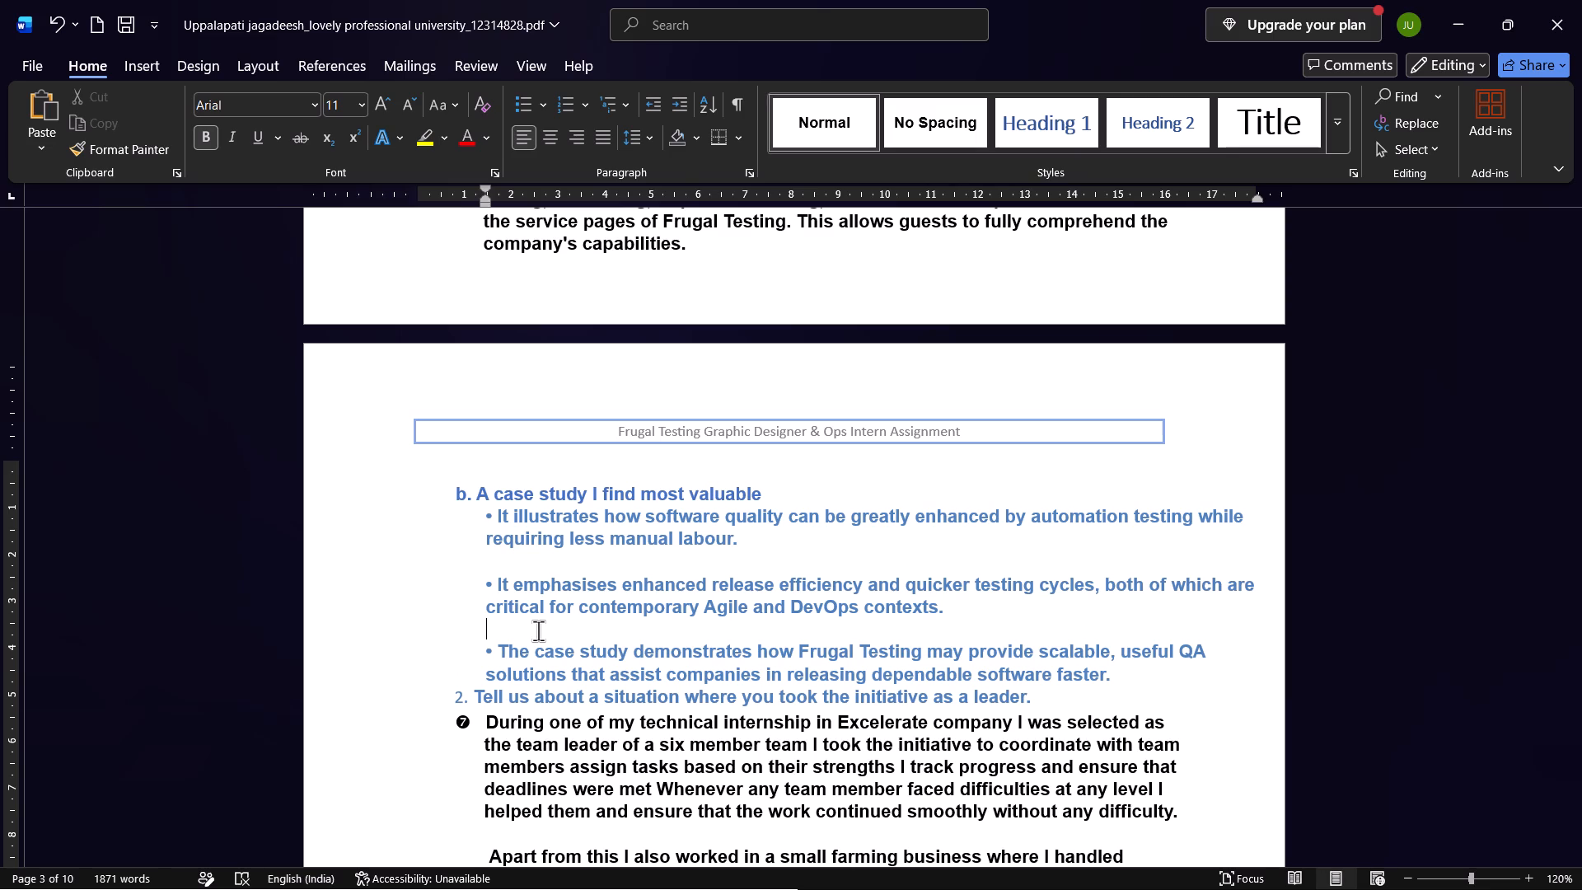
Remove the blank line between the second and third paraphrased bullets, starting from the third bullet.
key("Down")
key("BackSpace")
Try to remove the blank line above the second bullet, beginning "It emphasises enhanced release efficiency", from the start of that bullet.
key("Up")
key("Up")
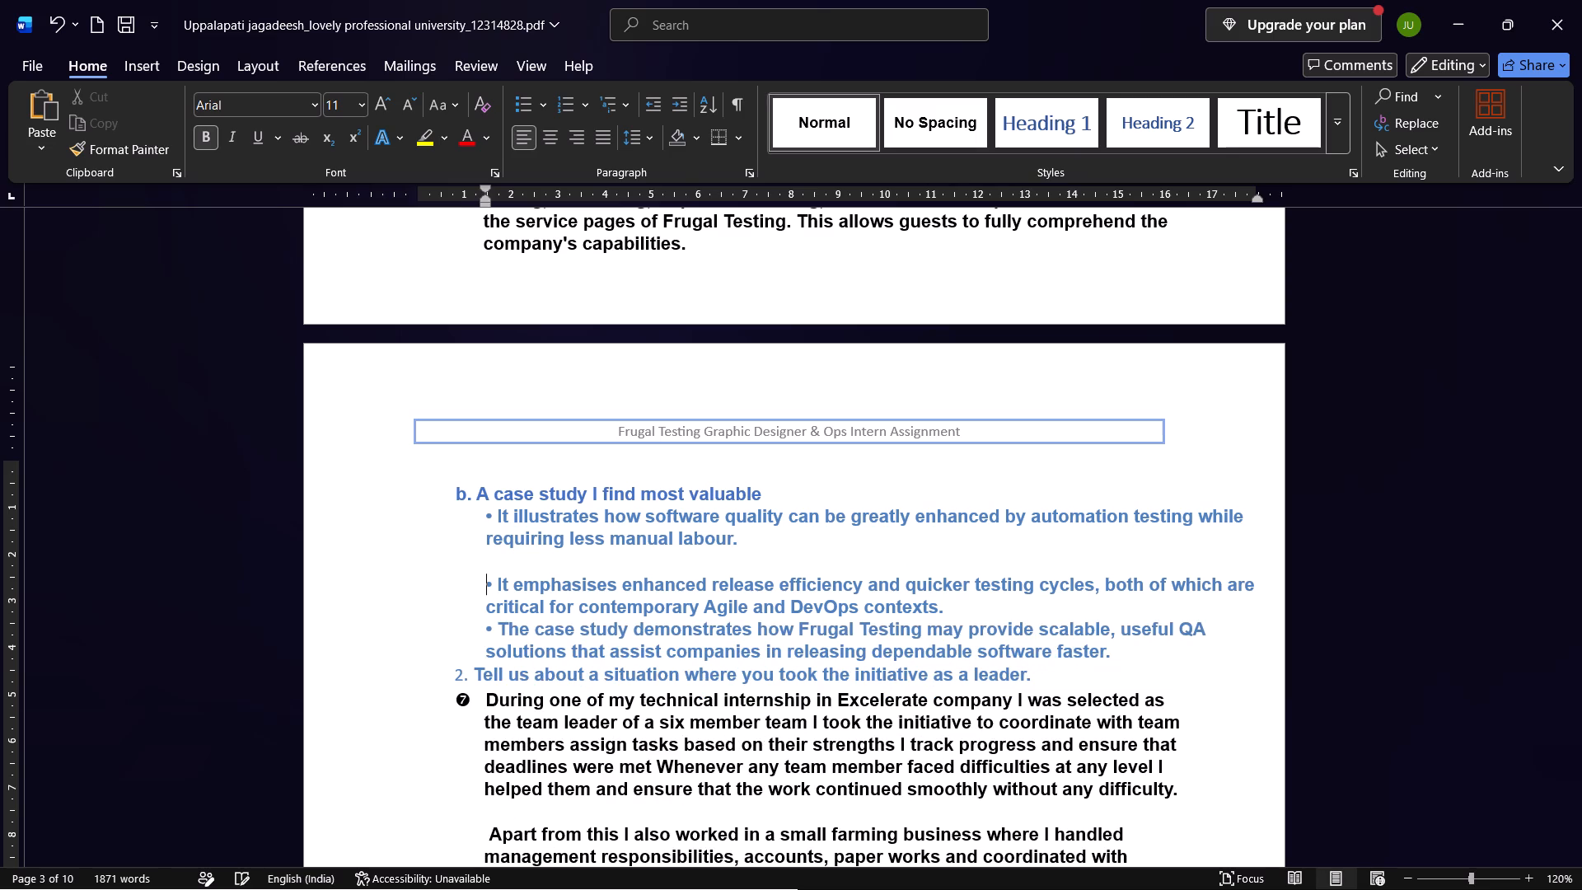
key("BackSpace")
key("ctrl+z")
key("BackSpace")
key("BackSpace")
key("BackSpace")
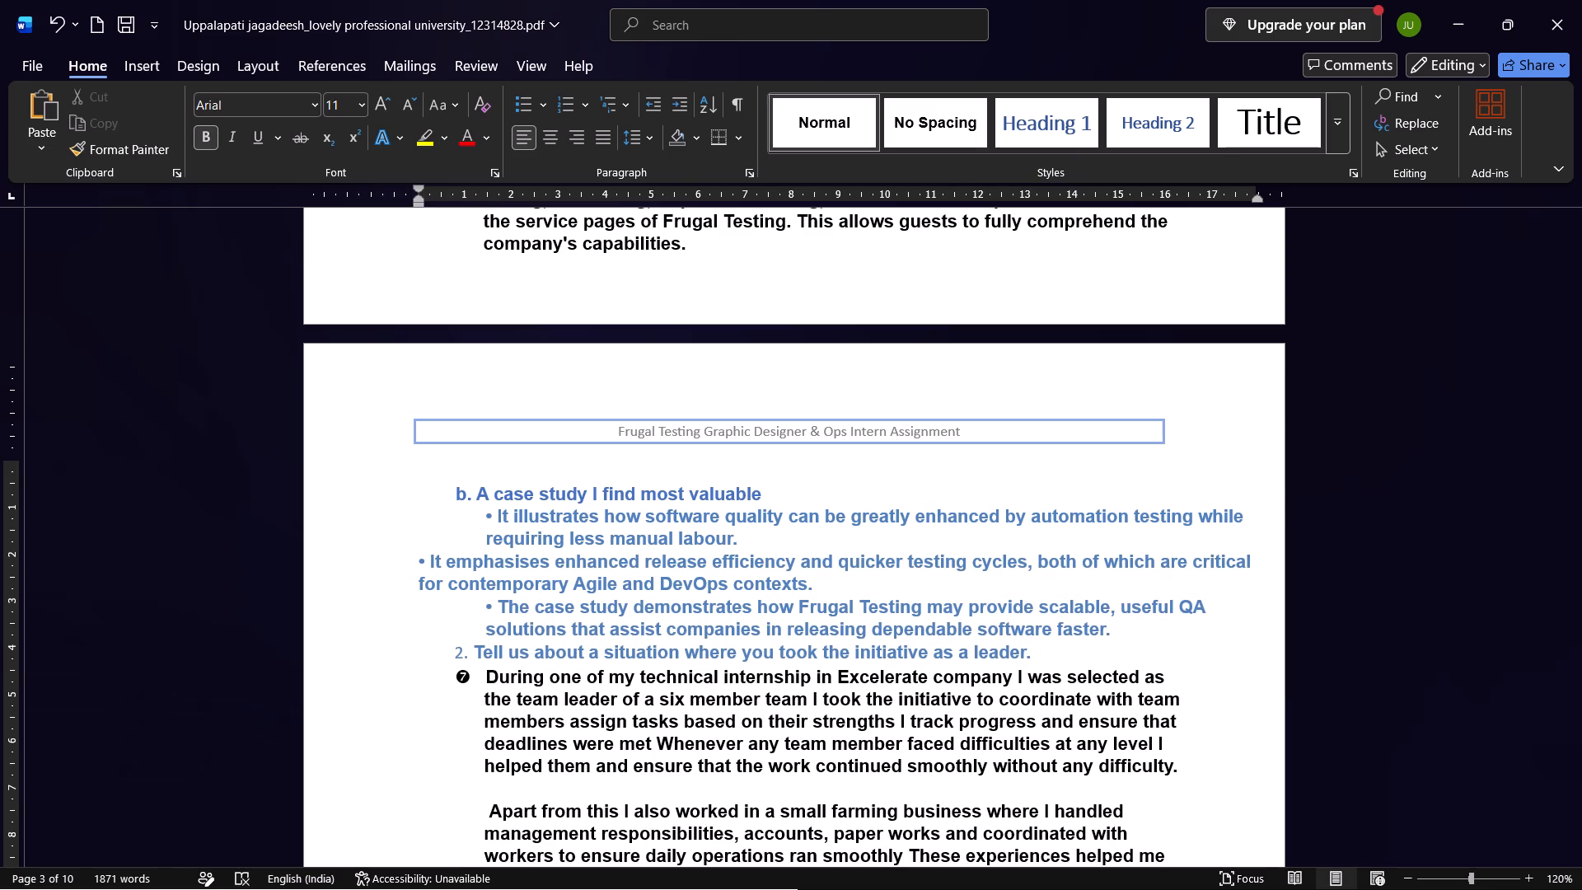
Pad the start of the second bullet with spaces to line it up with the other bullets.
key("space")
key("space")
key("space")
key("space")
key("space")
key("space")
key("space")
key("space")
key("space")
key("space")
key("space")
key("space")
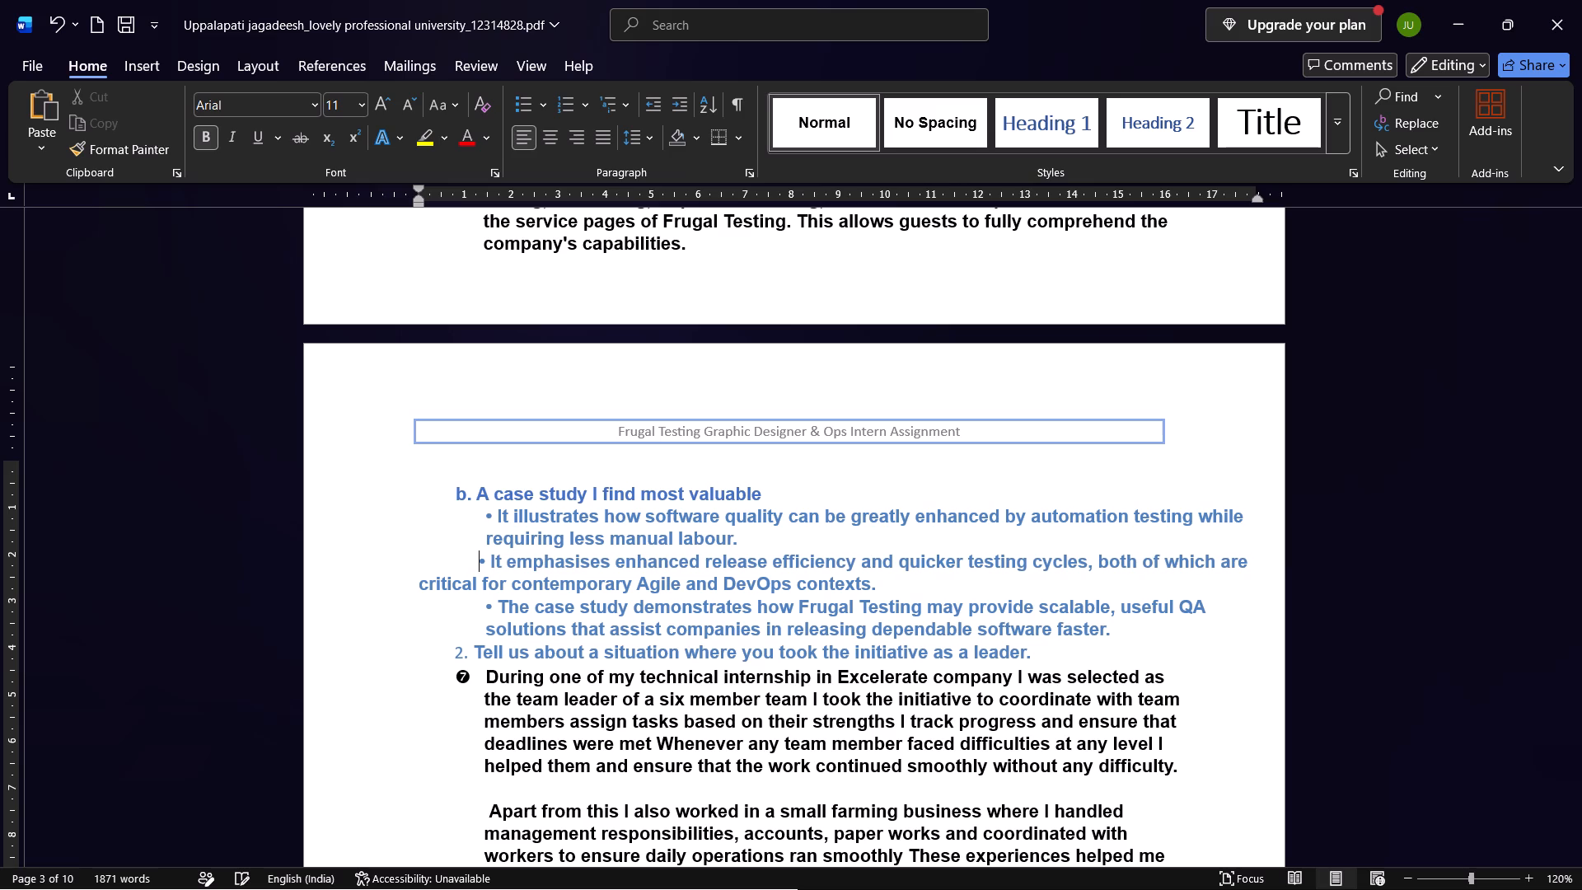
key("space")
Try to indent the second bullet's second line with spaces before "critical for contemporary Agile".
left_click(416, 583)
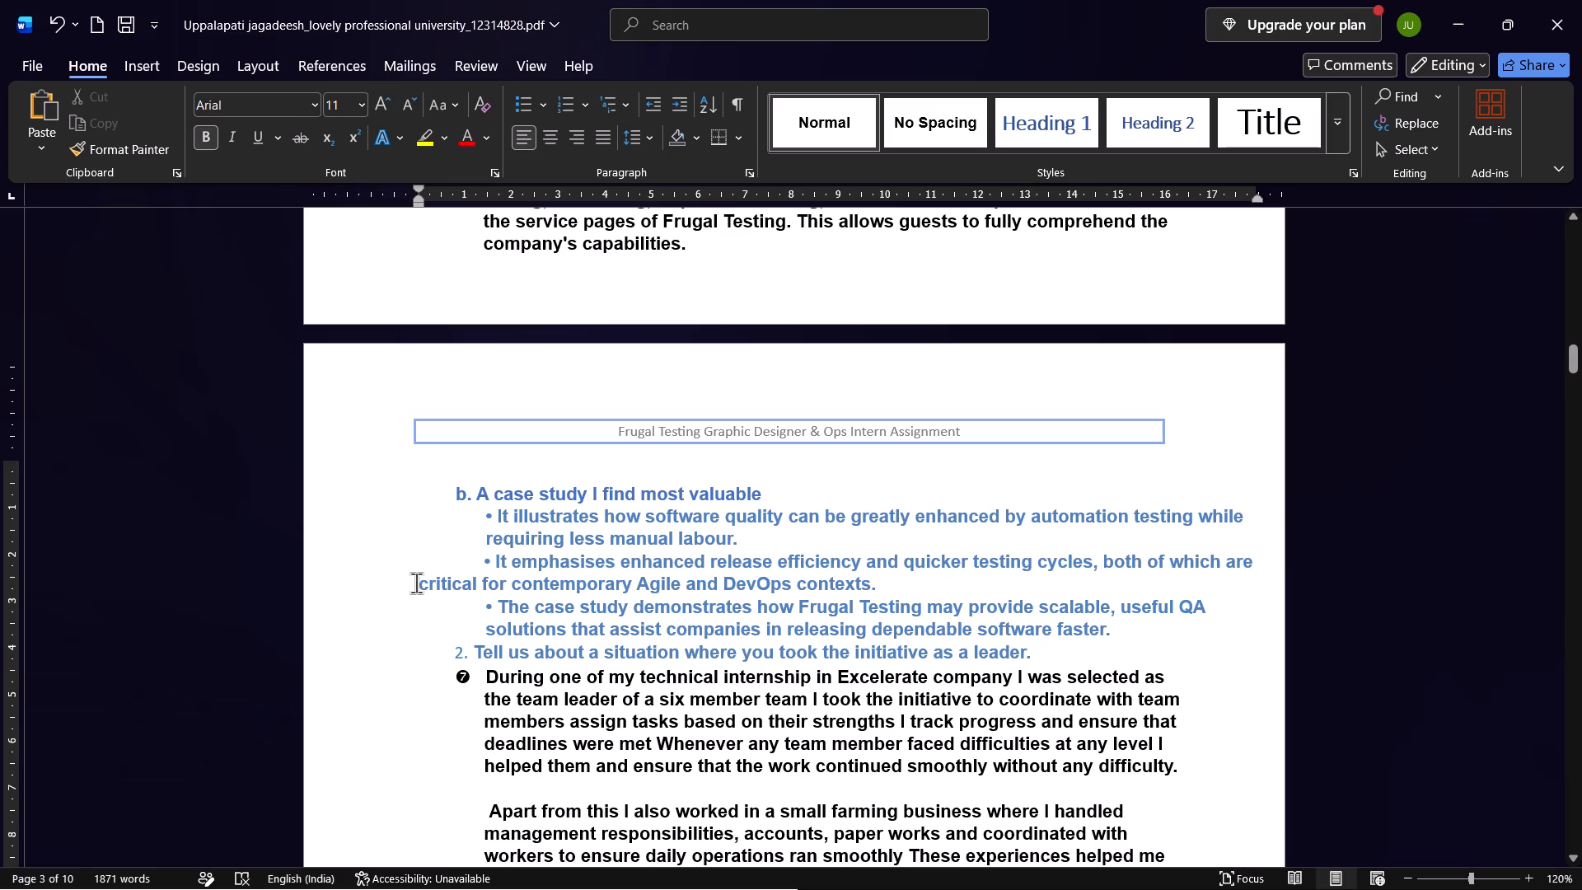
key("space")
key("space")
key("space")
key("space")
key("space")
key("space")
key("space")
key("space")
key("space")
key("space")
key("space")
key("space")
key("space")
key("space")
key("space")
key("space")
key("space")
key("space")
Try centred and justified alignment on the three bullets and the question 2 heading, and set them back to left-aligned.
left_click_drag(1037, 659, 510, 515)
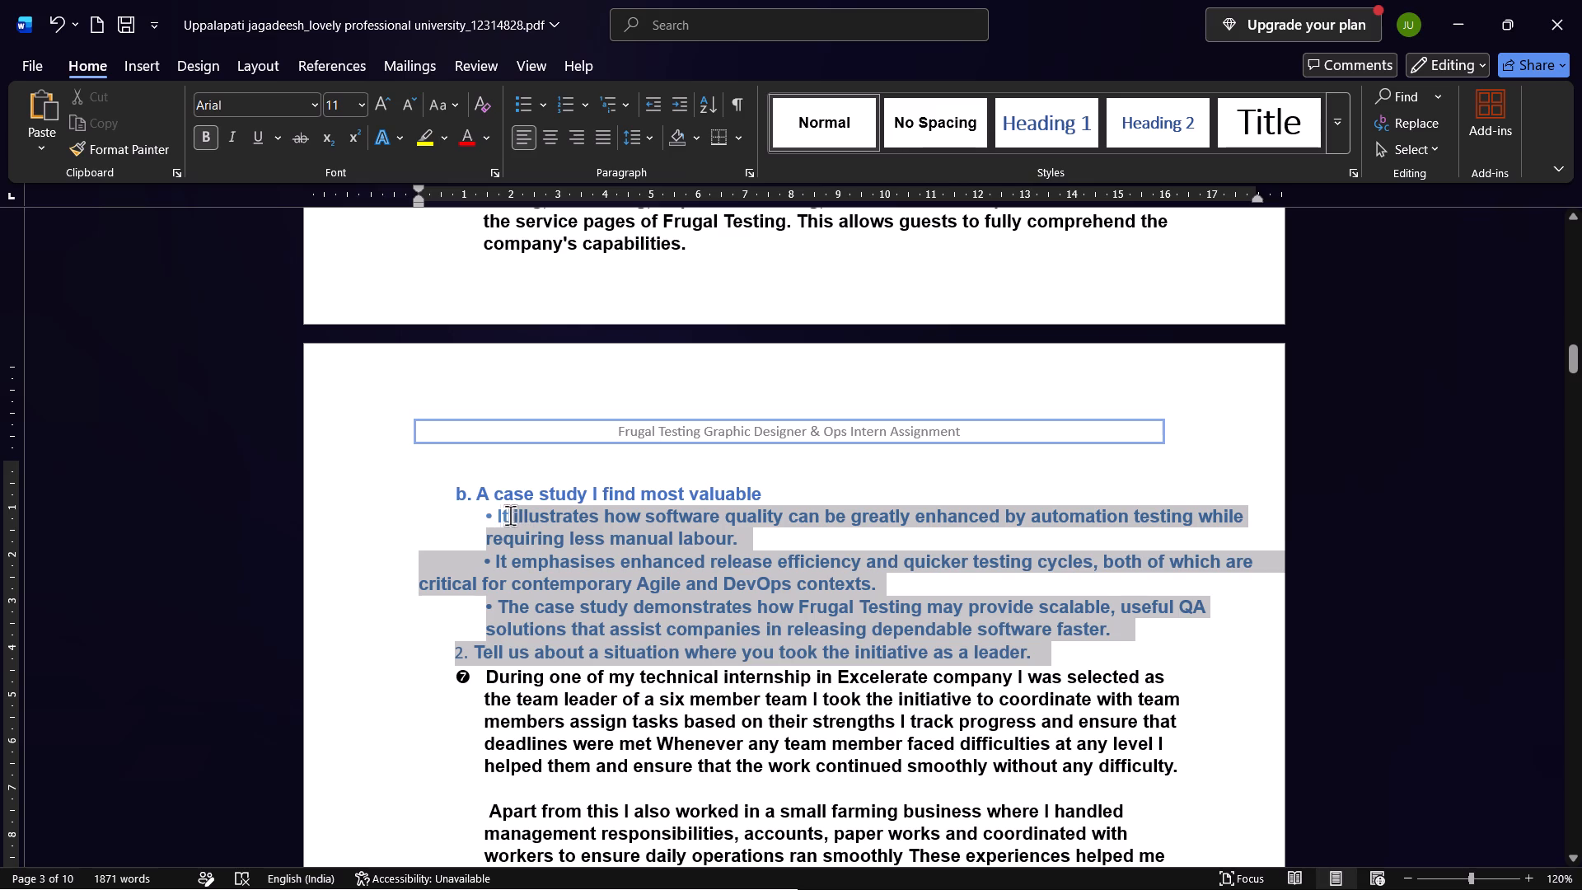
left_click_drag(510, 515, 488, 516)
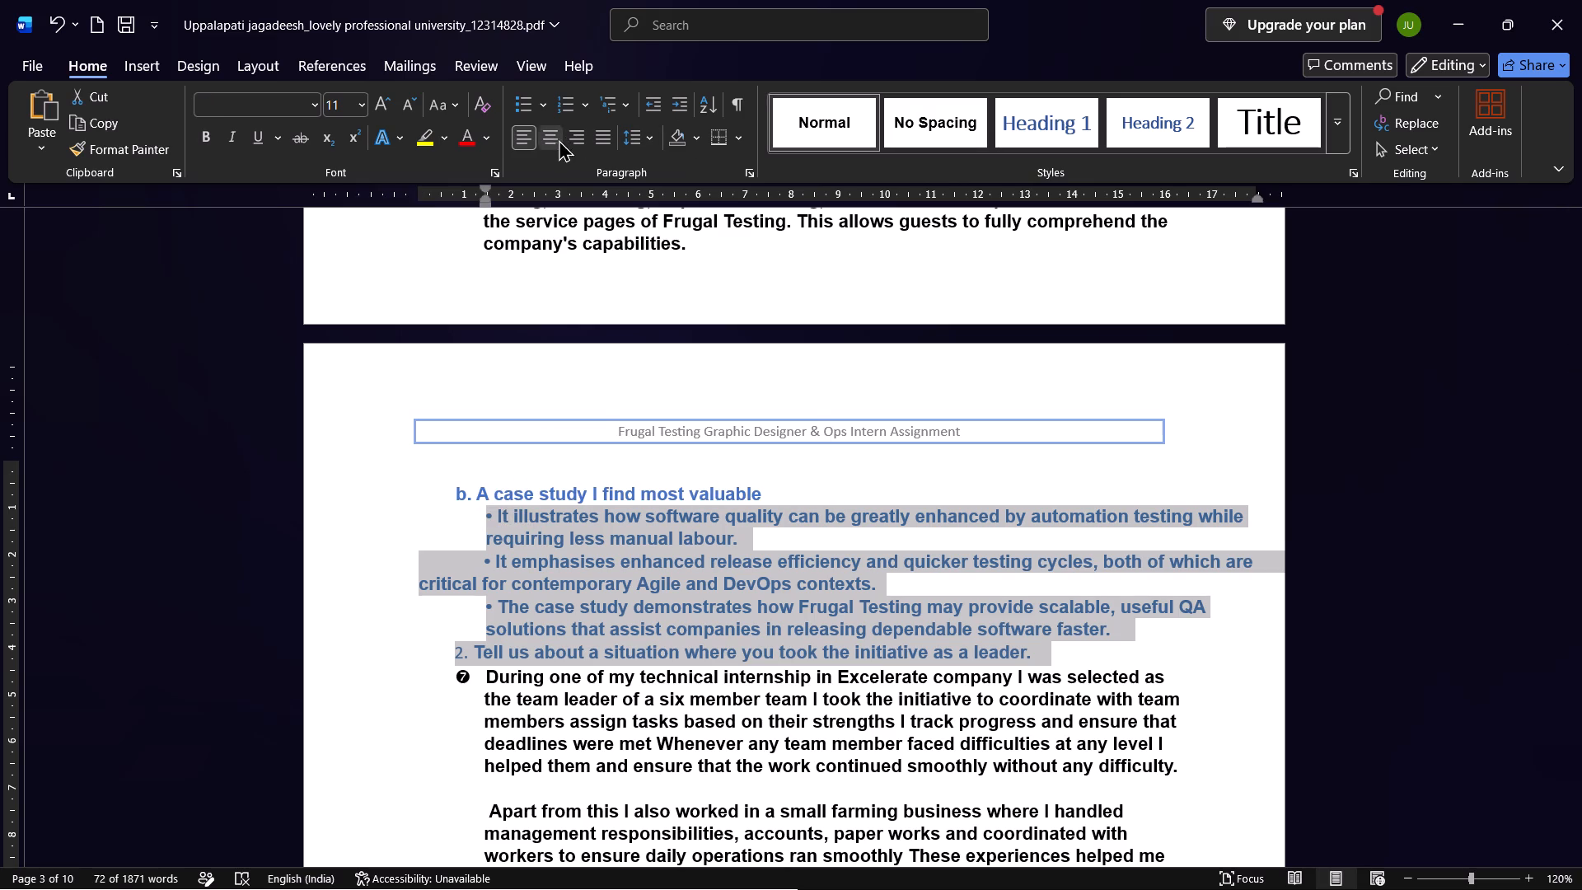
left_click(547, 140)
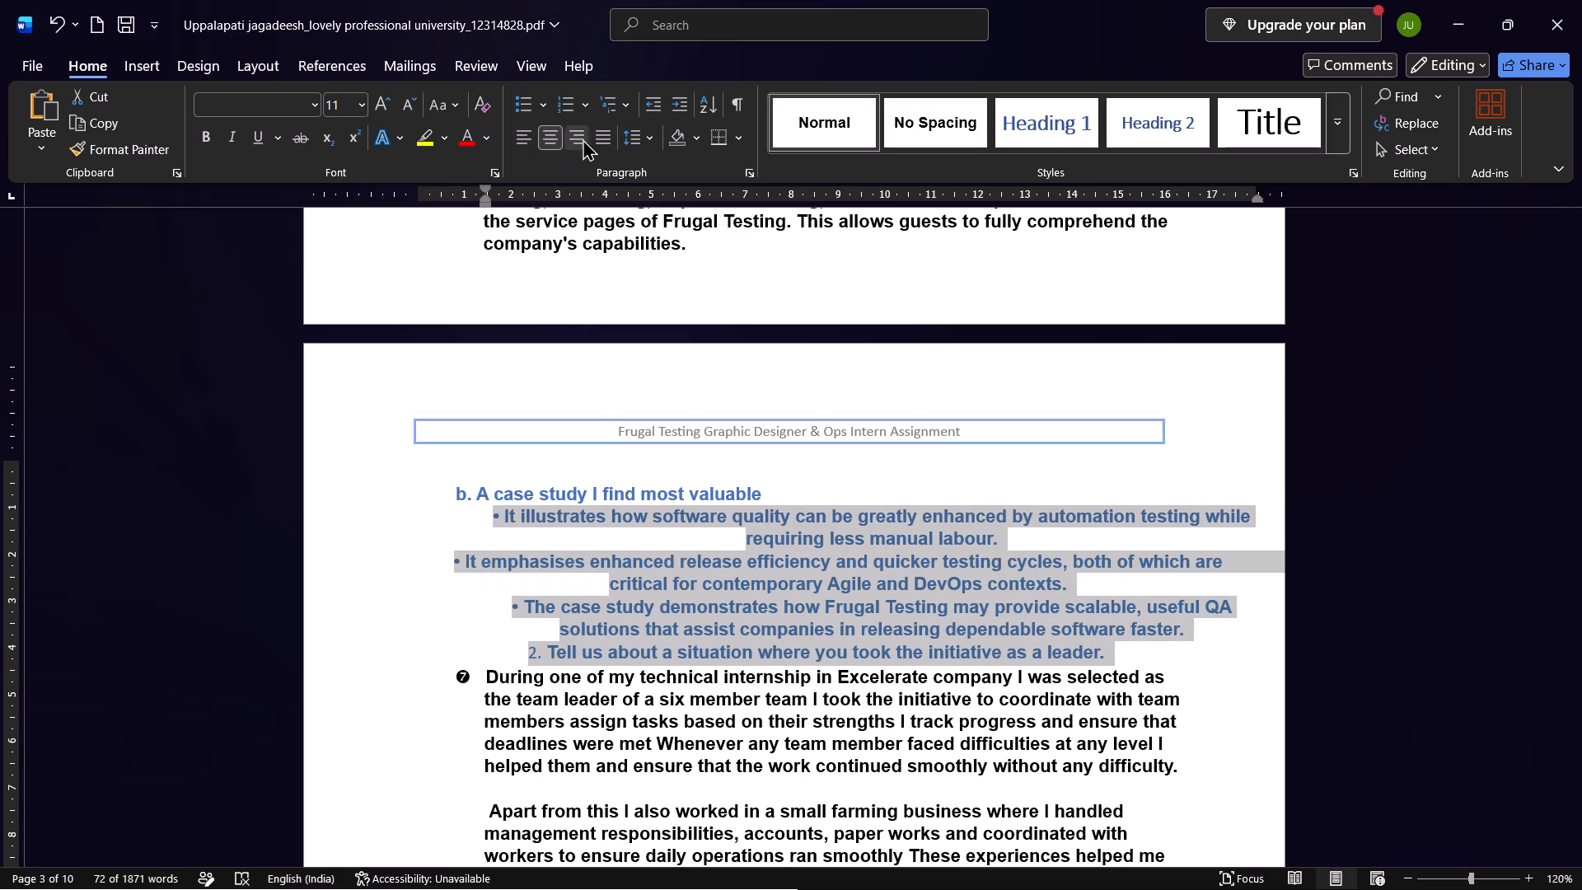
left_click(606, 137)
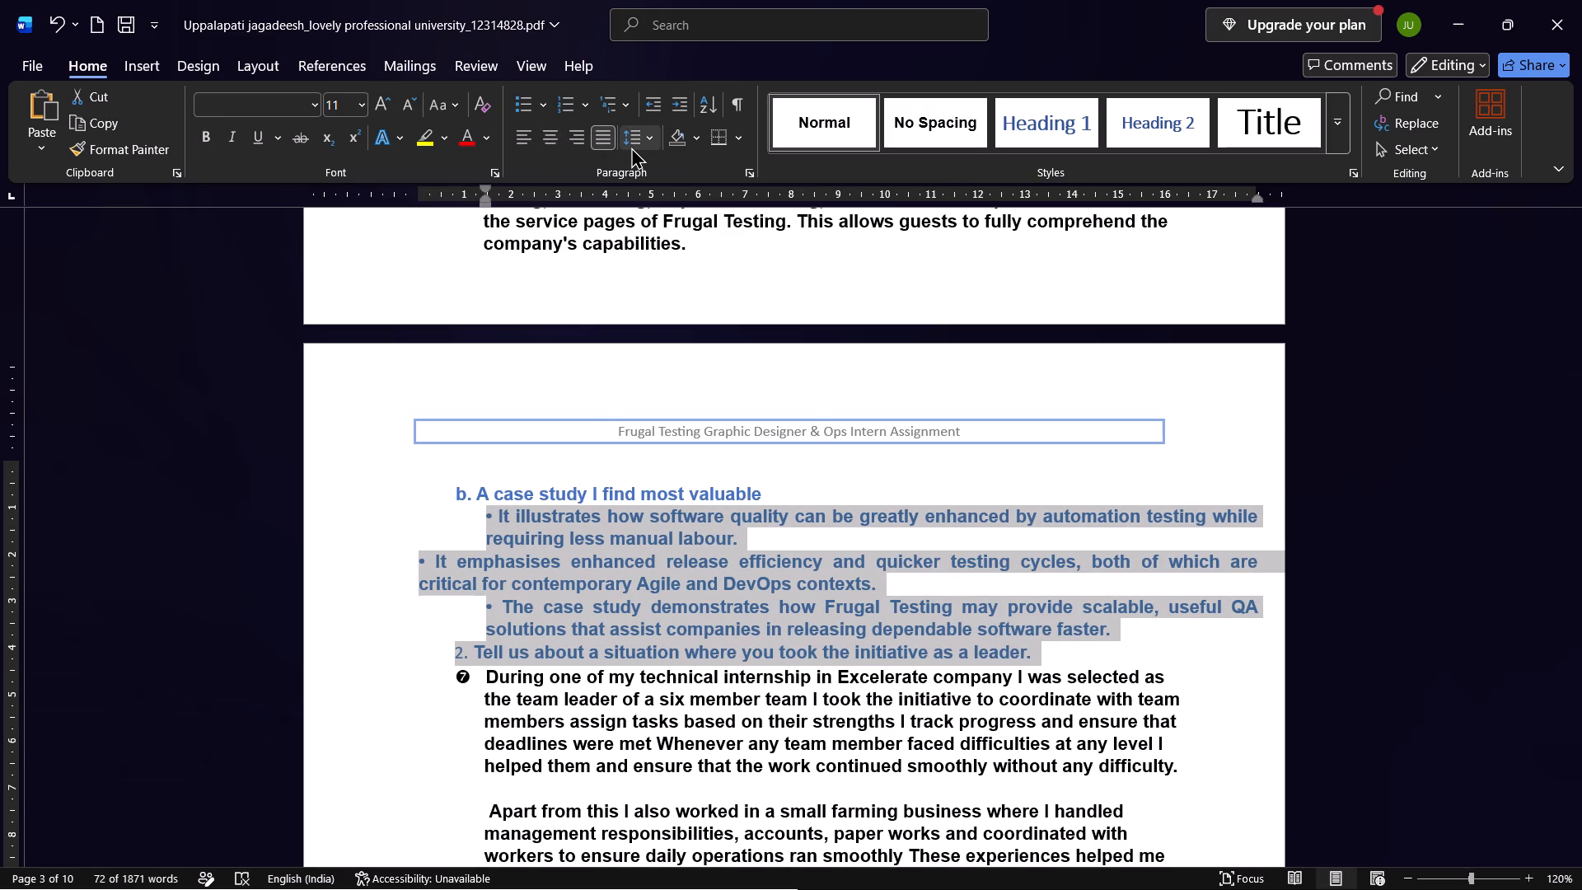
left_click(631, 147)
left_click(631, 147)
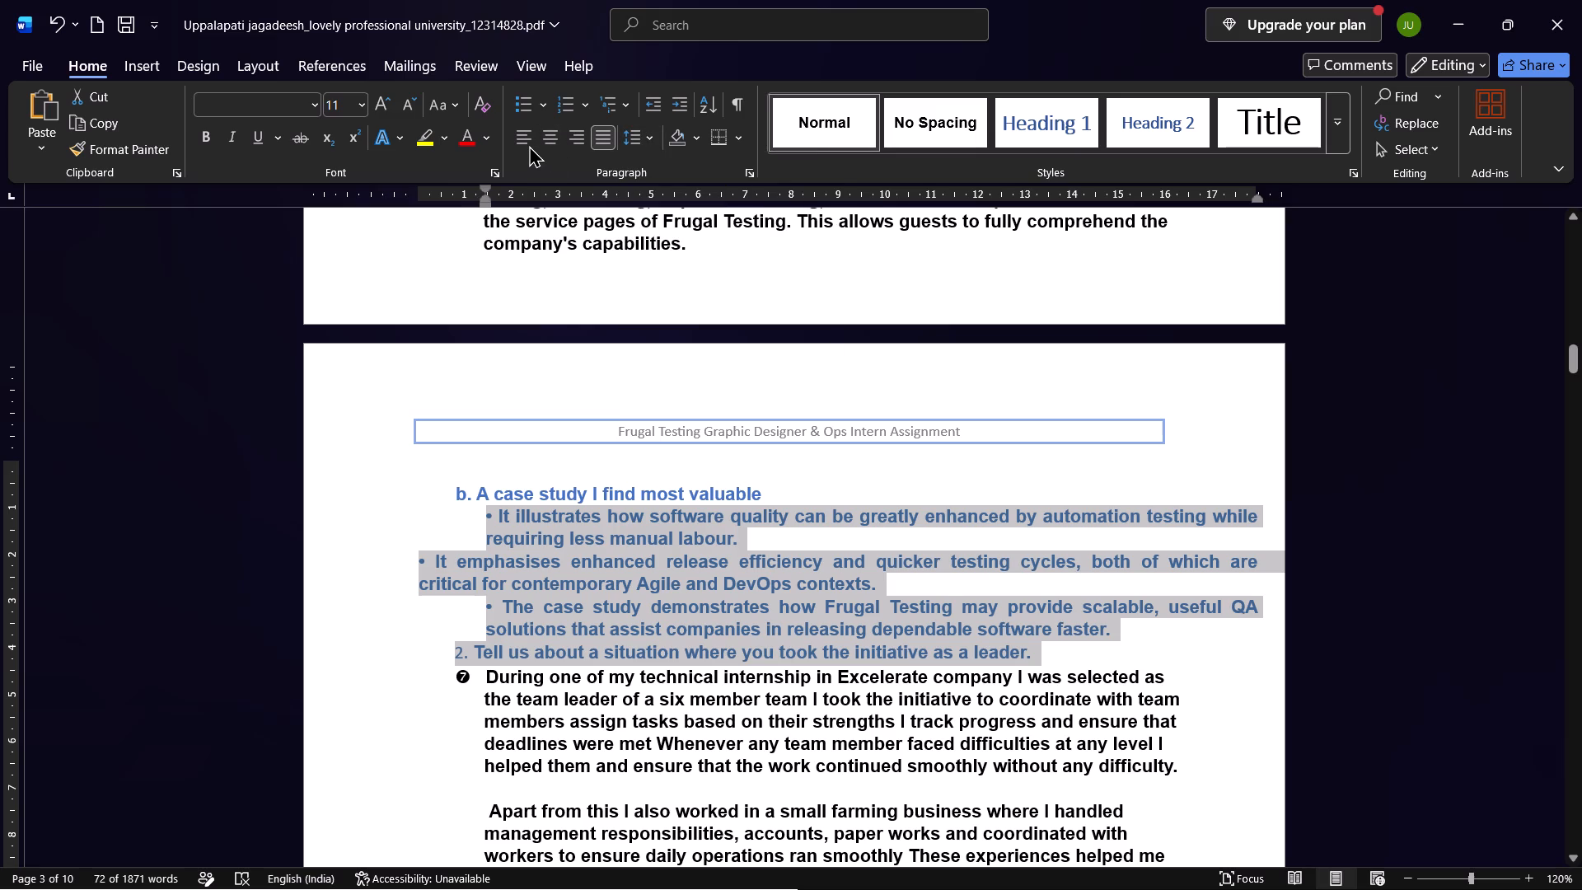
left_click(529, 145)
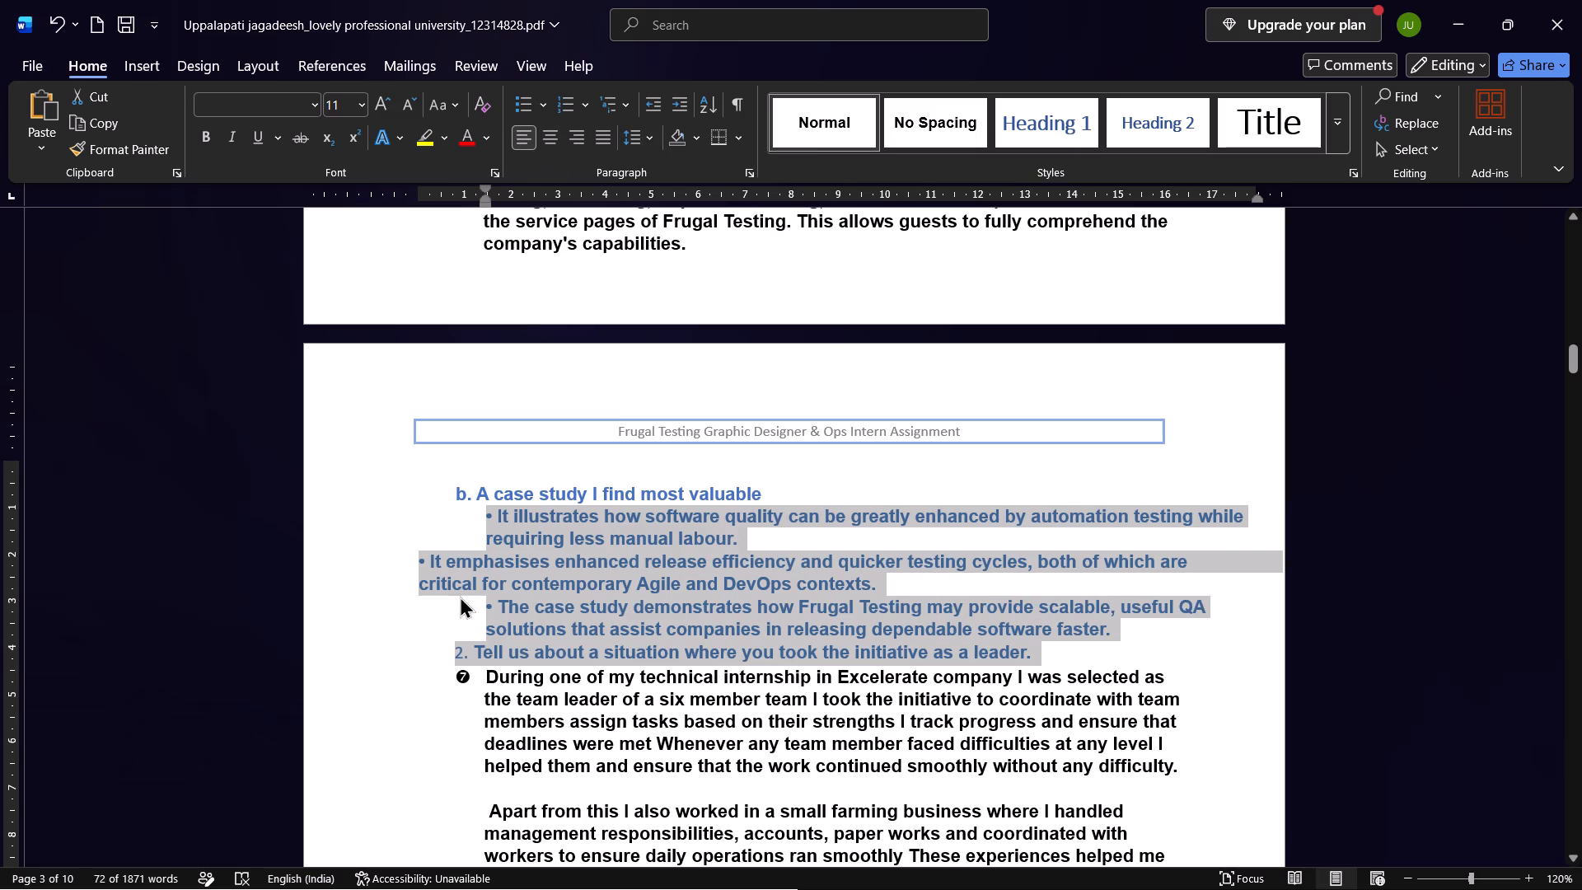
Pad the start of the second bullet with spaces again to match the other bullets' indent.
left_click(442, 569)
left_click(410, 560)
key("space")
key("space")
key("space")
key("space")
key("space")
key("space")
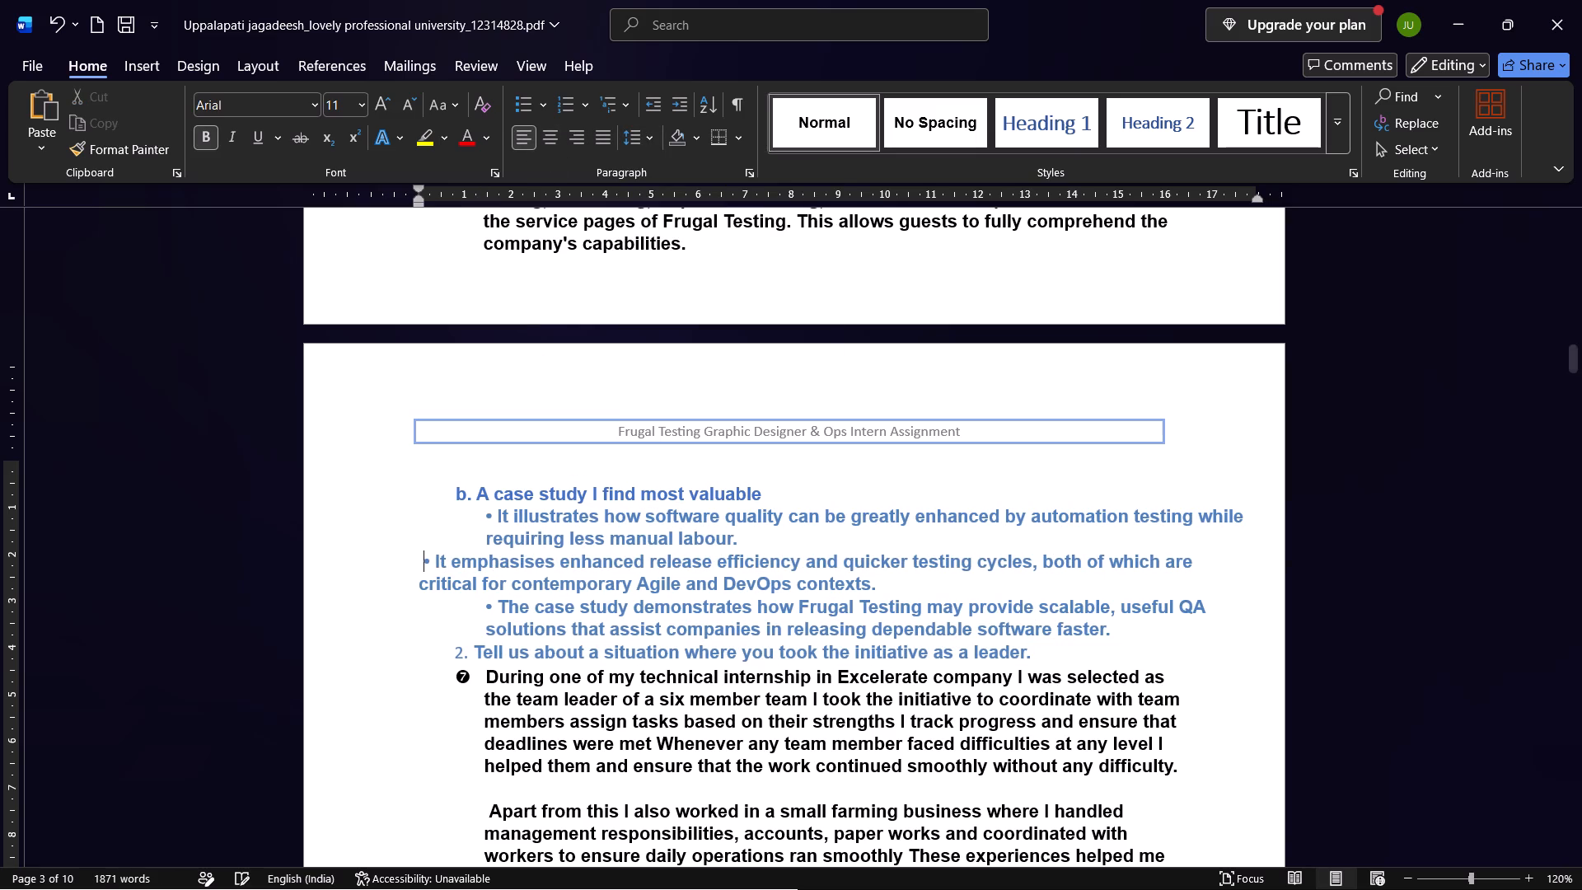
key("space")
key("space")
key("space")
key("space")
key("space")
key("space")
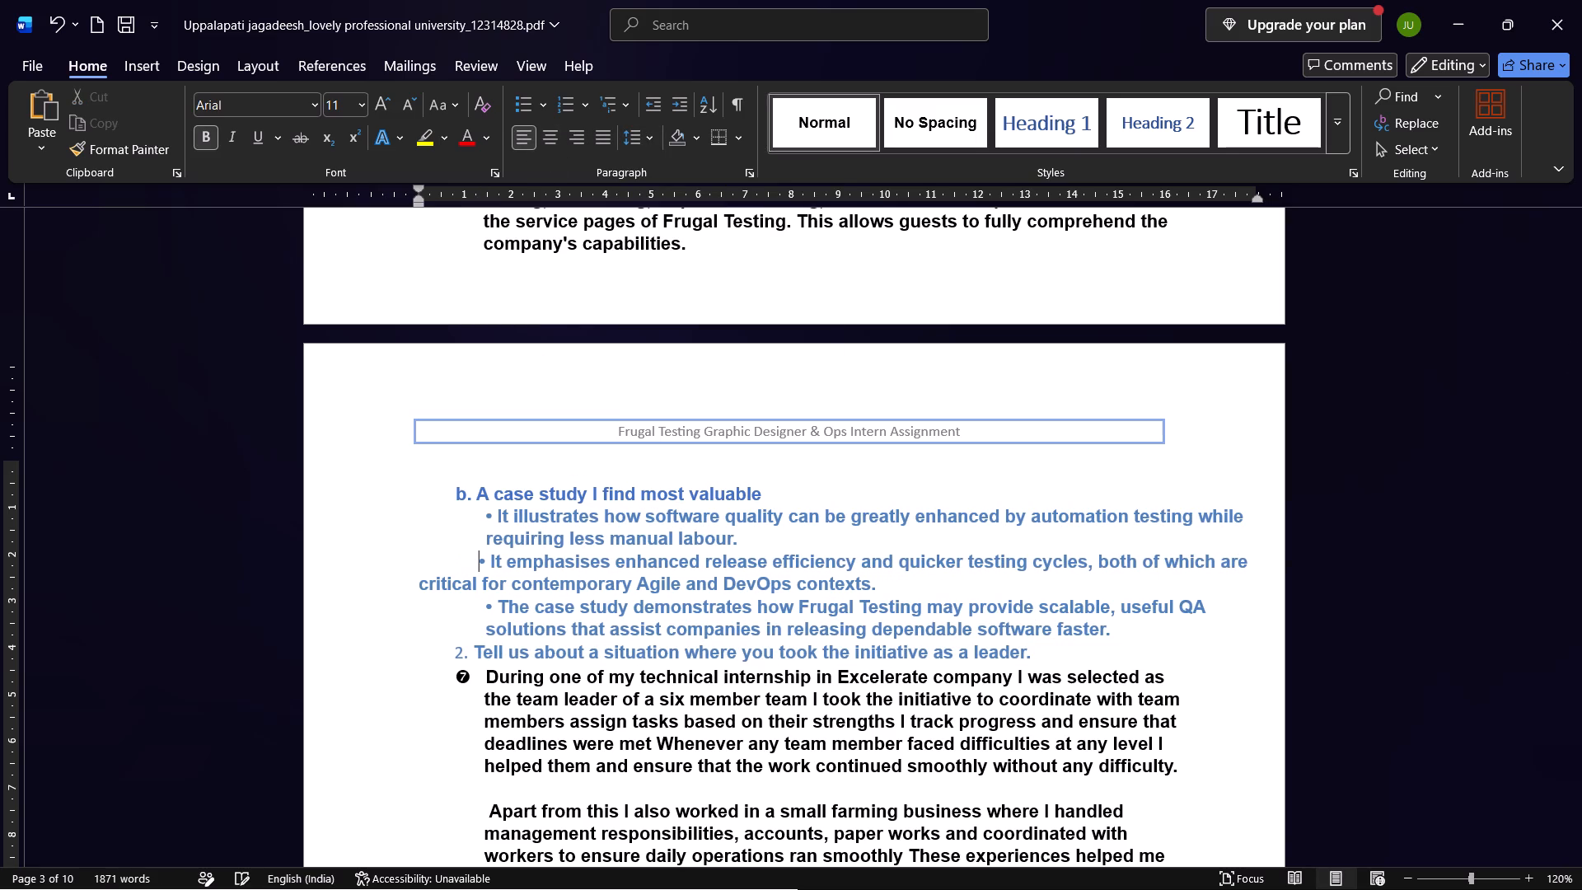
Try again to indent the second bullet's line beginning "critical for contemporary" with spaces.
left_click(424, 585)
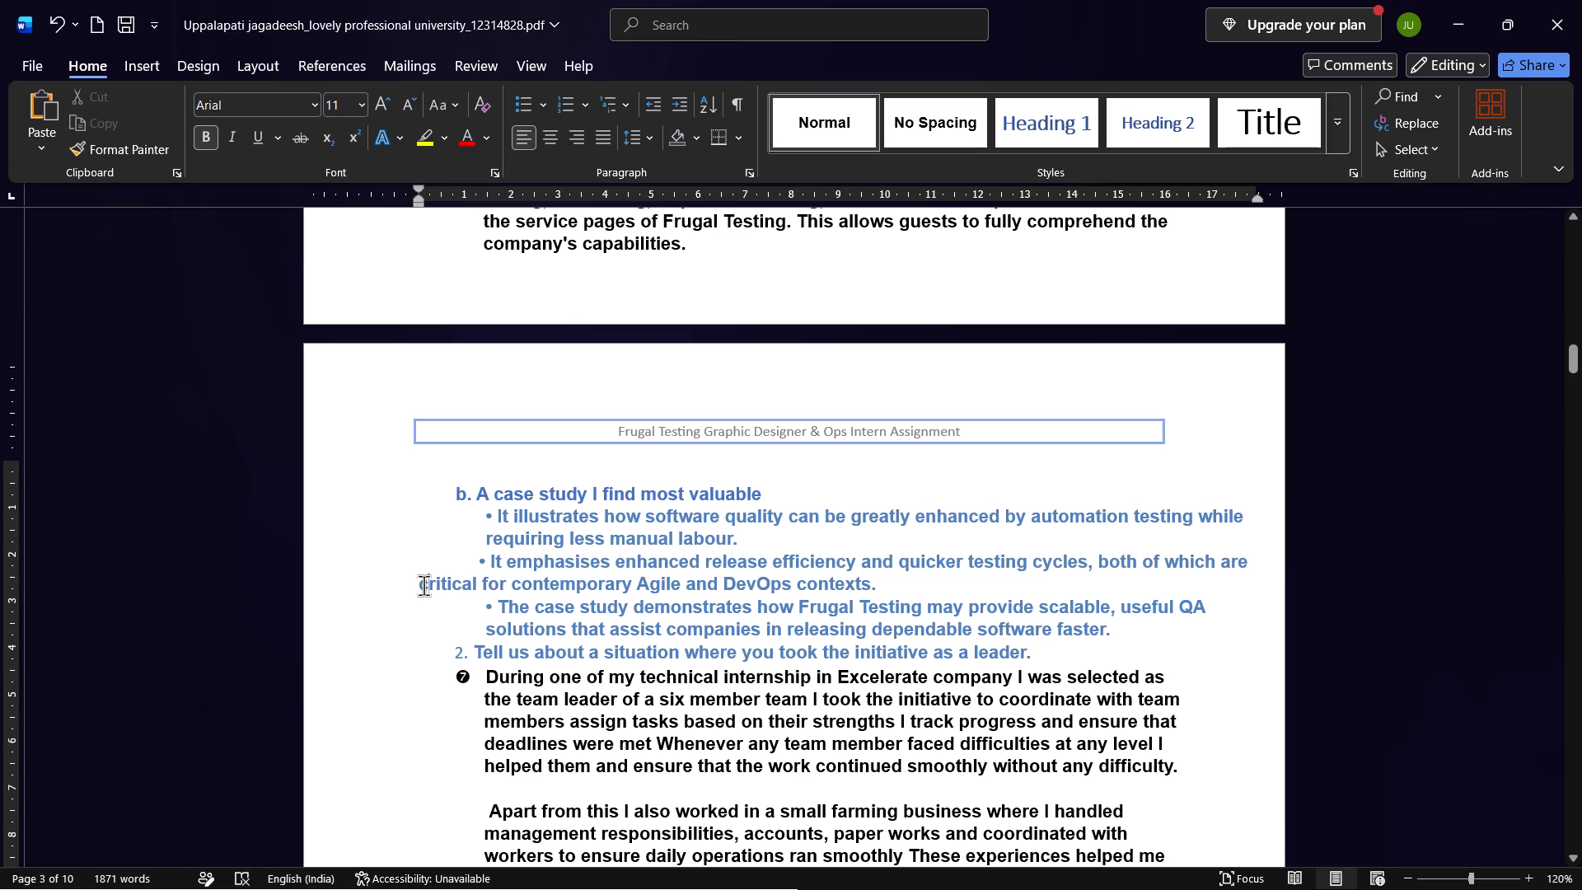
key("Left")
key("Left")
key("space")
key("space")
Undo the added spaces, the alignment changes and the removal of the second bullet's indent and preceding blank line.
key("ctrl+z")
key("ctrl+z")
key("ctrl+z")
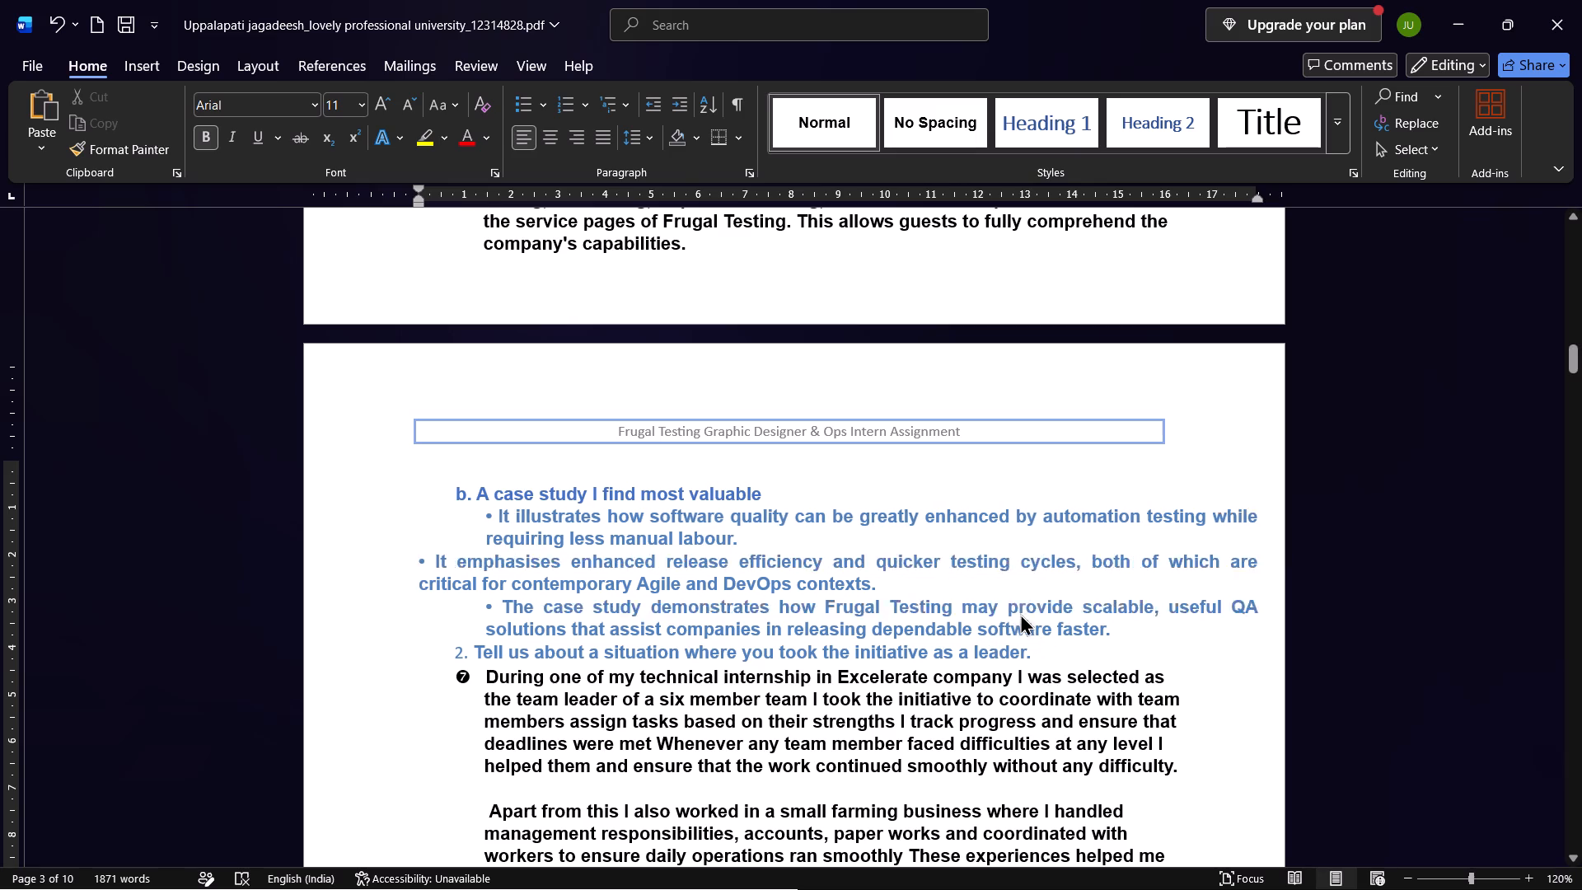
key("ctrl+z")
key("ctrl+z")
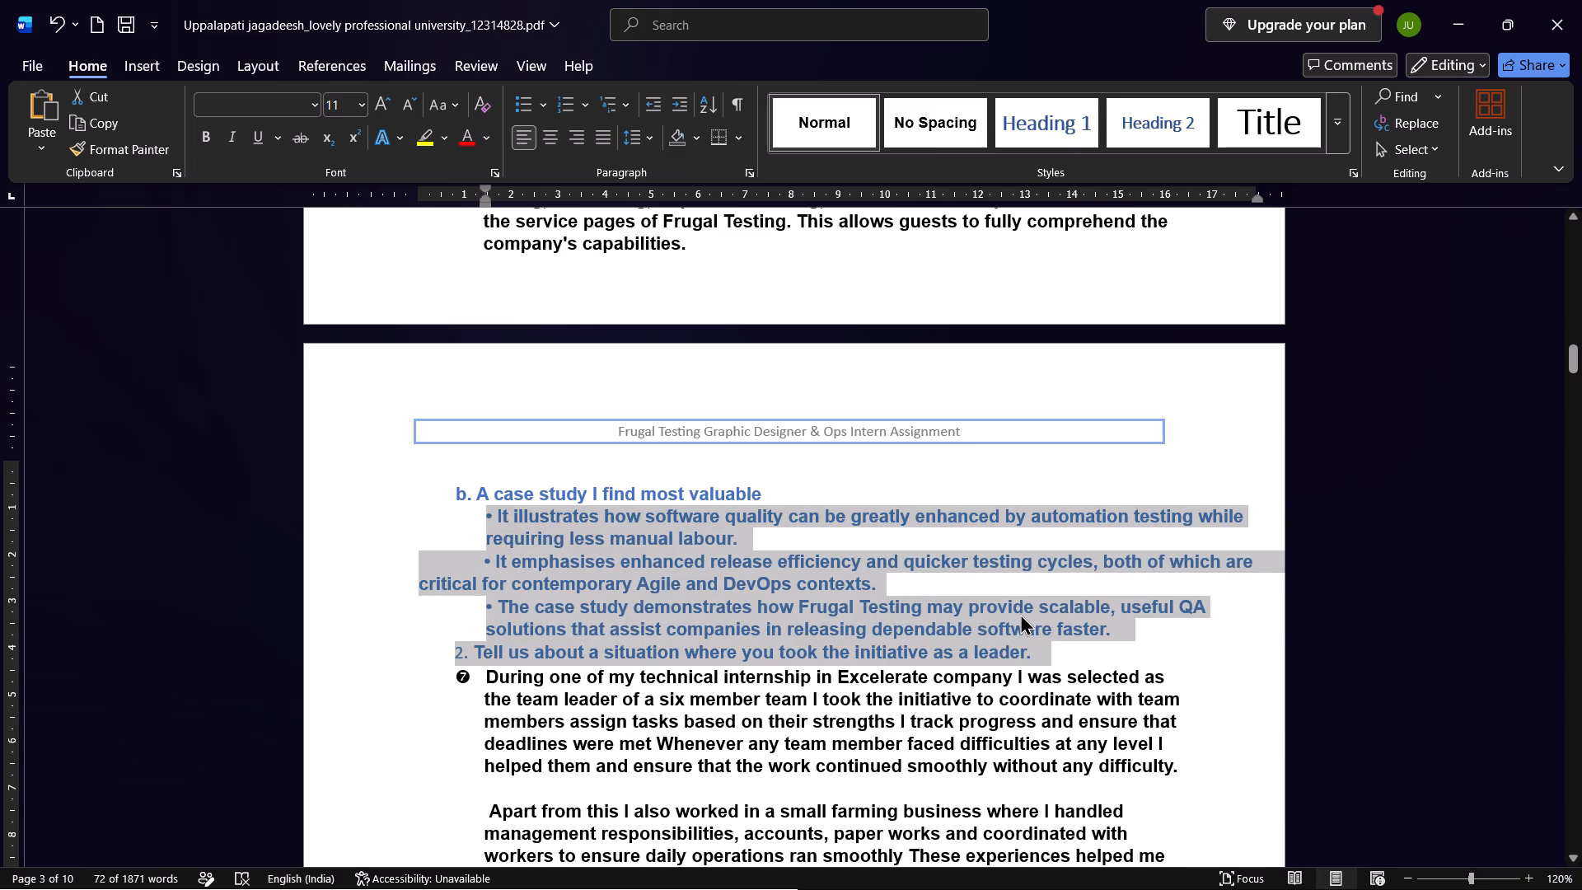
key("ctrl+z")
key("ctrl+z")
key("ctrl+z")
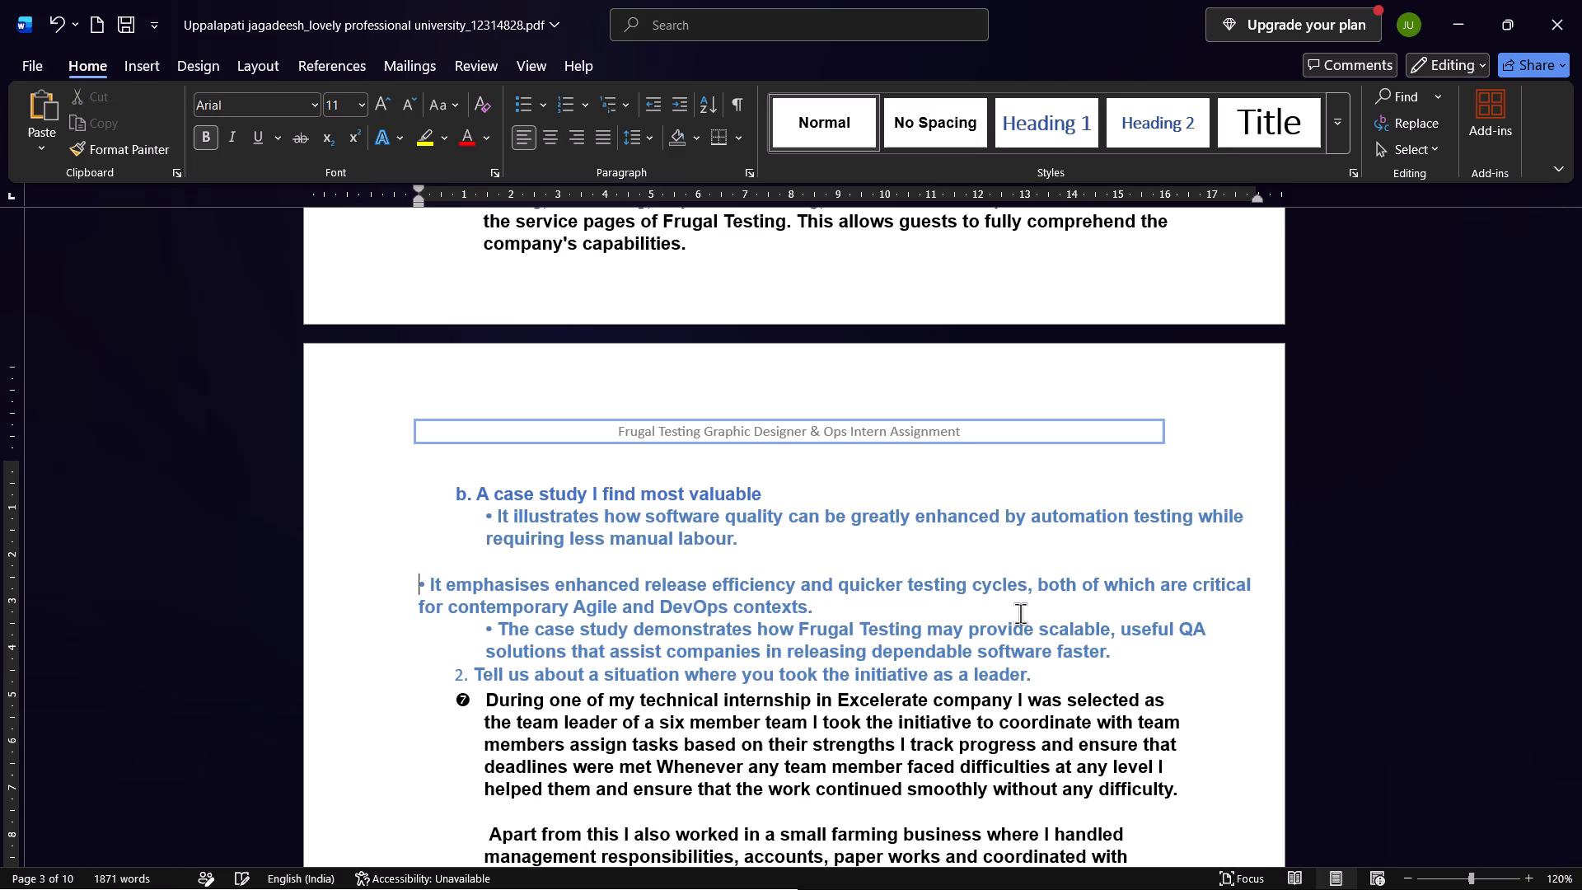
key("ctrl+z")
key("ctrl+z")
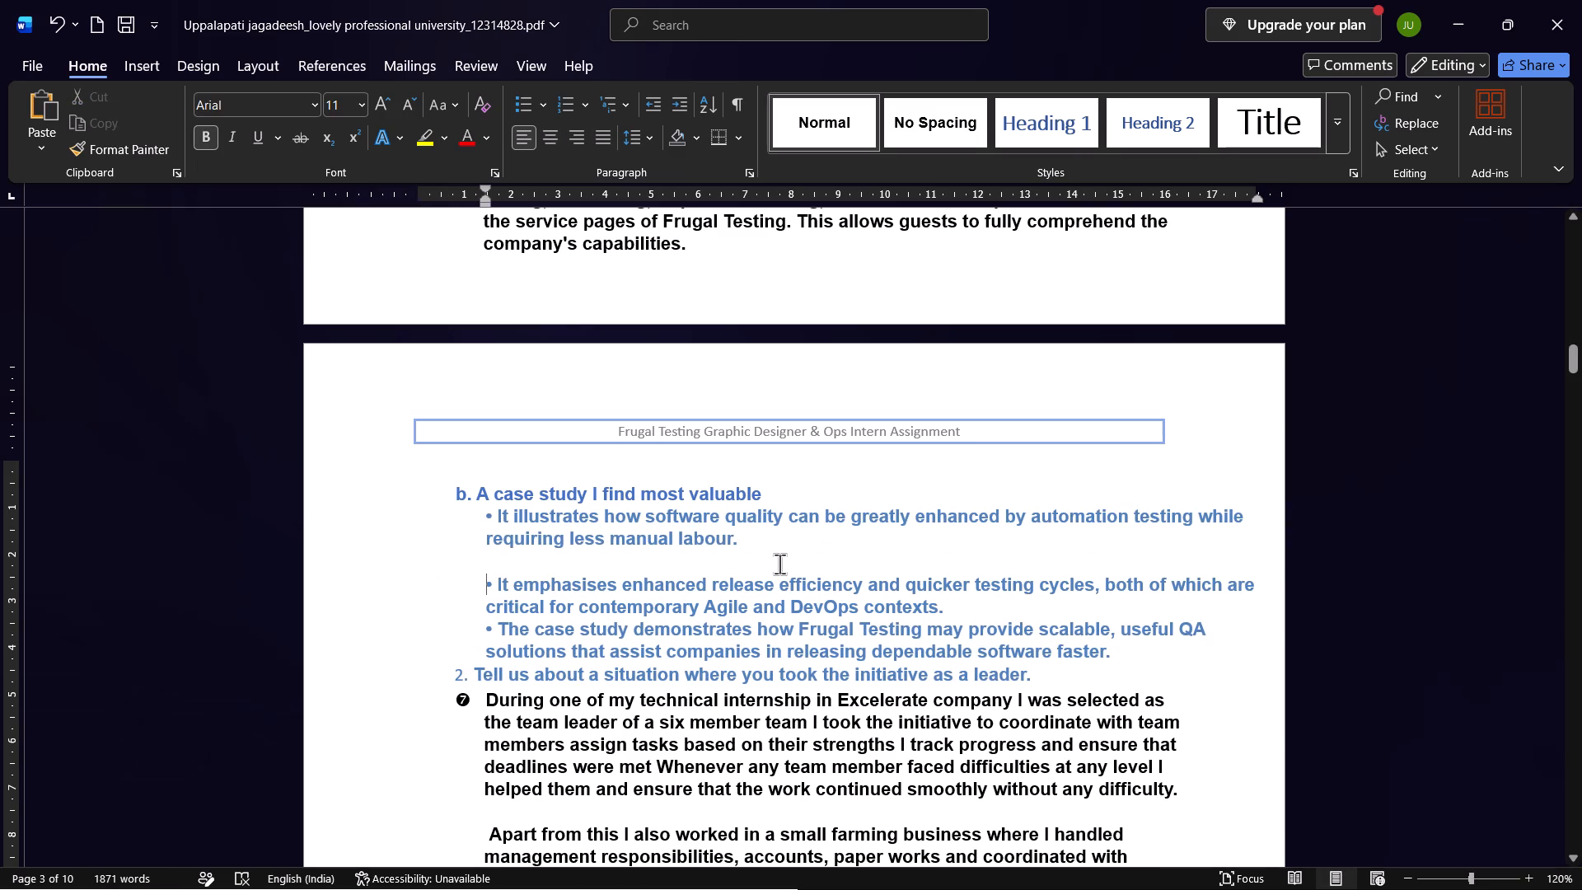
Remove the blank line between the first and second paraphrased bullets while keeping the second bullet's indent.
left_click(771, 557)
key("BackSpace")
key("BackSpace")
key("BackSpace")
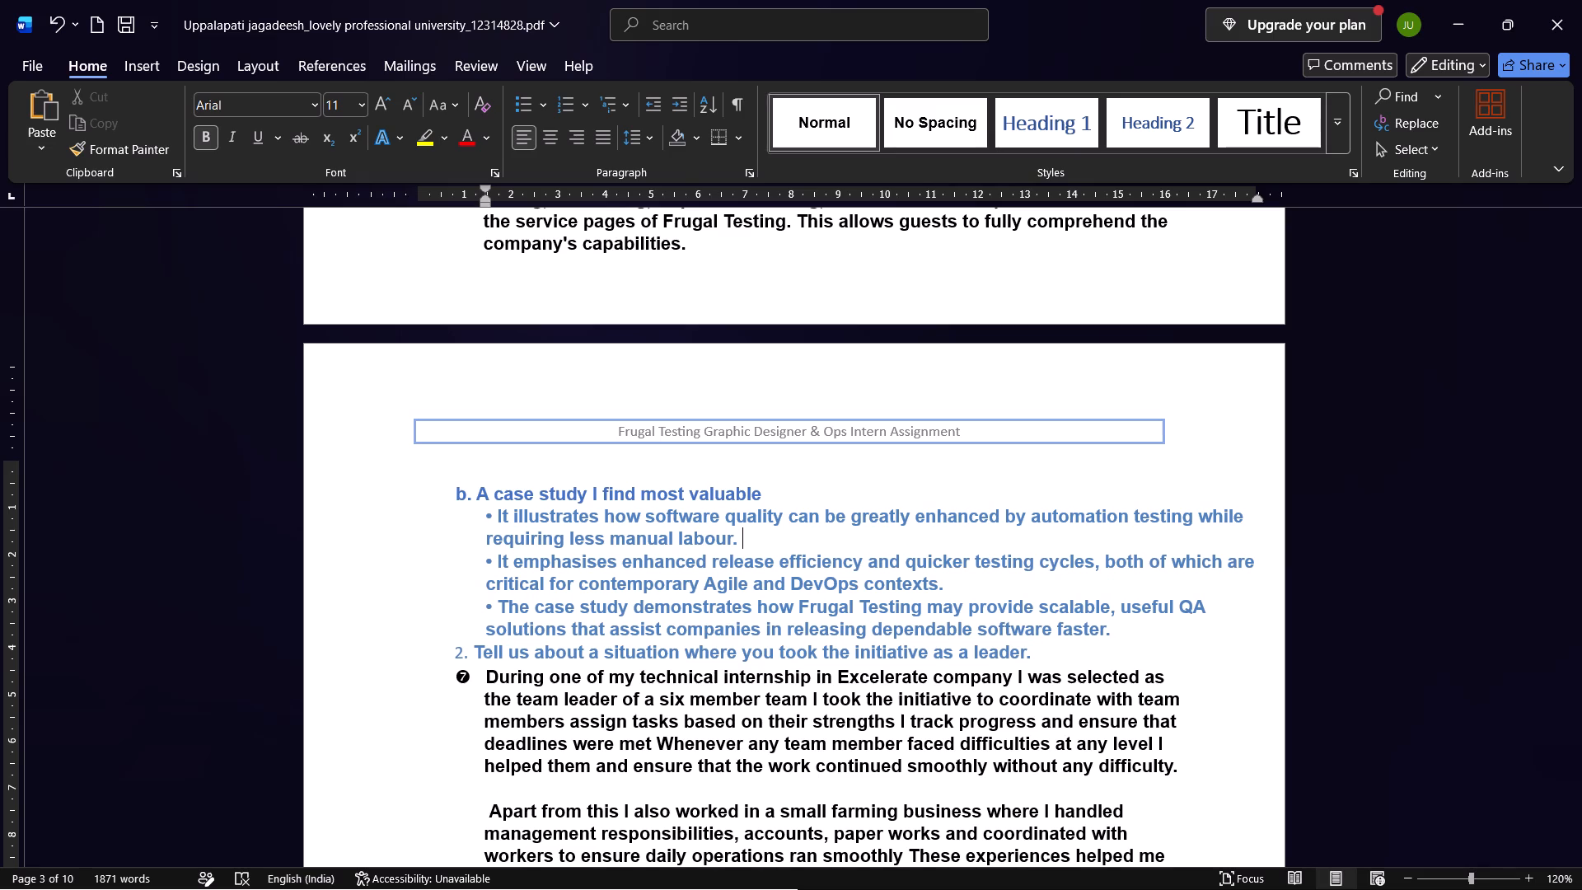
Change the font colour of the three bullets under "A case study I find most valuable" from blue to black.
left_click_drag(1038, 655, 933, 632)
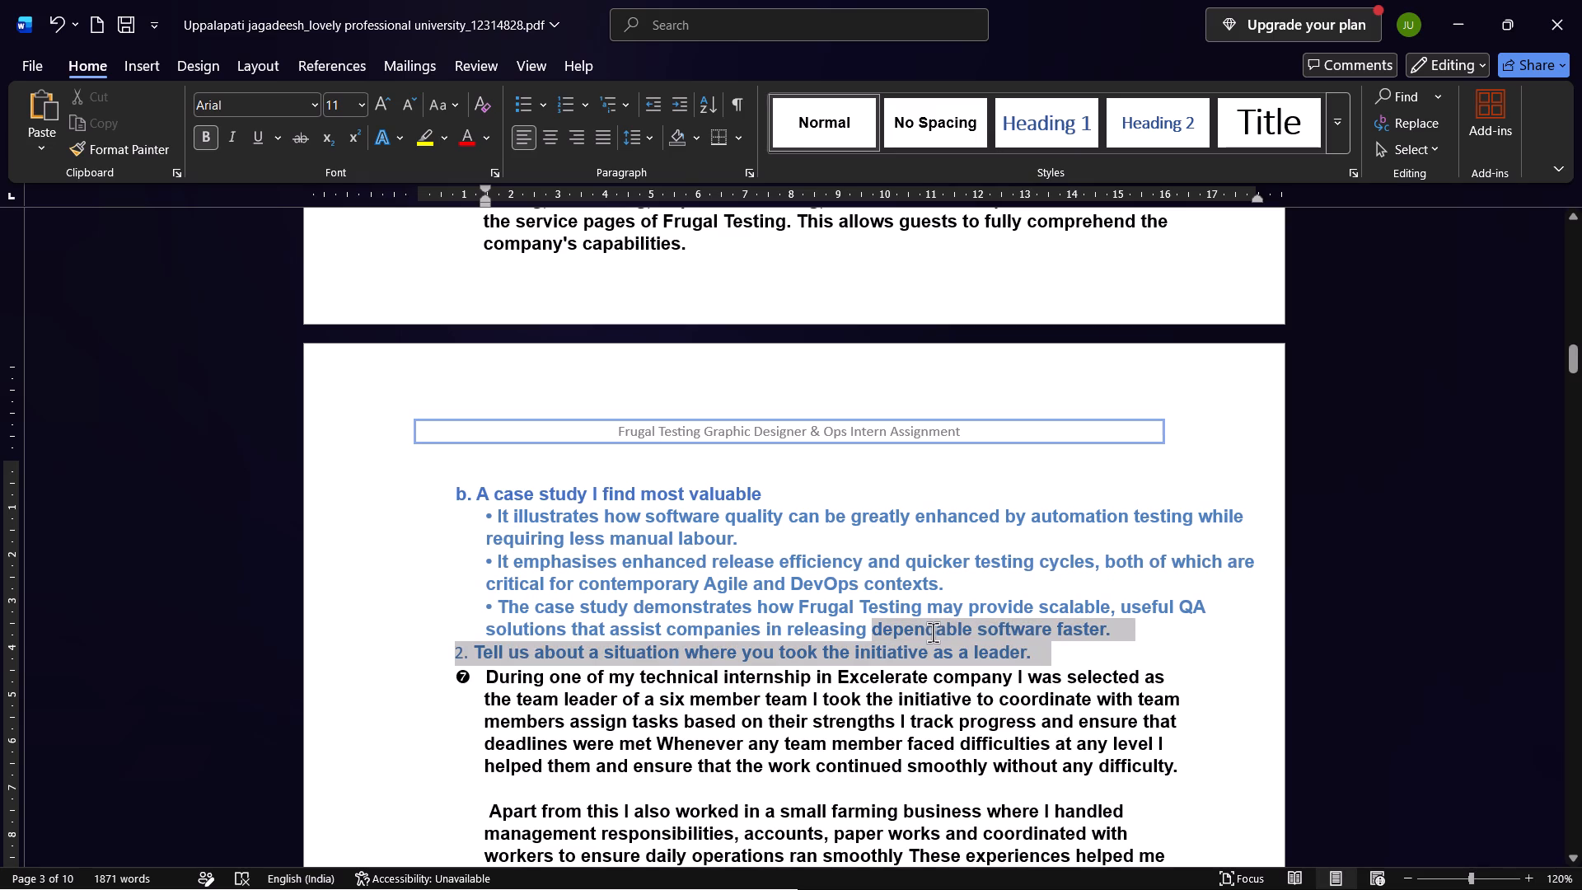
left_click_drag(933, 632, 1089, 661)
left_click(1102, 649)
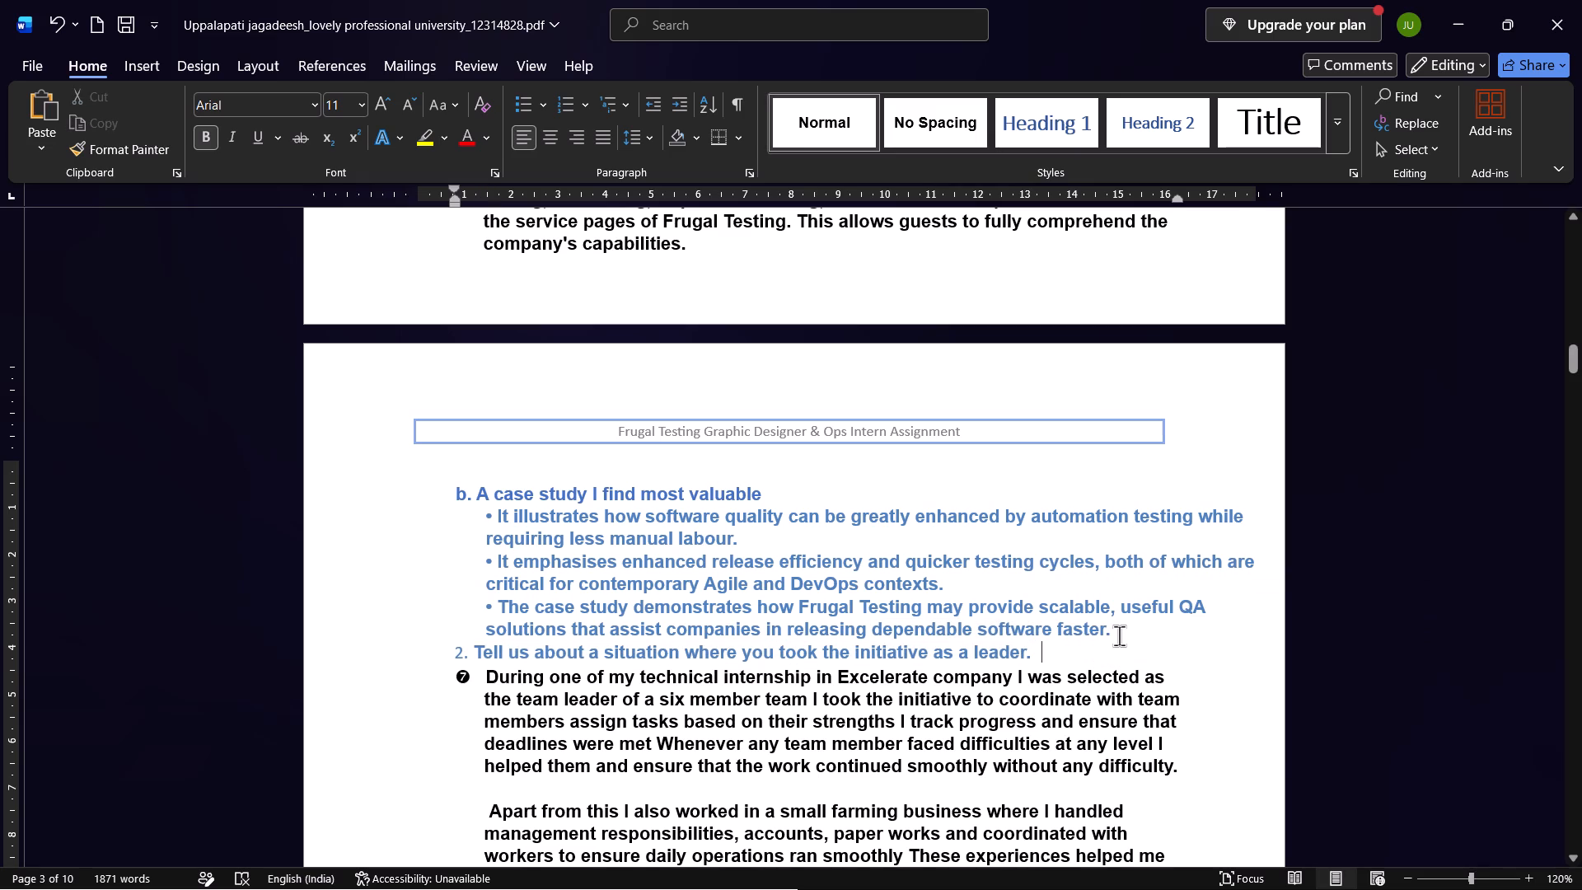
left_click_drag(1120, 632, 497, 522)
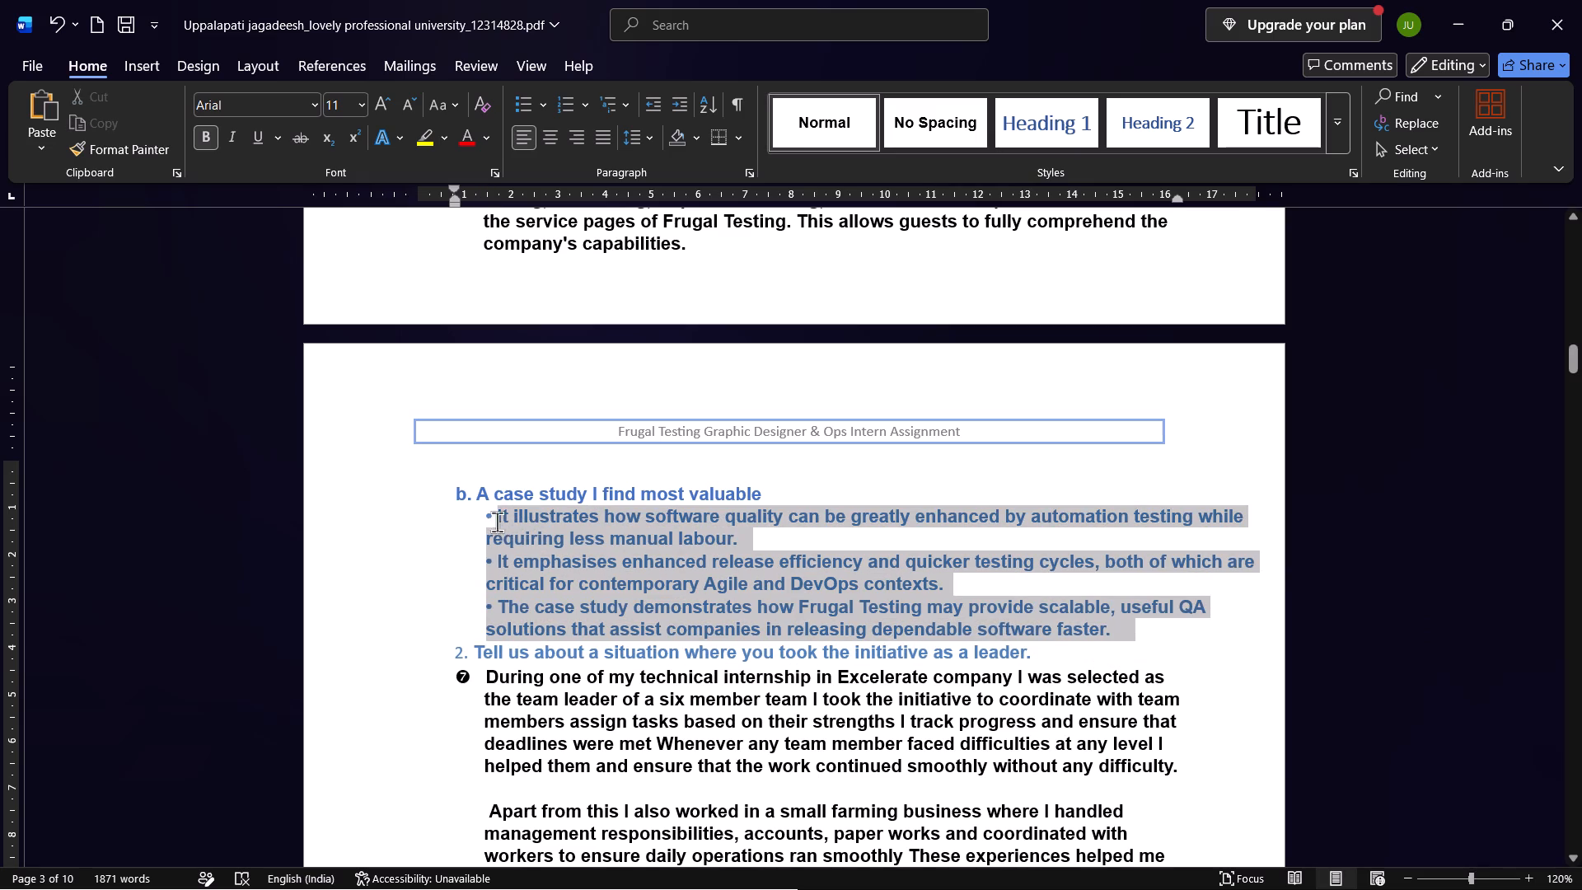
left_click_drag(497, 522, 482, 518)
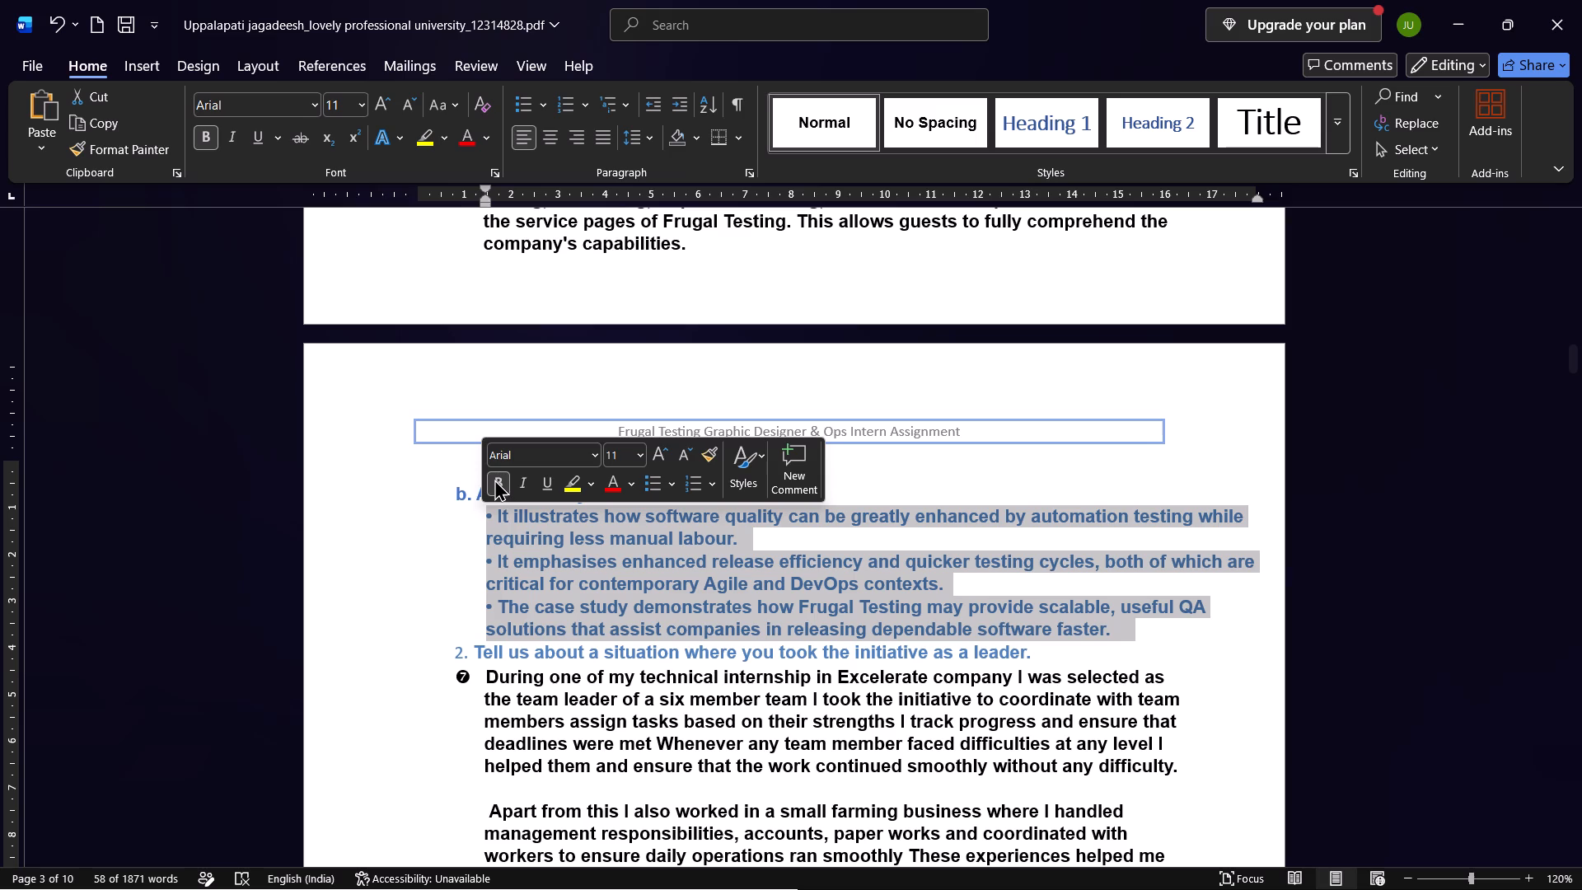
left_click(494, 479)
left_click(494, 479)
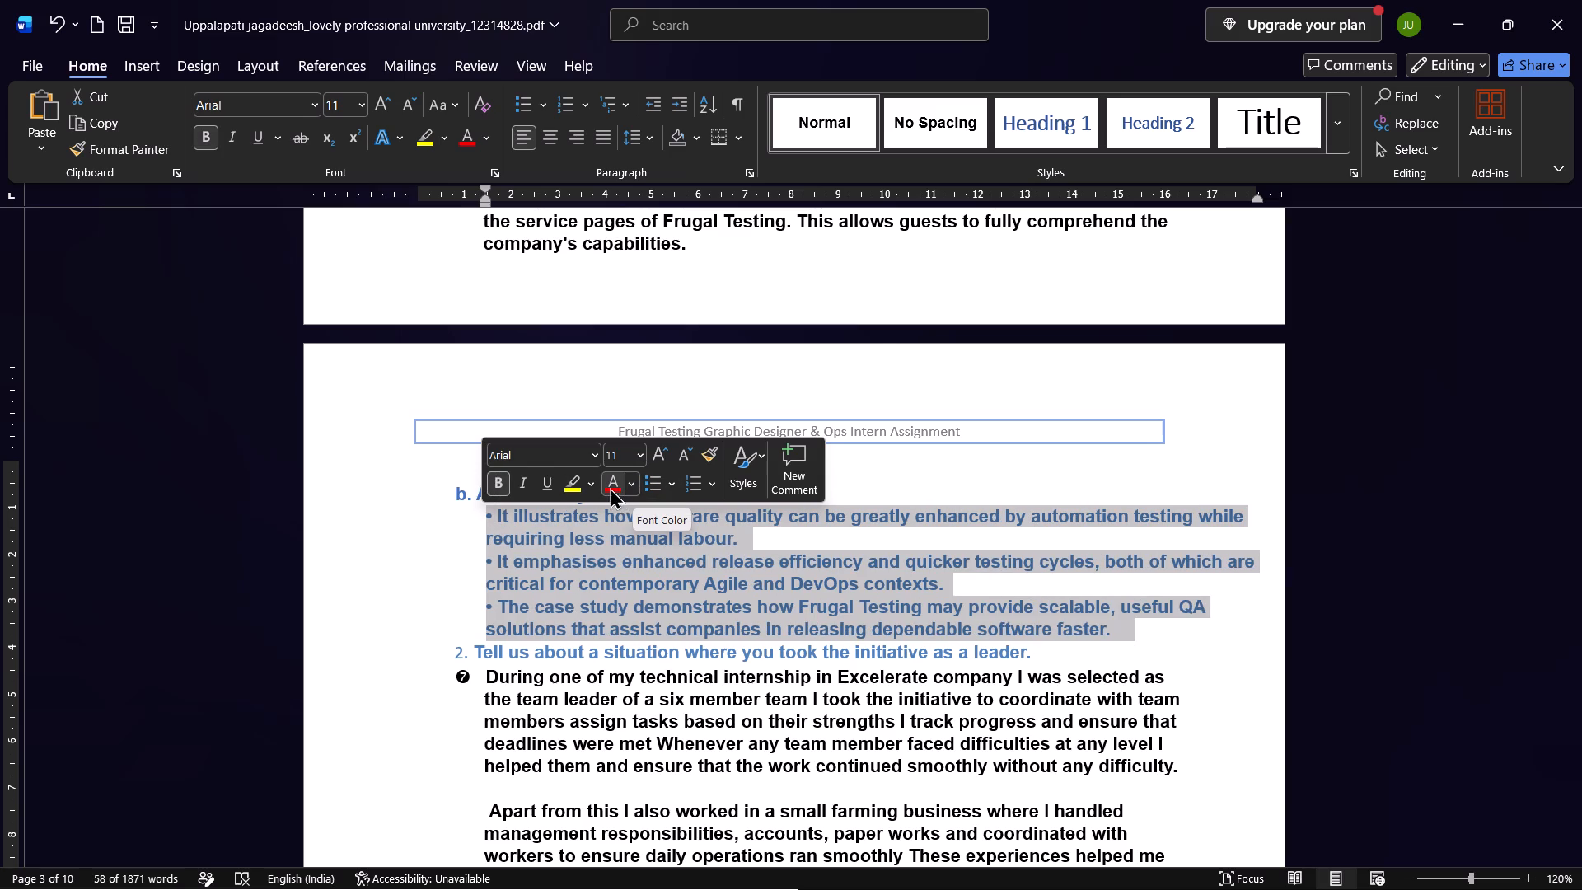
left_click(635, 486)
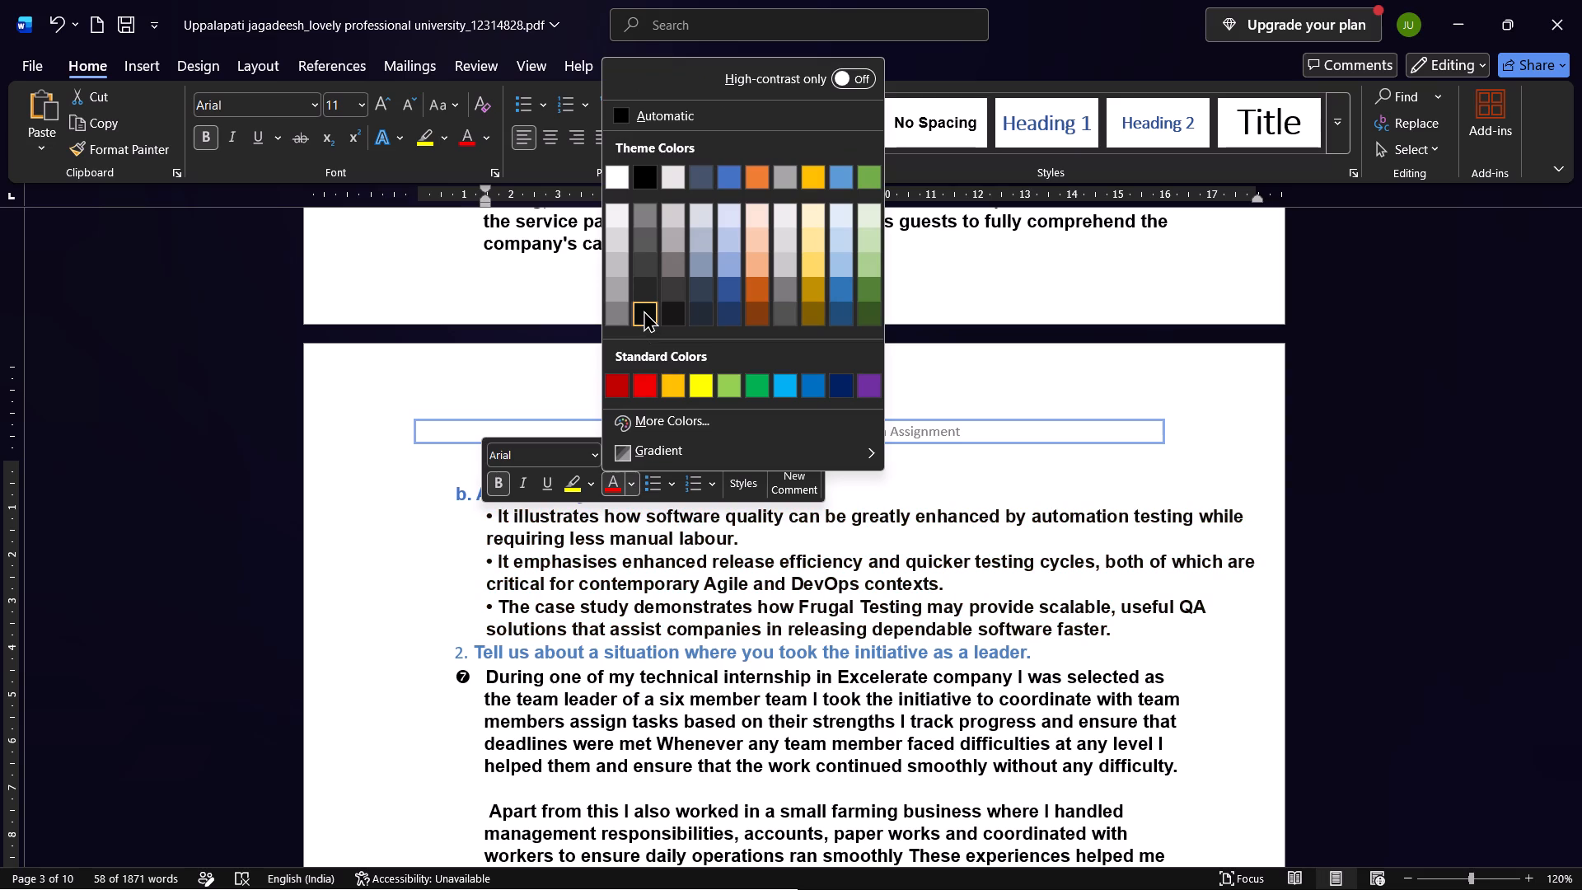
left_click(644, 310)
left_click(358, 617)
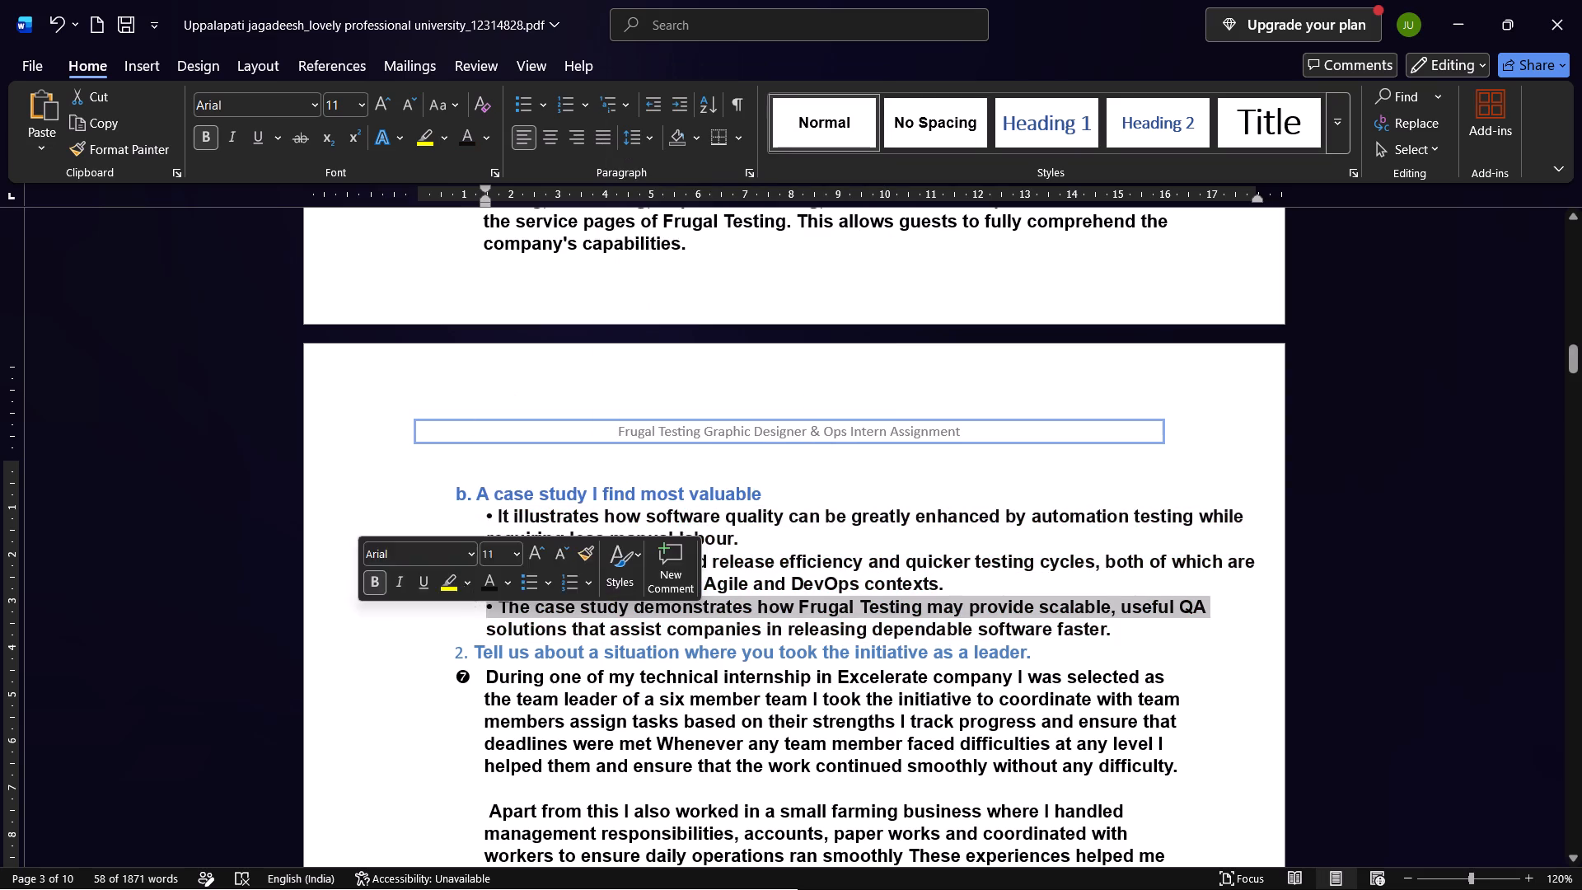
scroll(536, 584, "down", 1)
left_click(1130, 561)
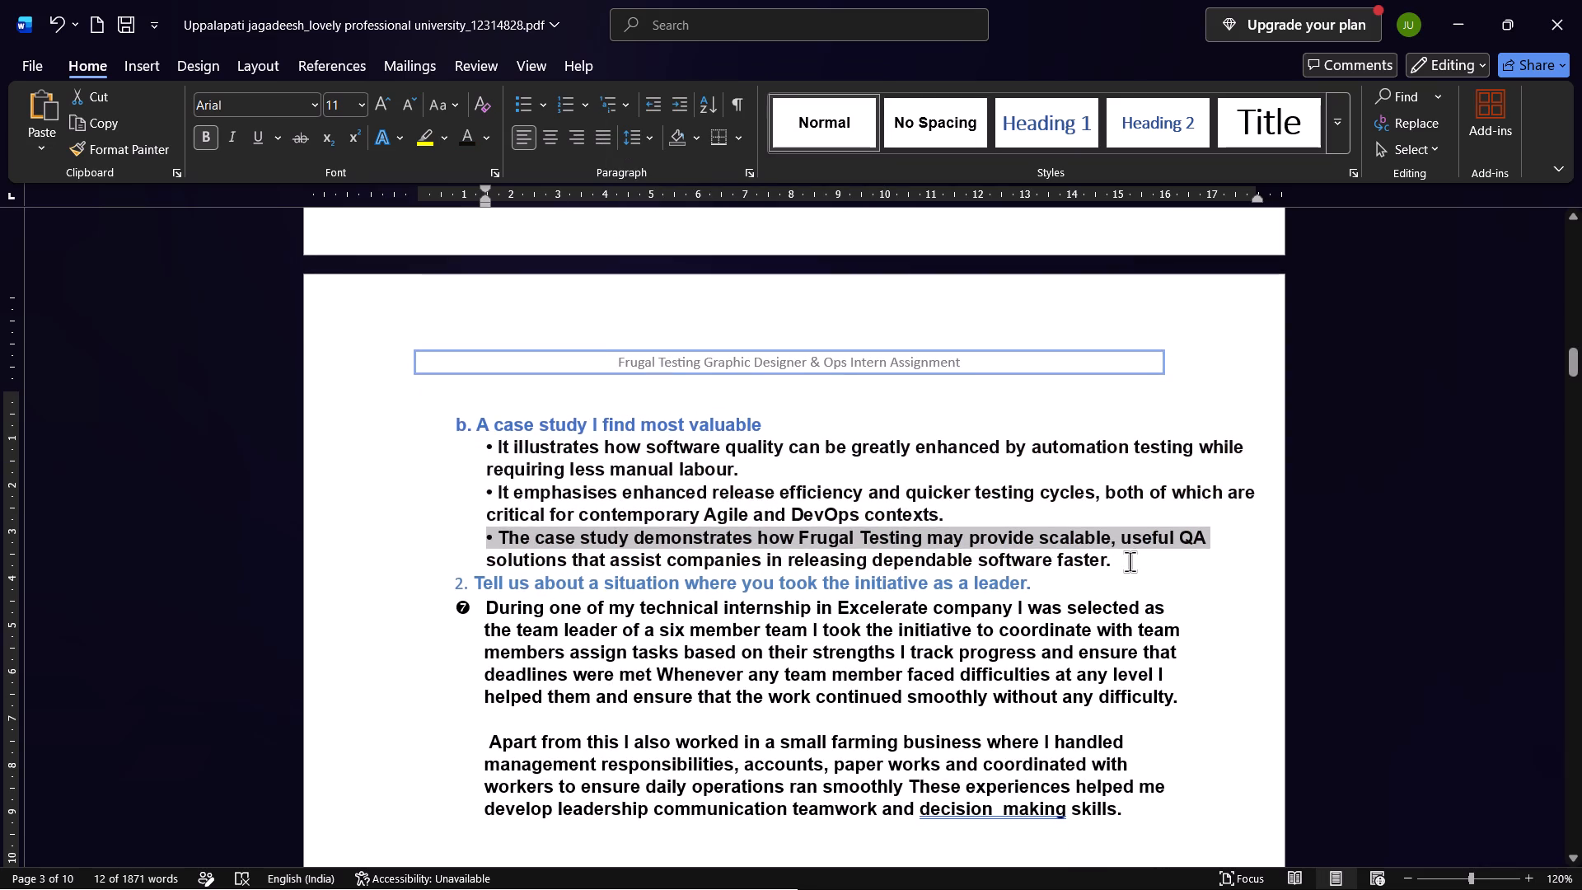
scroll(1130, 561, "down", 2)
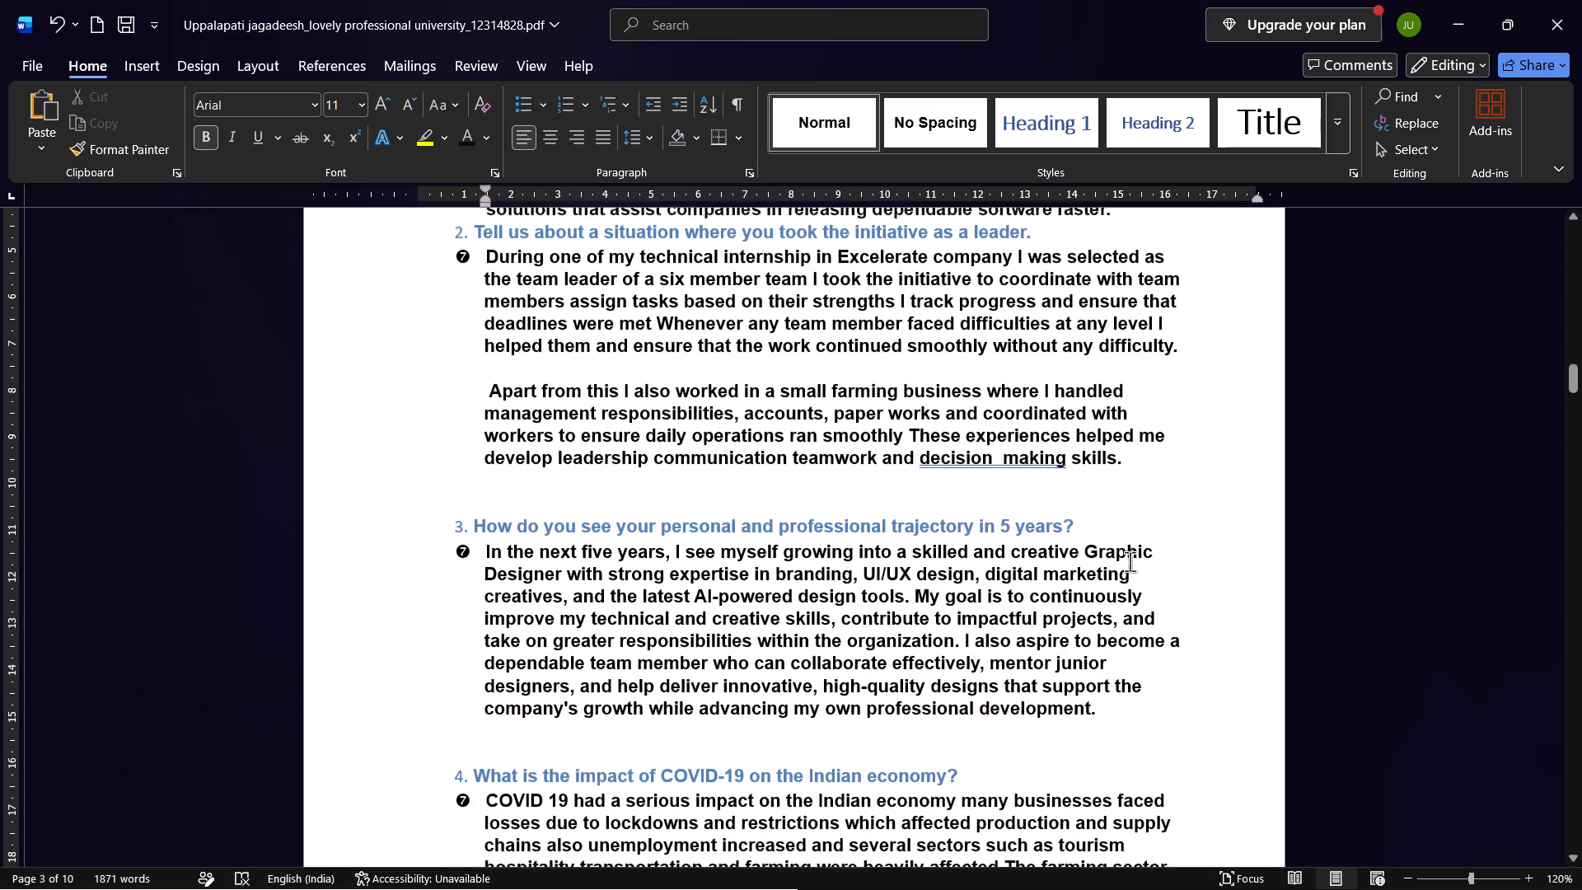
scroll(1130, 561, "up", 1)
left_click_drag(1130, 579, 492, 377)
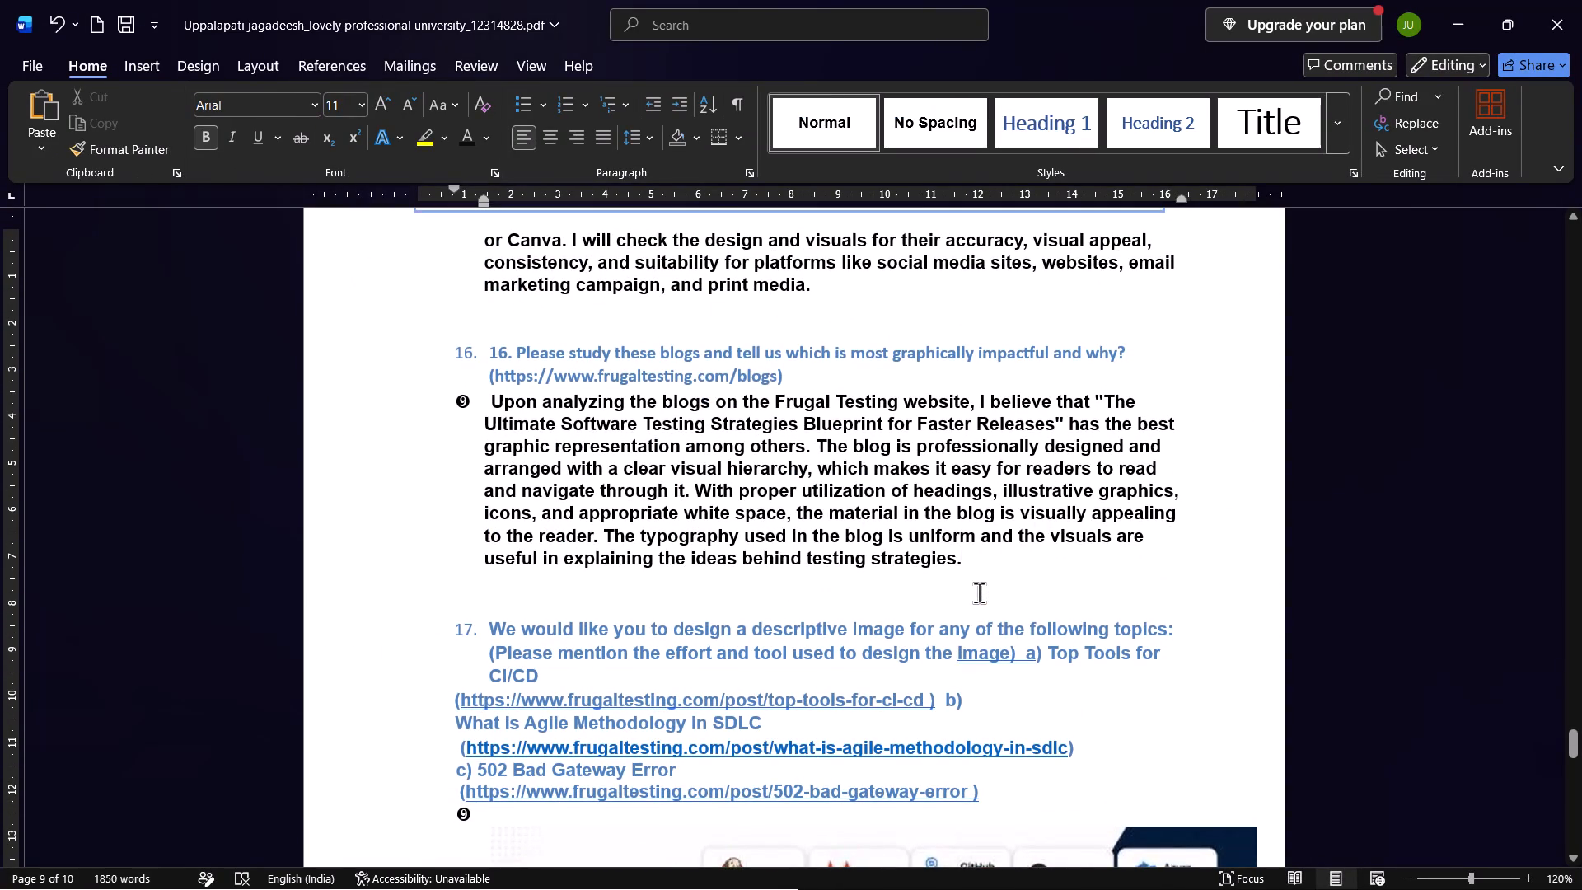
Look through the rest of the document from question 17 to the last page for remaining answers.
scroll(979, 593, "down", 1)
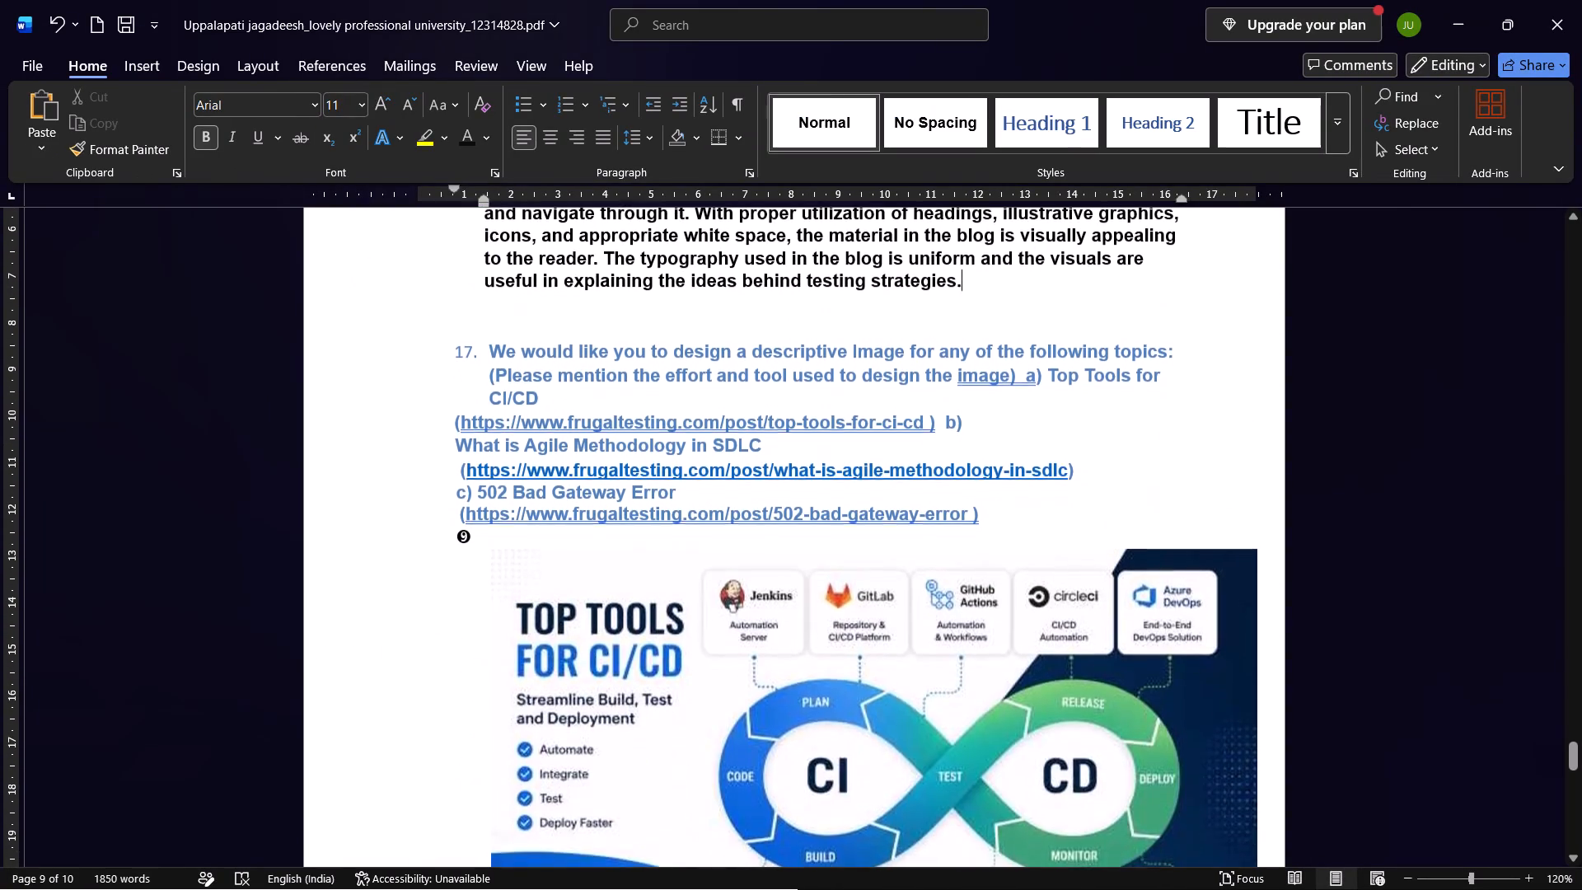
scroll(979, 593, "down", 7)
scroll(979, 593, "up", 2)
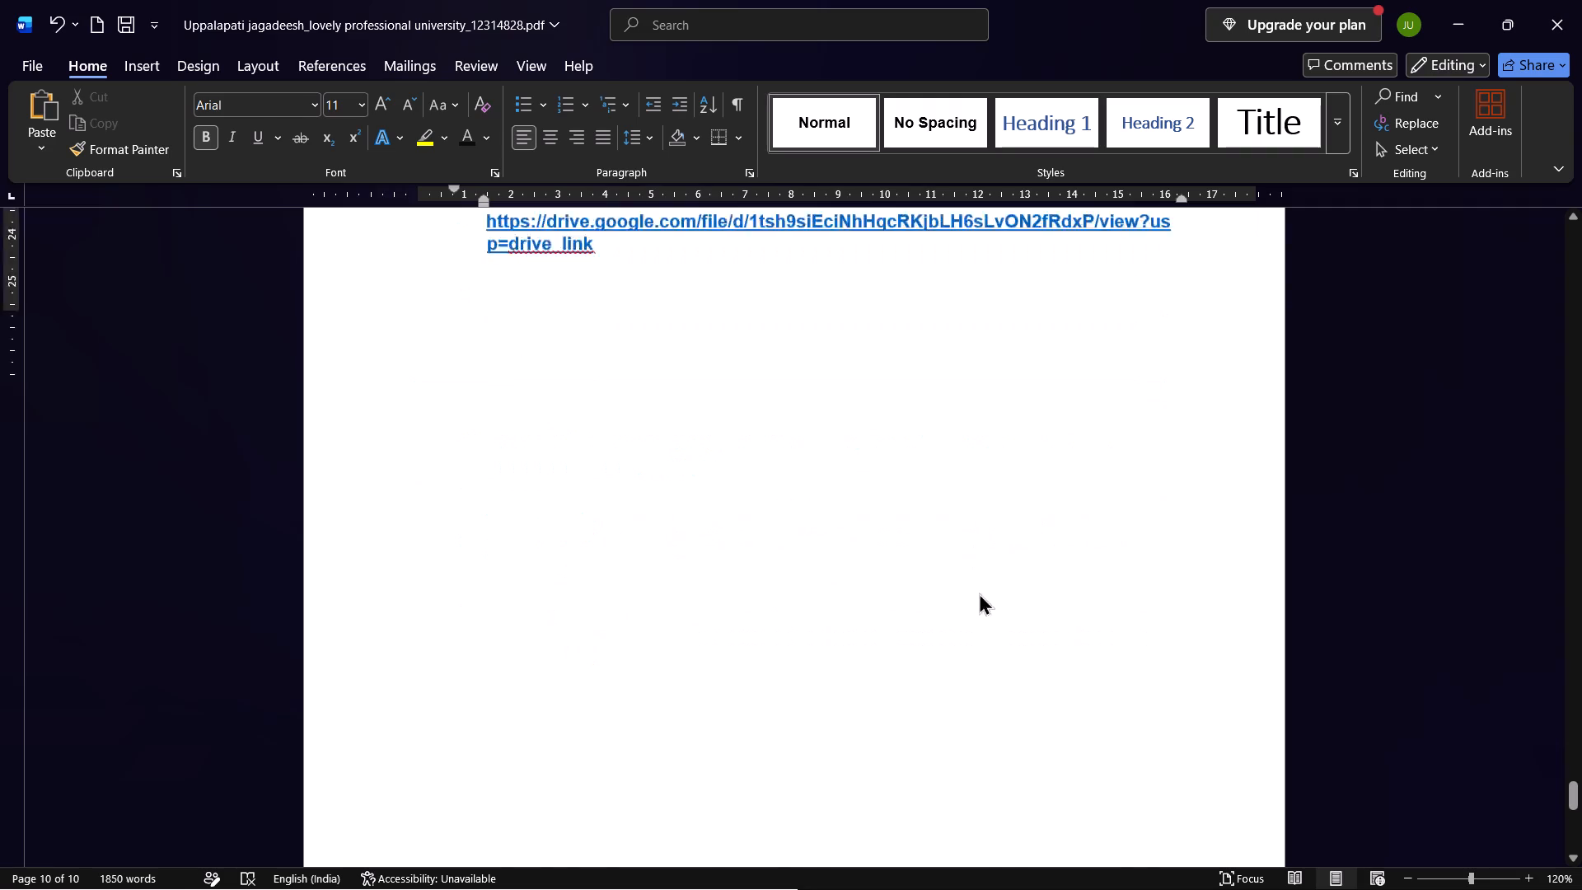
scroll(979, 593, "up", 6)
scroll(979, 593, "down", 2)
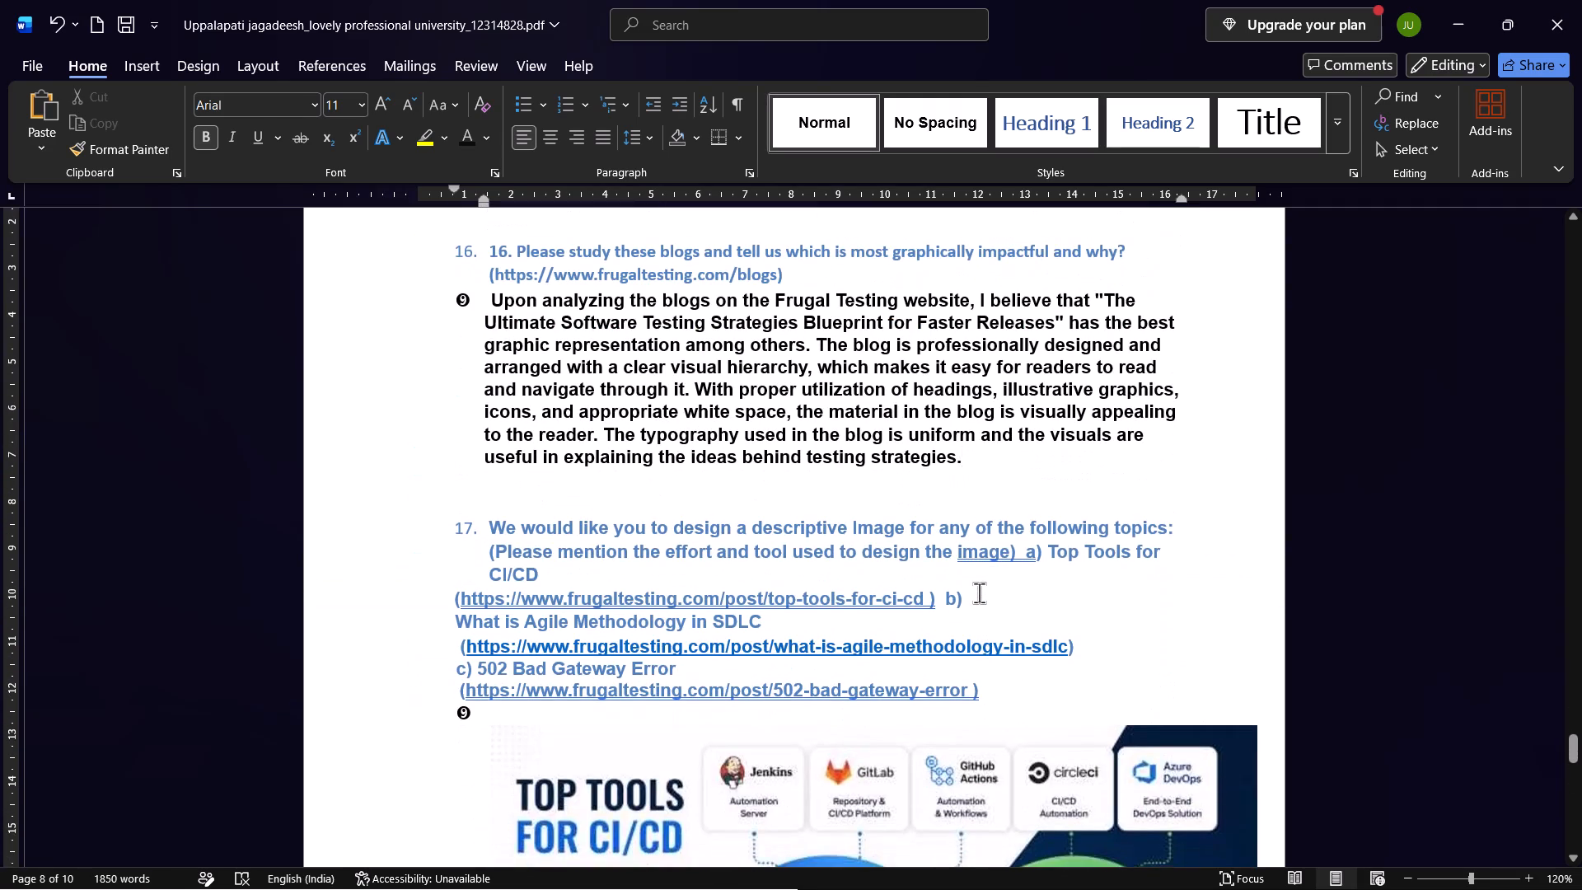
Remove the bullet symbols before the answers to questions 16, 17 and 18, putting a space in their place at 16 and 18.
left_click(467, 290)
key("BackSpace")
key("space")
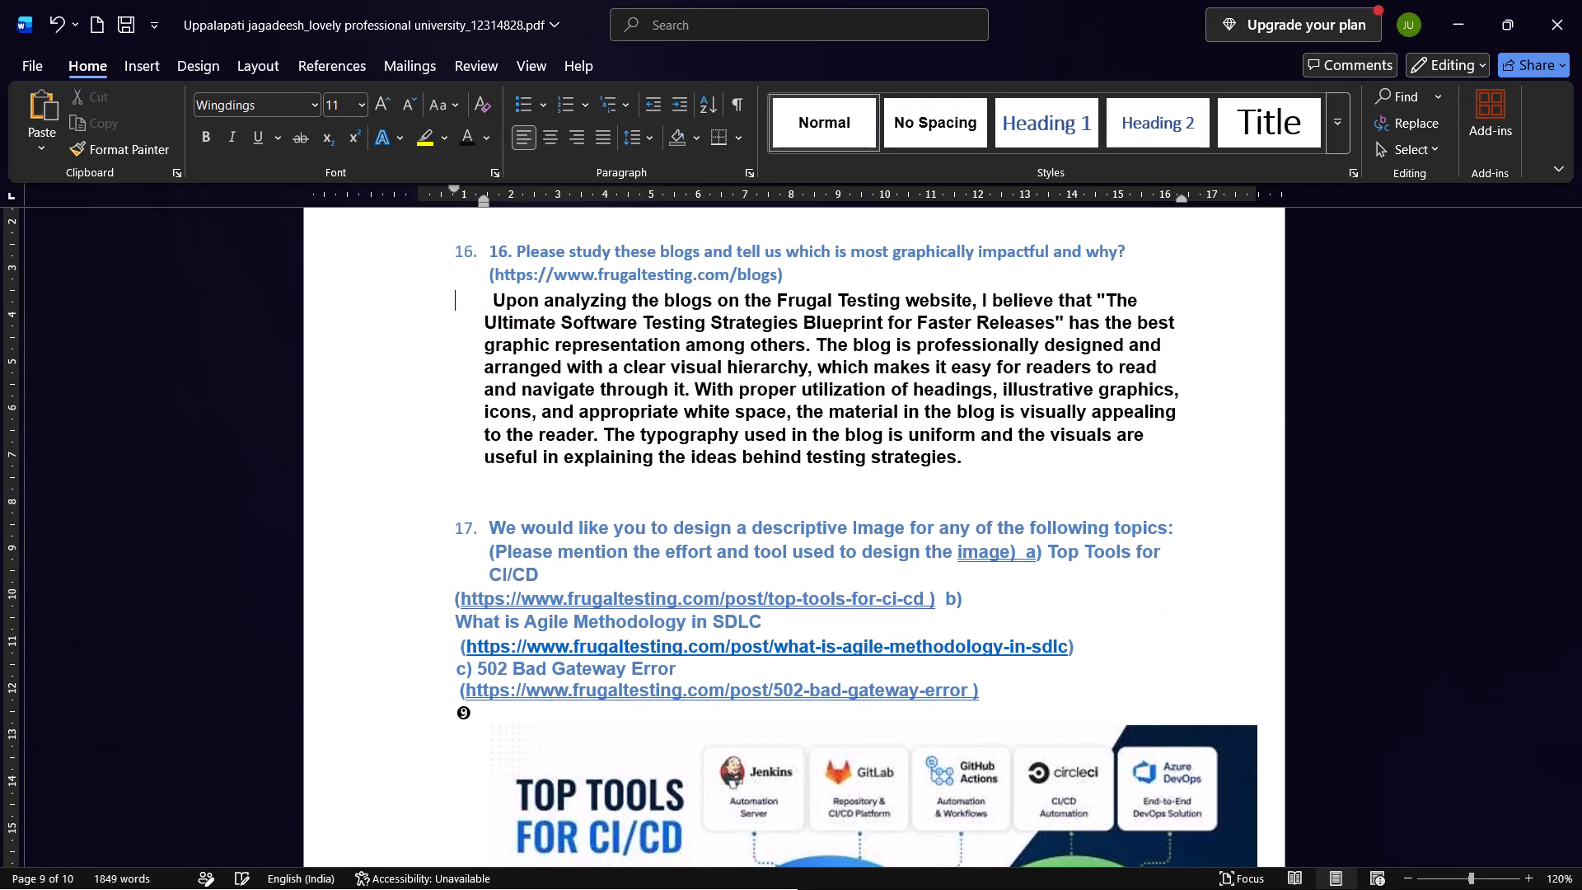
left_click(478, 711)
key("BackSpace")
scroll(478, 711, "down", 1)
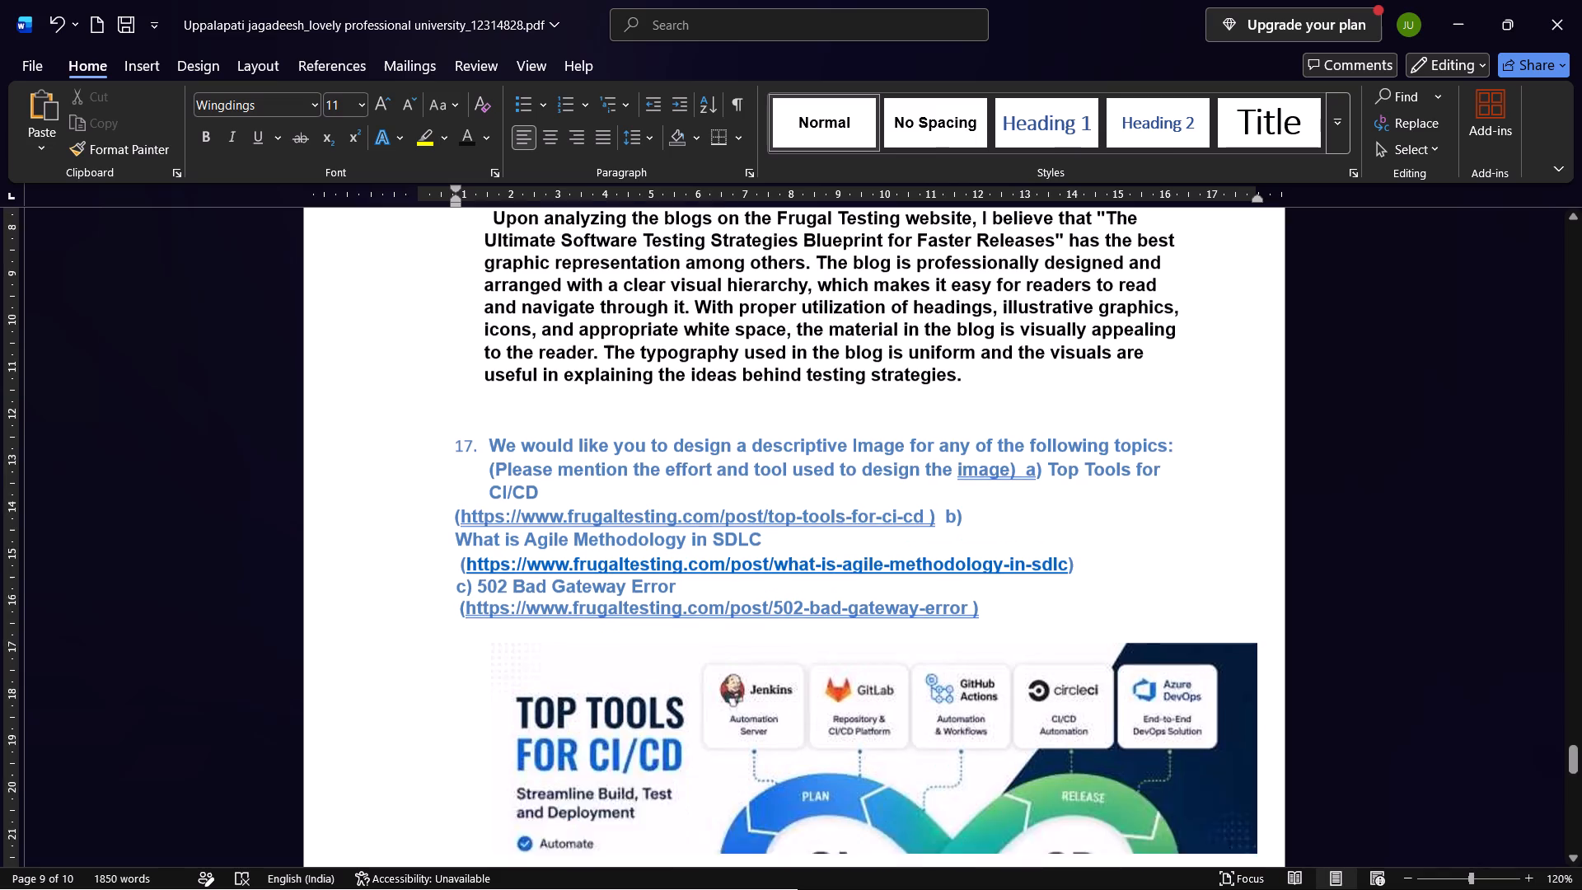
scroll(478, 711, "down", 4)
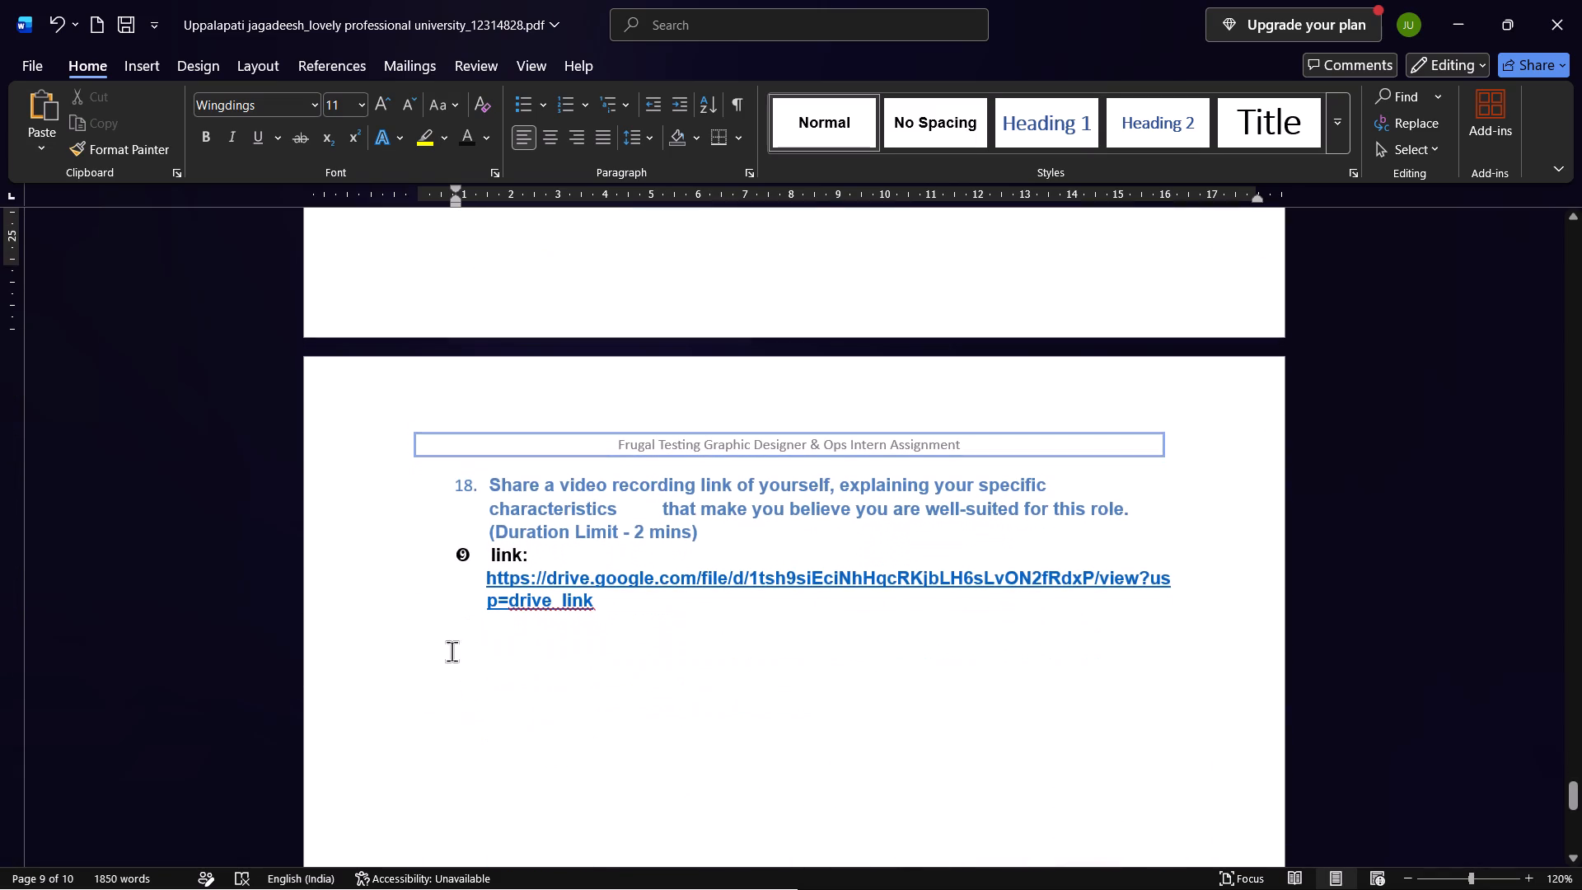
left_click(468, 559)
key("BackSpace")
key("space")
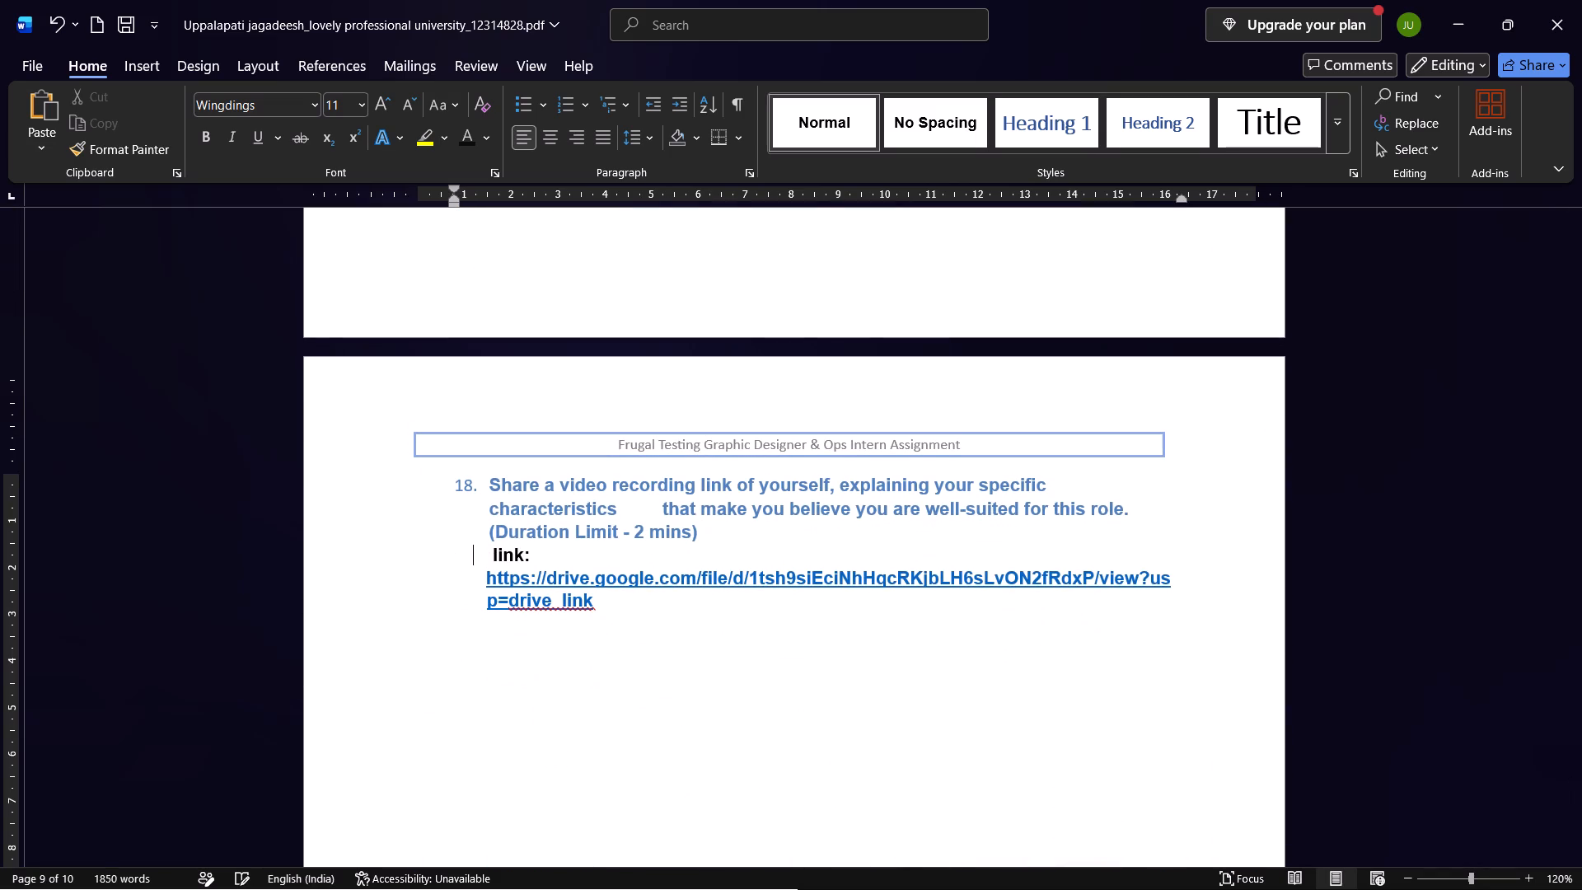
Look back through the answers from question 18 up to the social media links and screenshots of question 6.
scroll(636, 546, "up", 1)
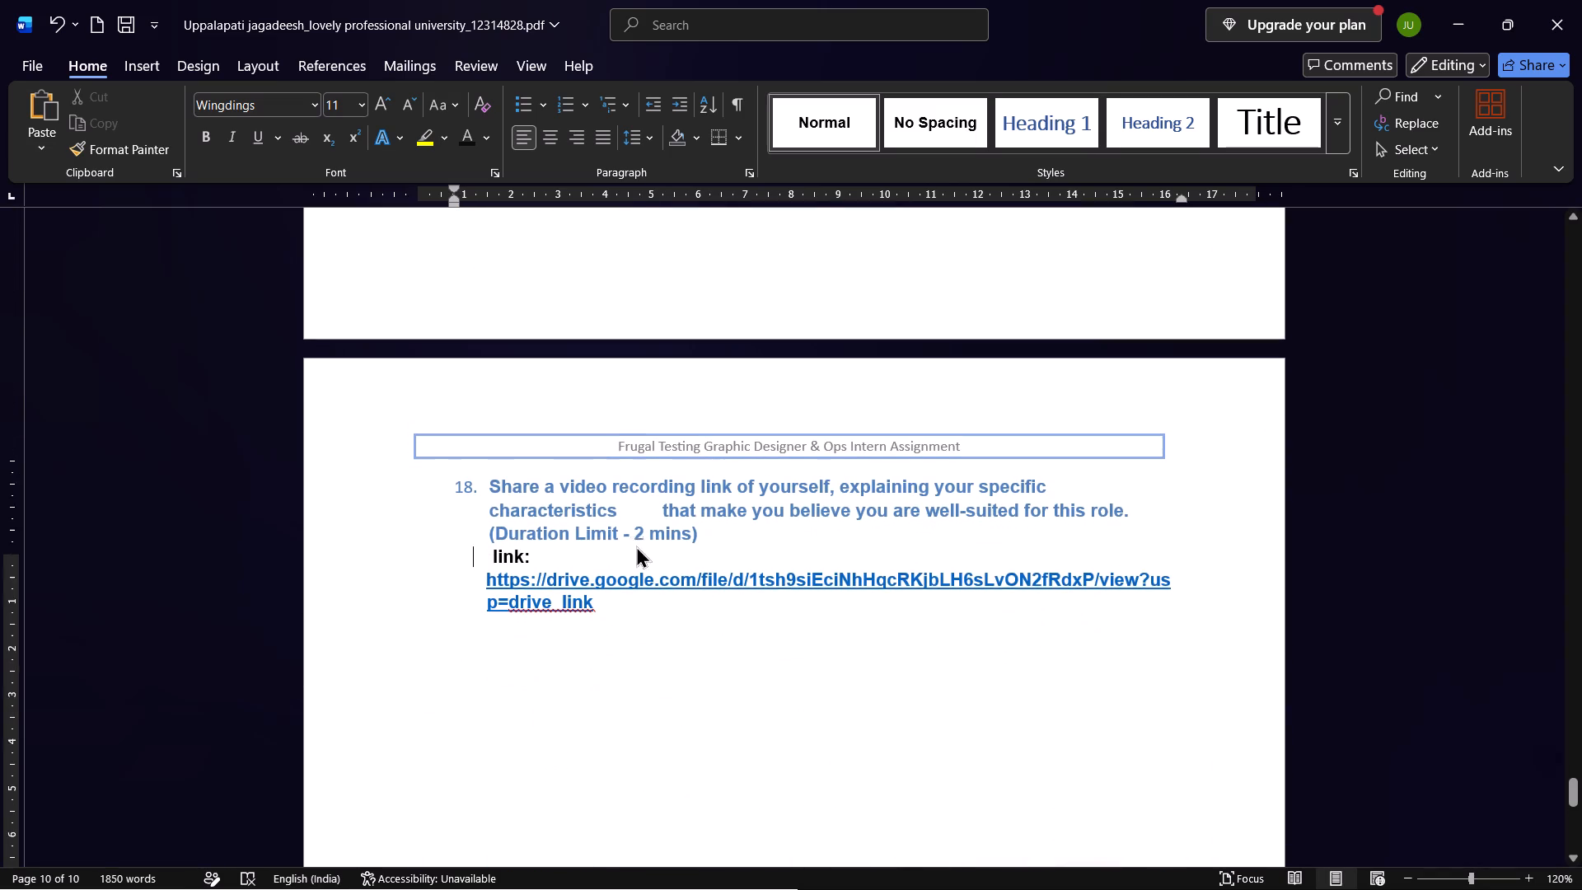
scroll(636, 546, "up", 6)
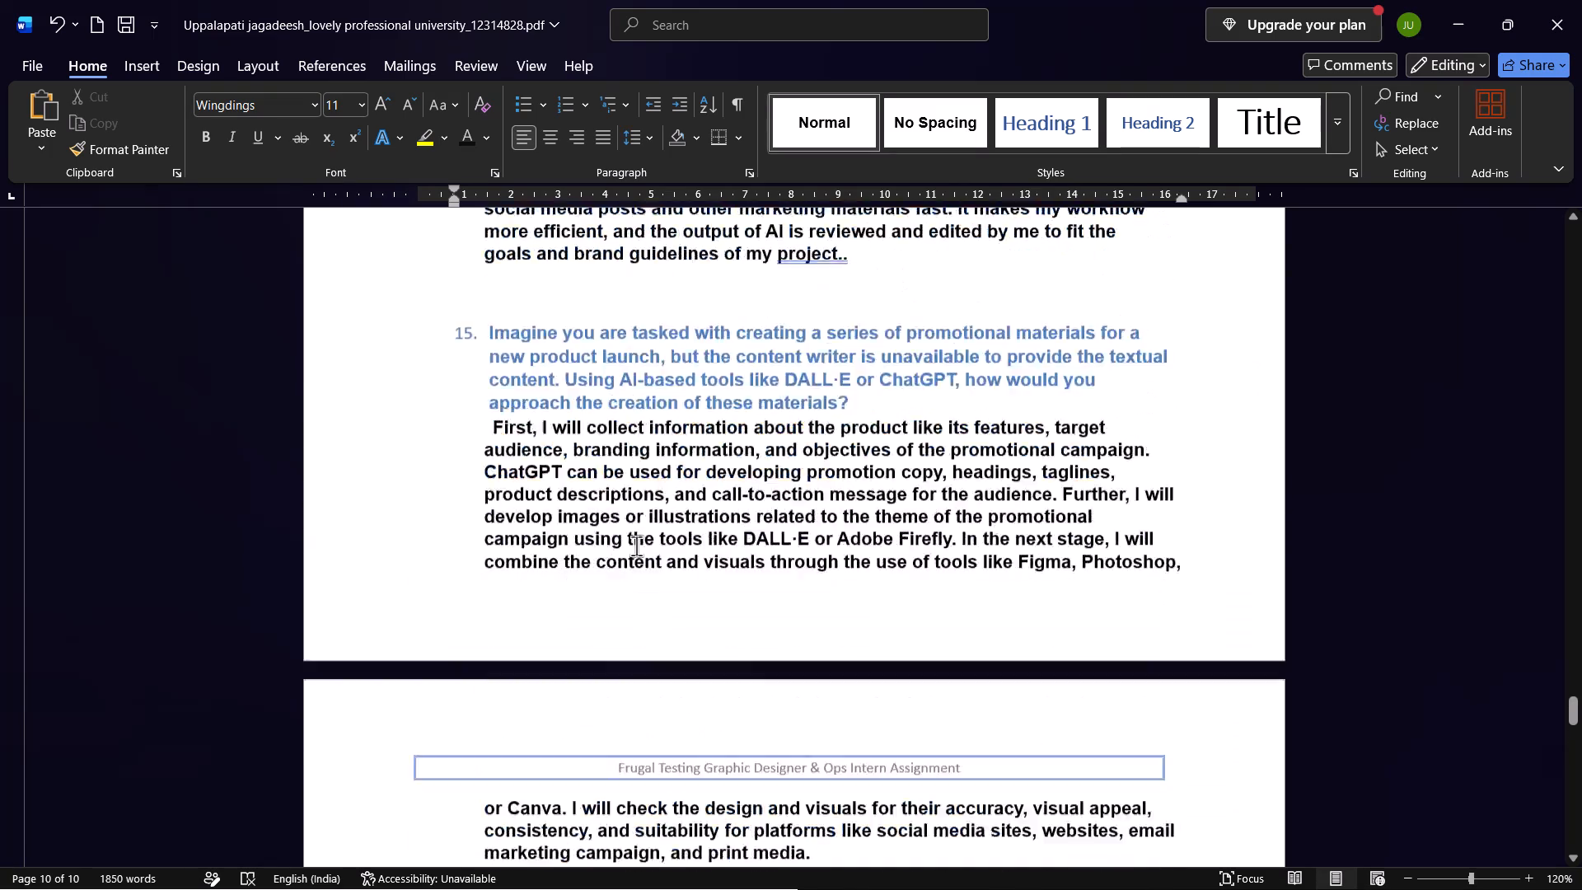
scroll(636, 546, "up", 5)
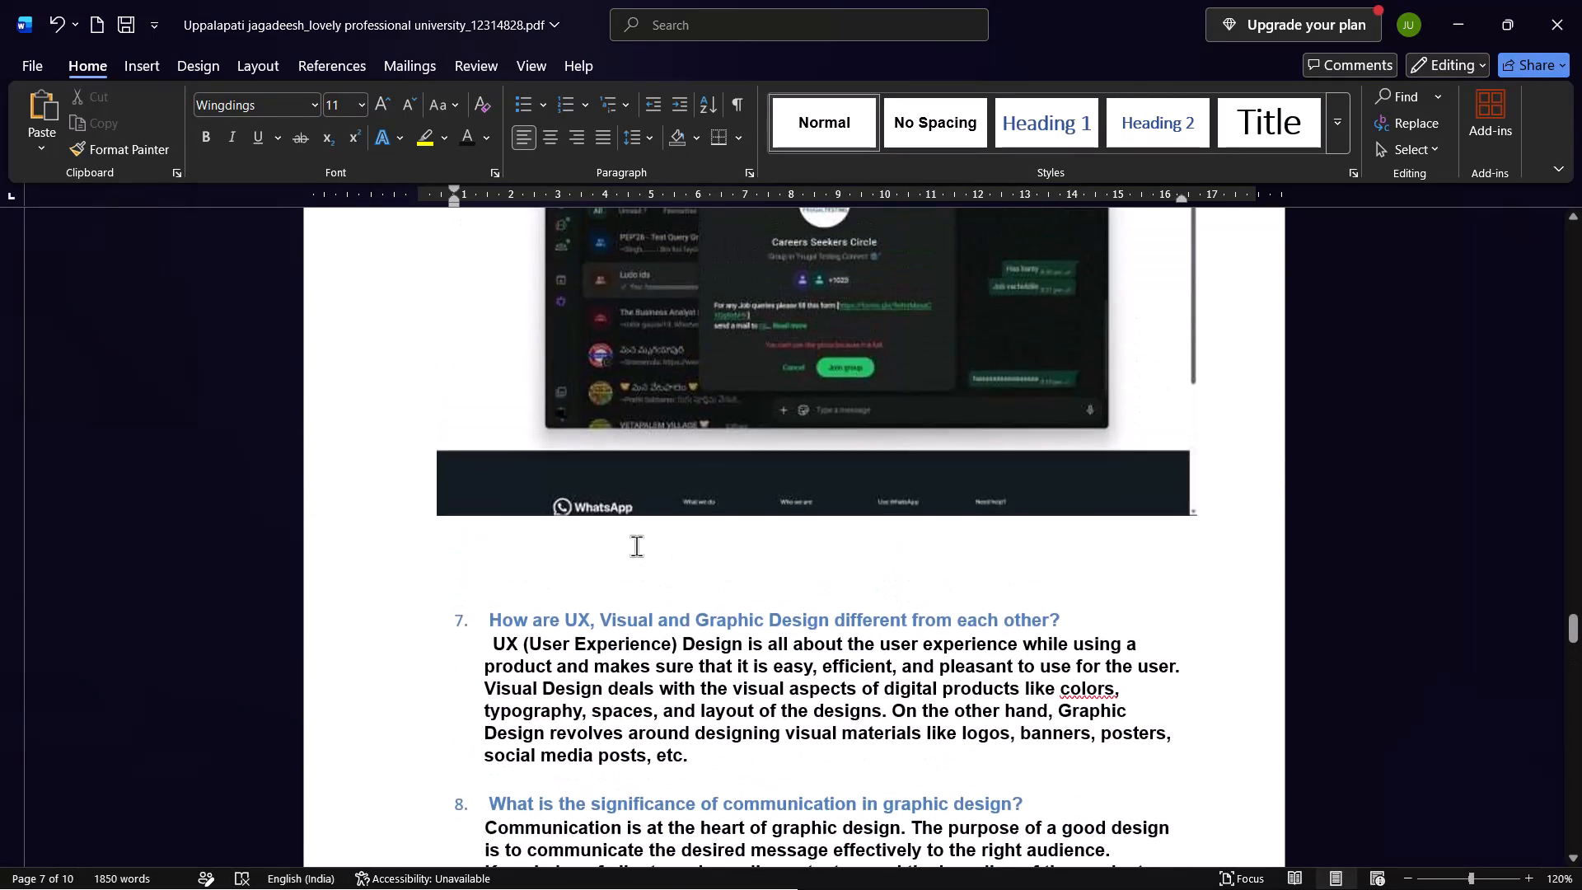
scroll(636, 546, "down", 3)
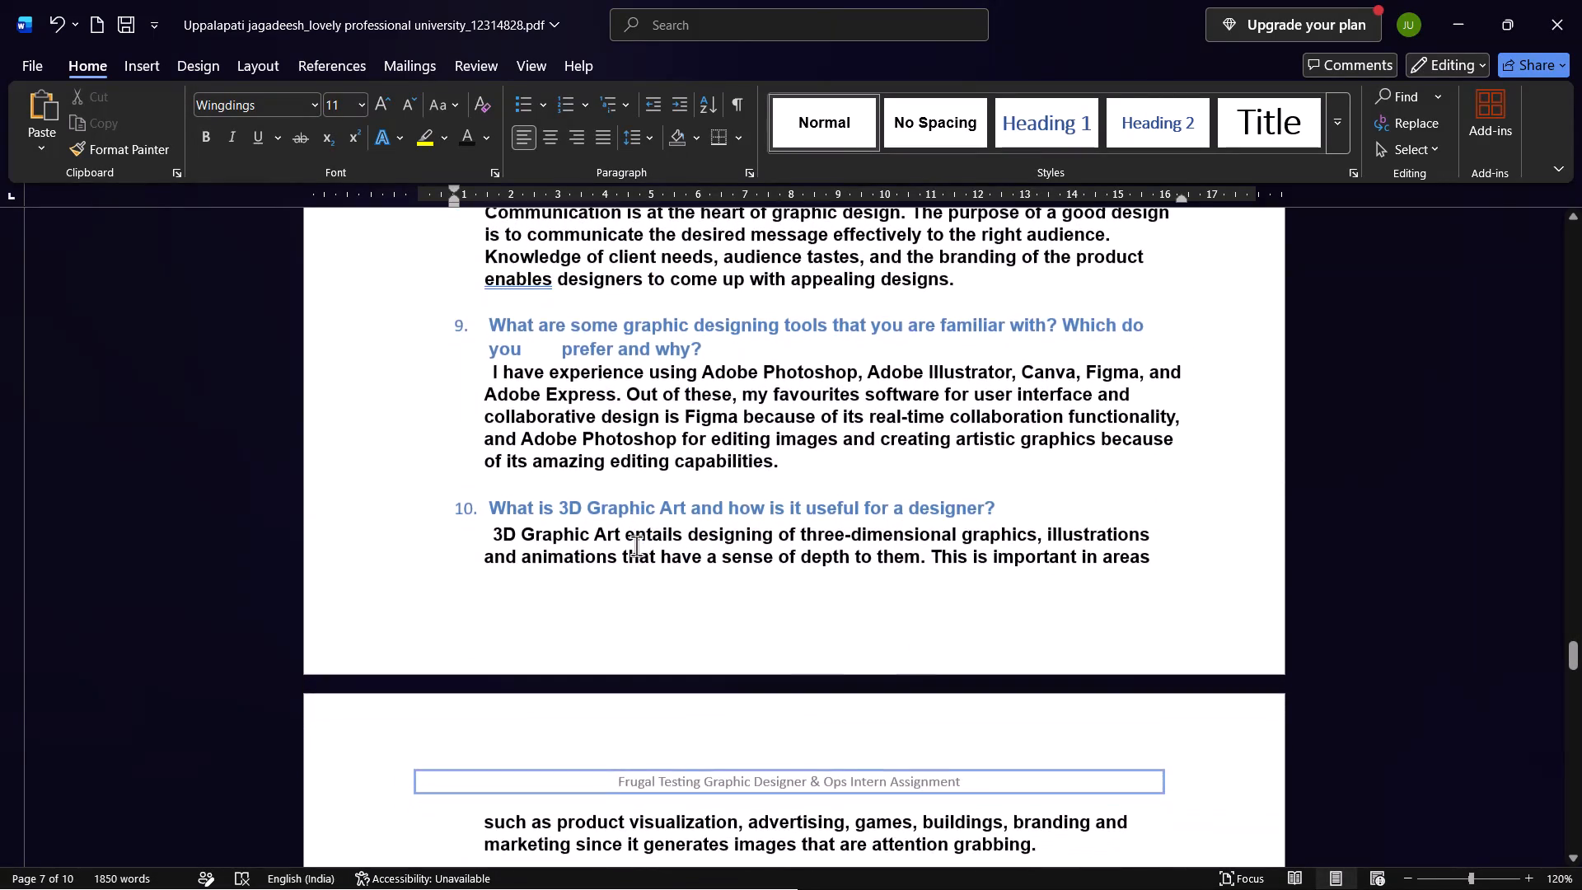
scroll(636, 546, "up", 5)
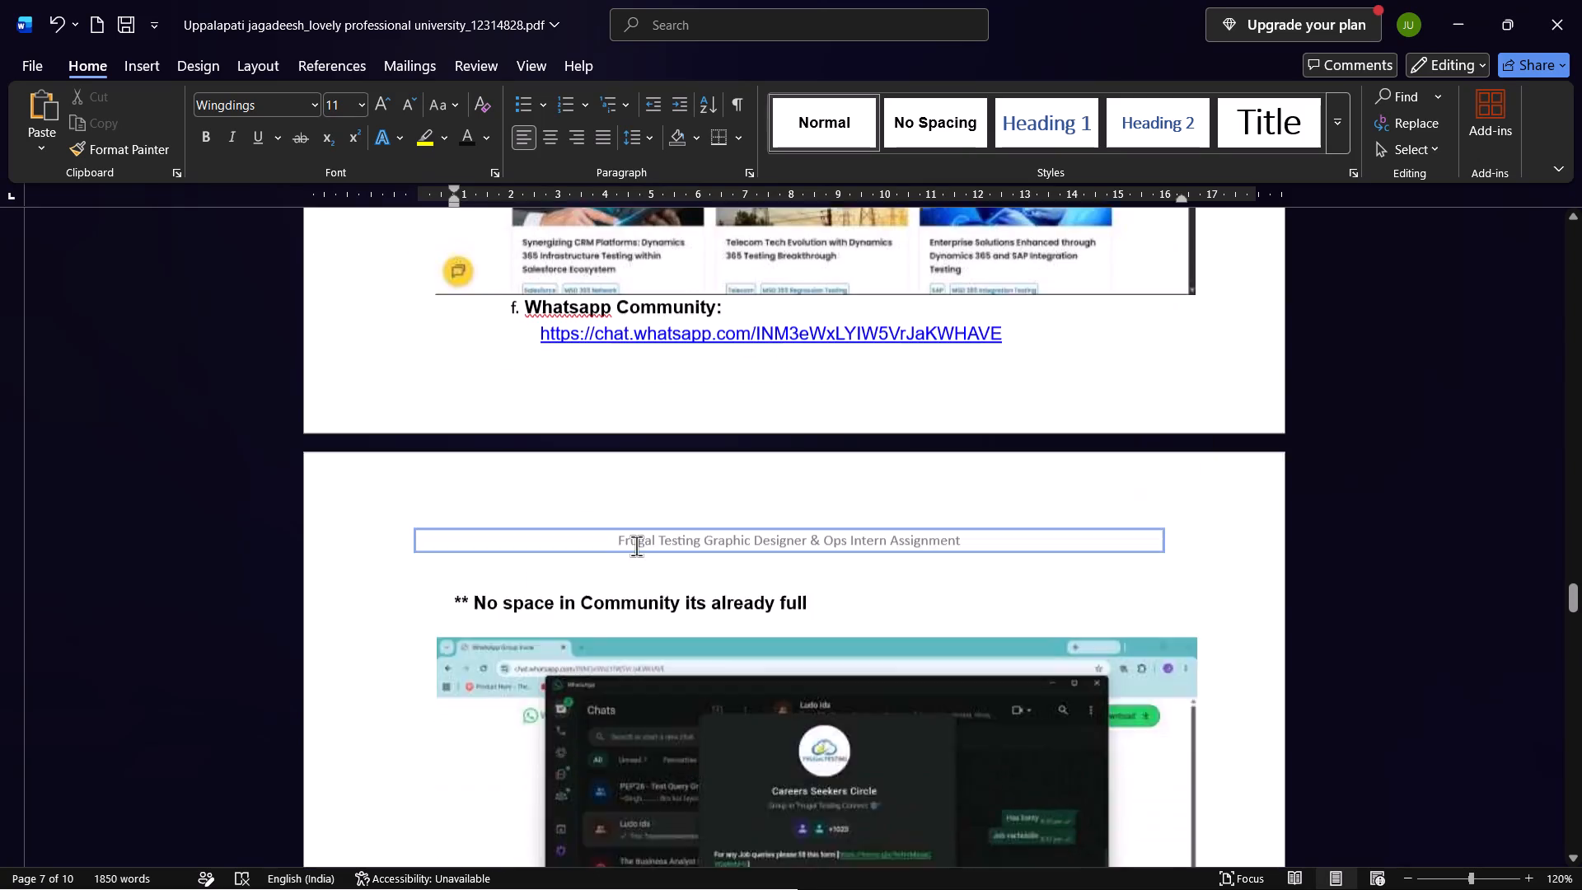
scroll(636, 546, "up", 1)
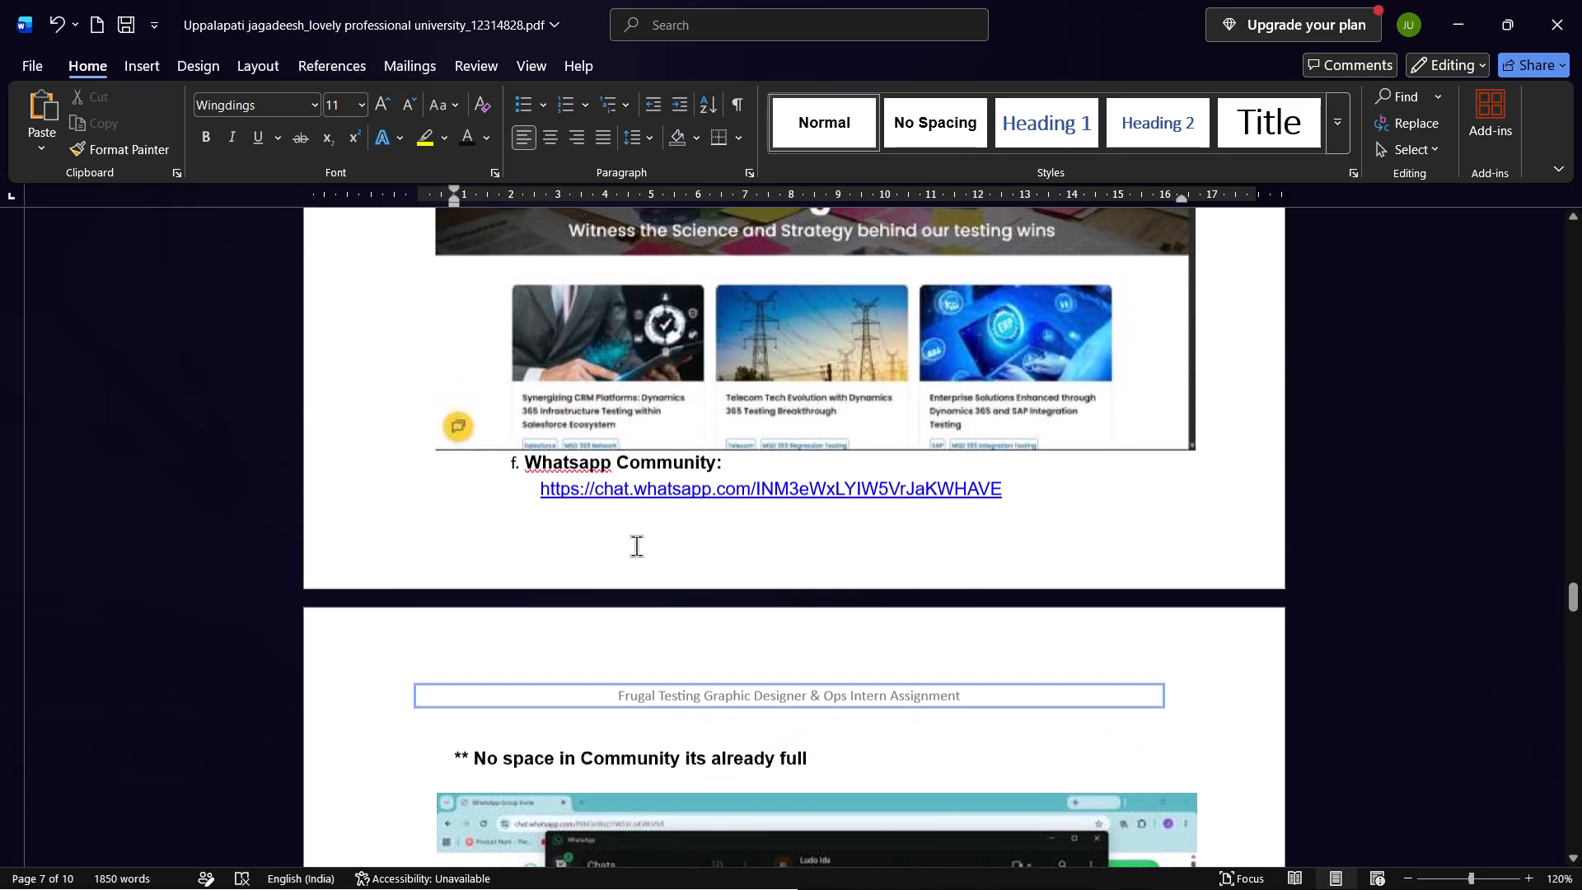
scroll(636, 546, "down", 2)
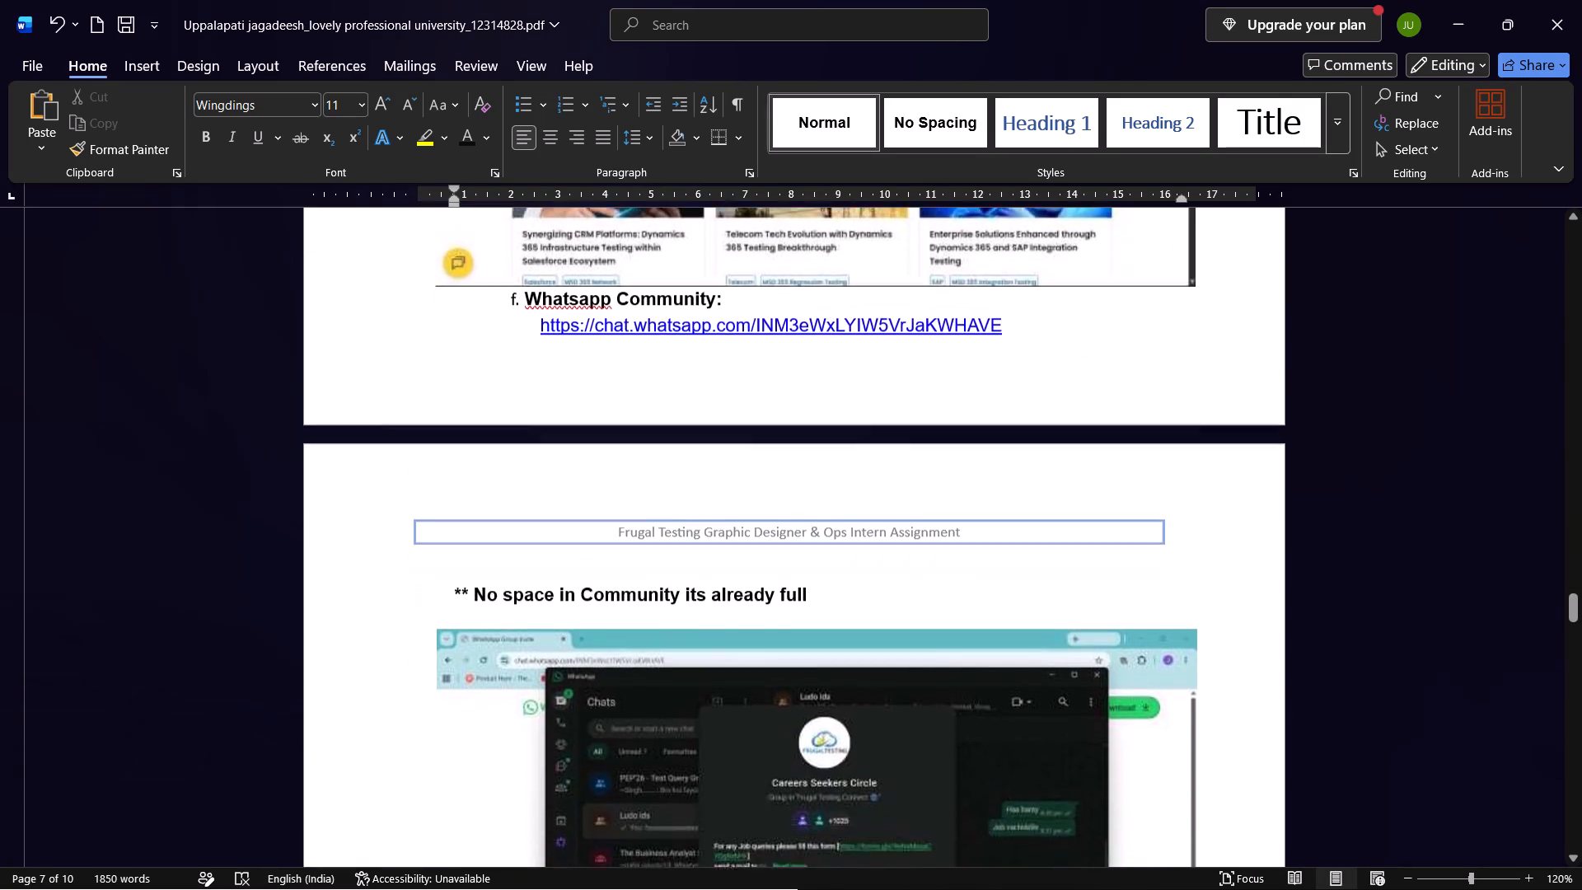
scroll(636, 546, "down", 1)
scroll(636, 546, "up", 3)
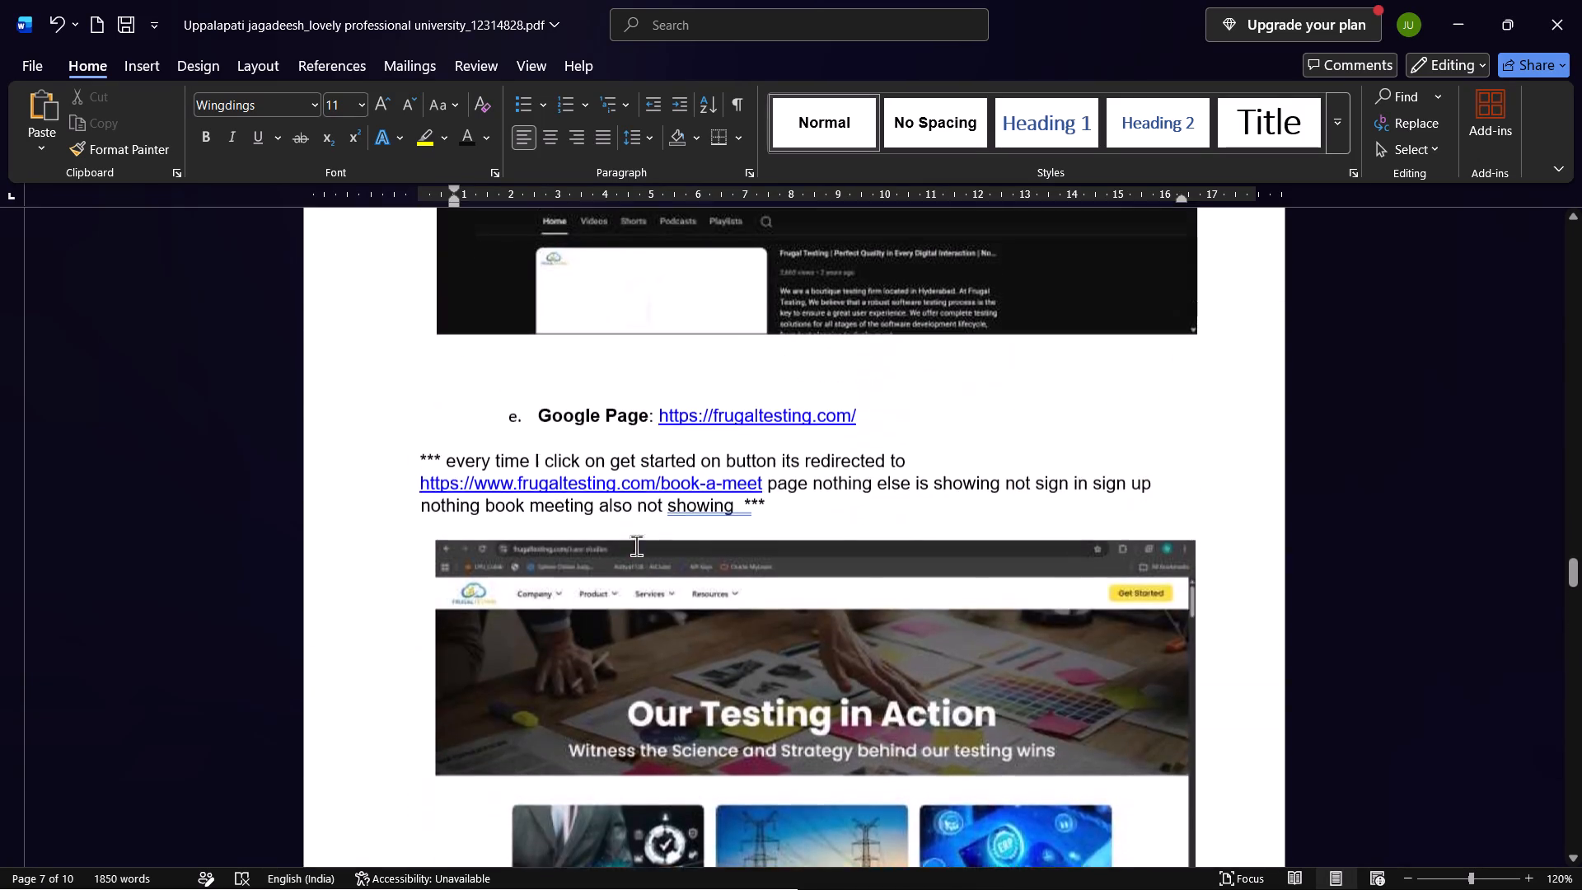
scroll(636, 546, "up", 1)
scroll(636, 546, "down", 2)
Correct the spelling of "Whatsapp" to "WhatsApp" in the Community heading of question 6, item f.
left_click(569, 609)
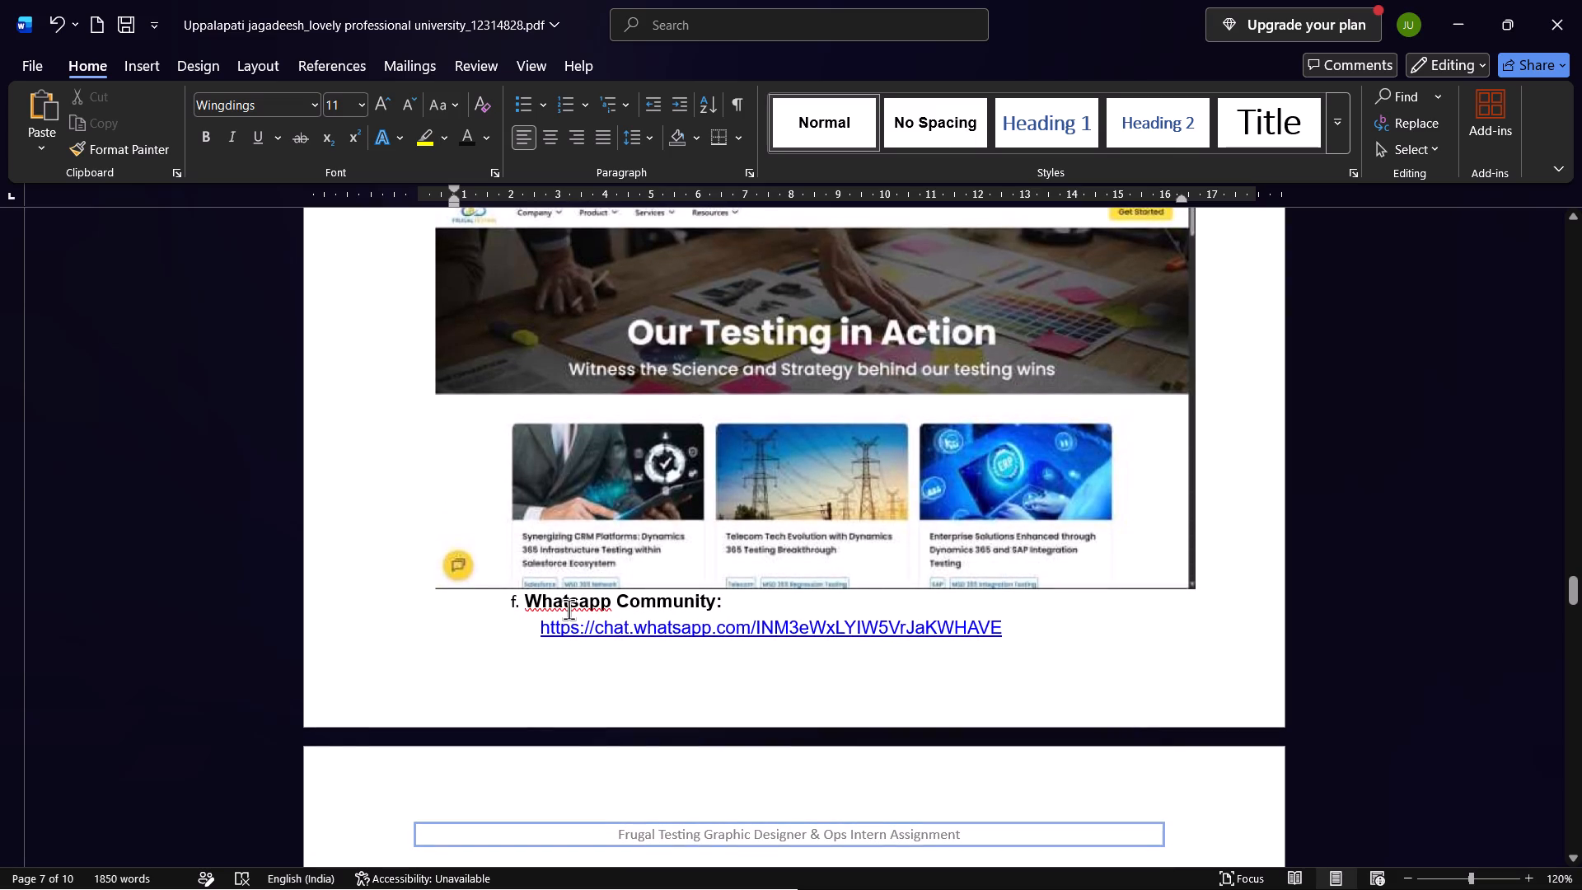
right_click(569, 609)
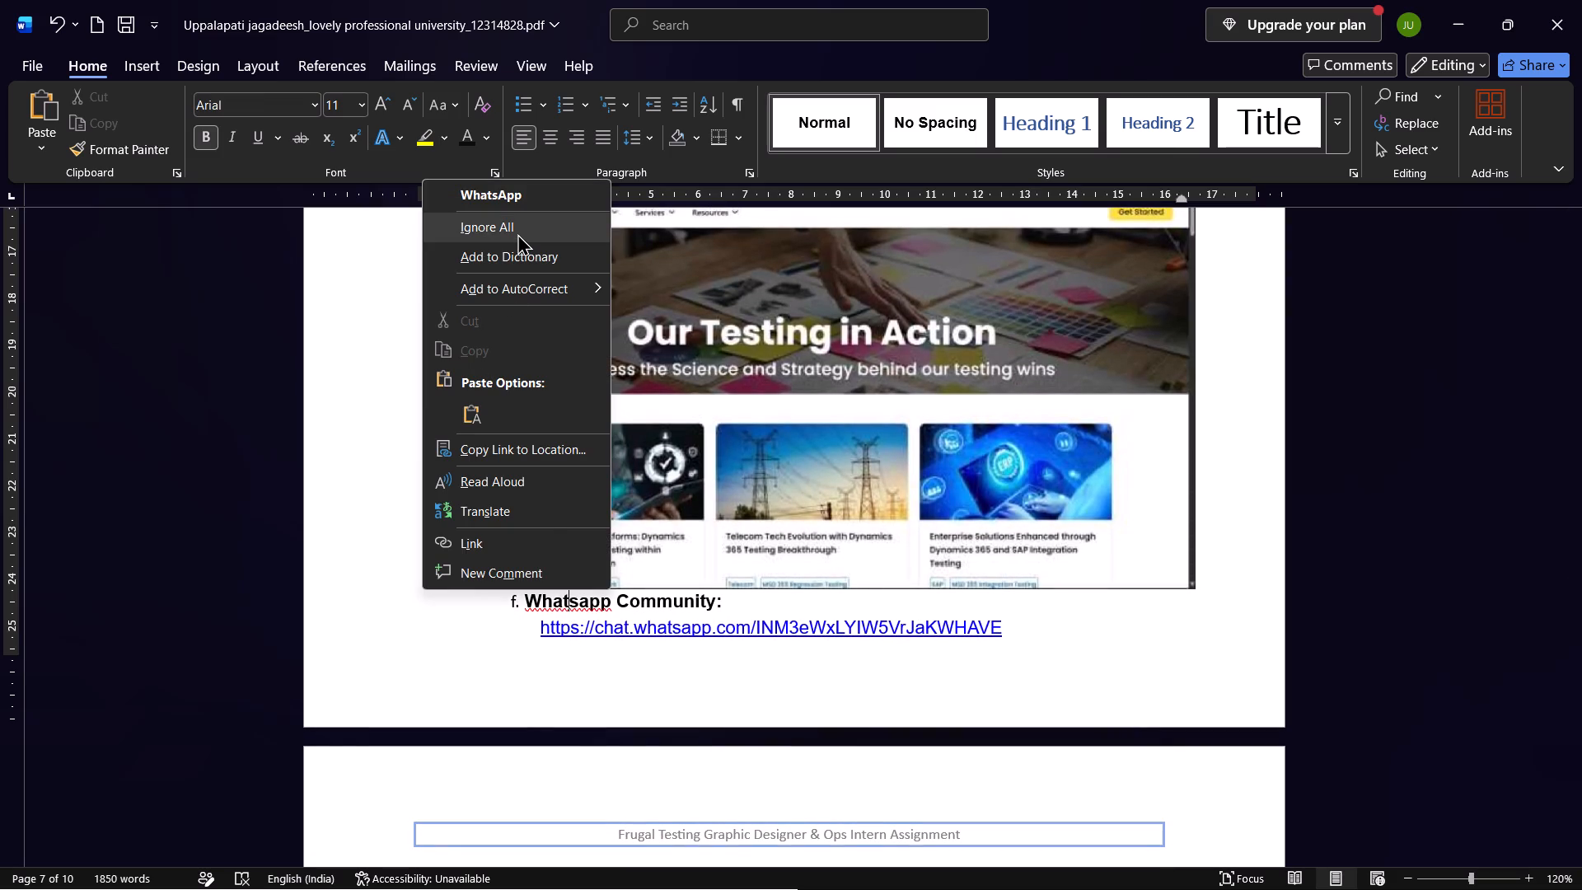
left_click(514, 191)
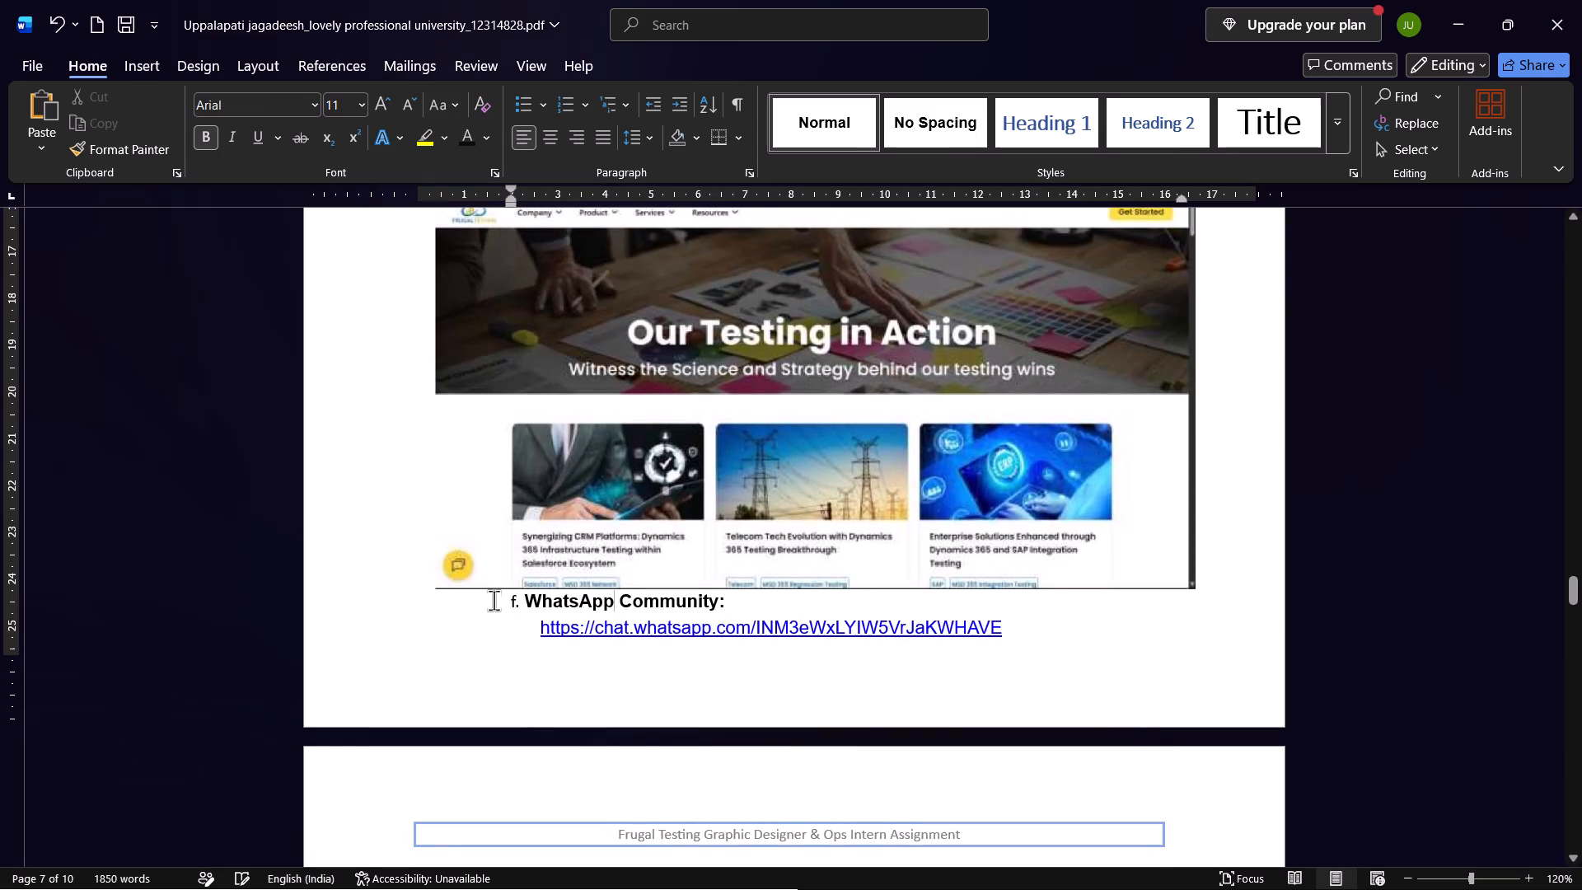
Review the document backwards from question 6's social media screenshots through the earlier answers to the cover page.
scroll(494, 603, "up", 2)
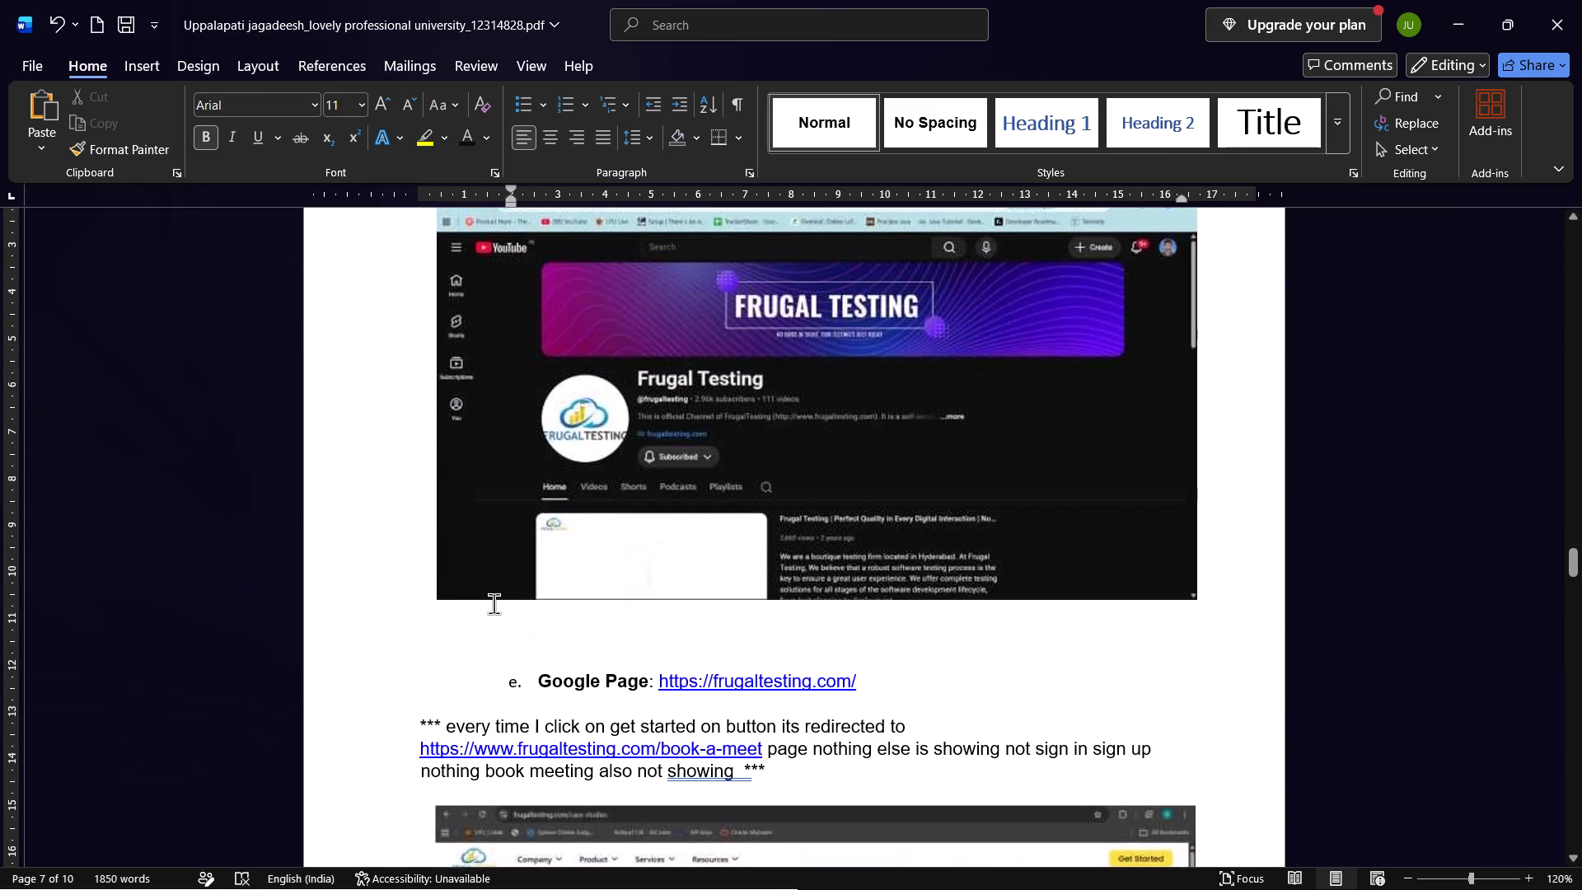
scroll(494, 603, "up", 9)
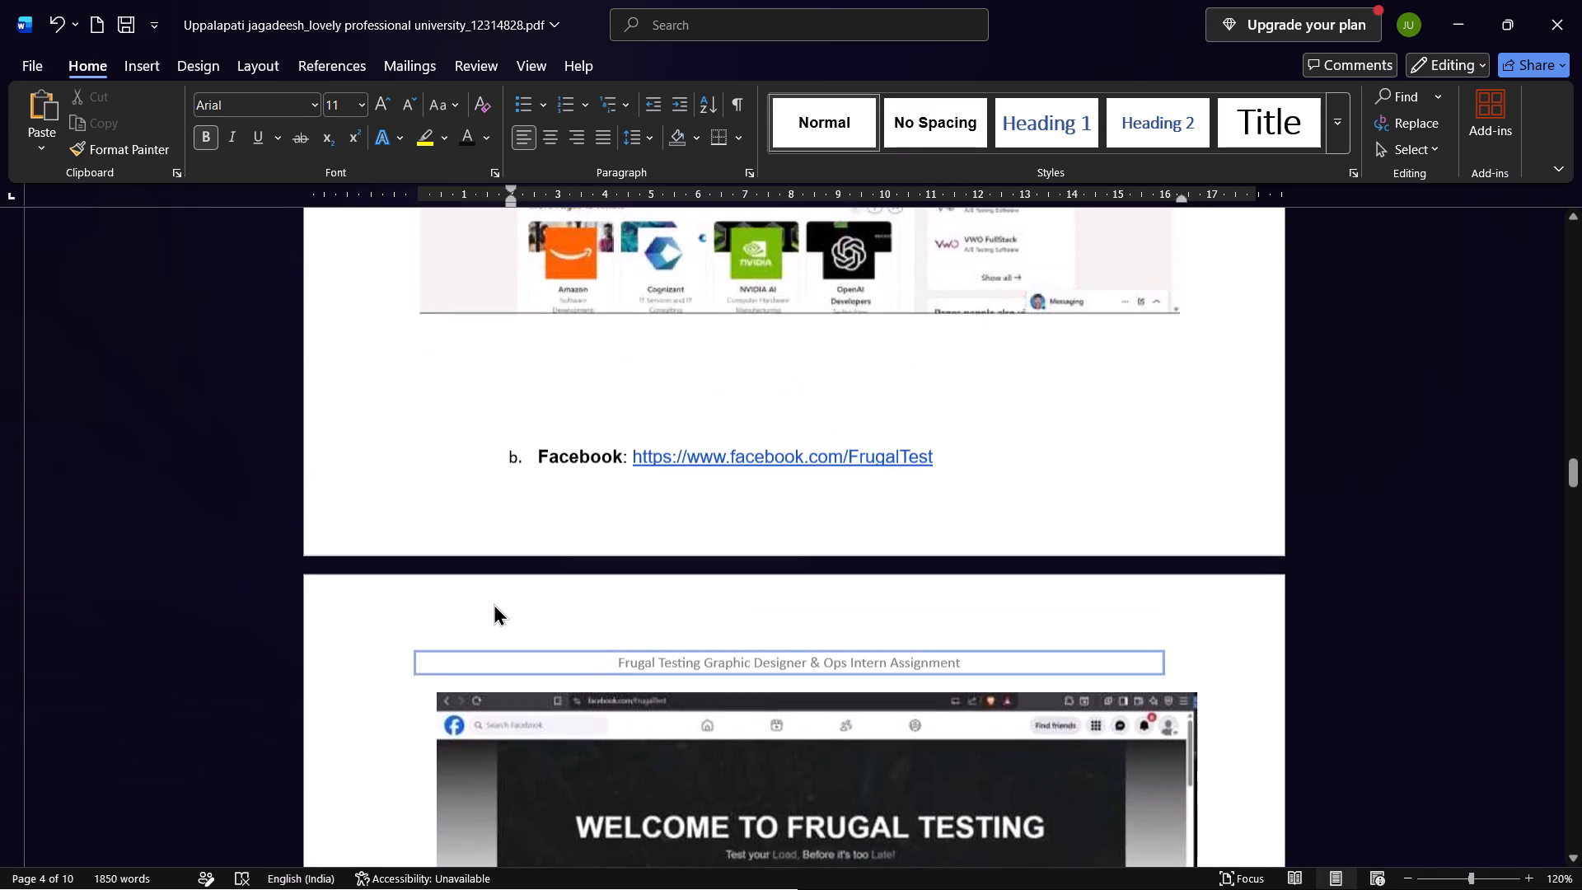
scroll(494, 603, "up", 3)
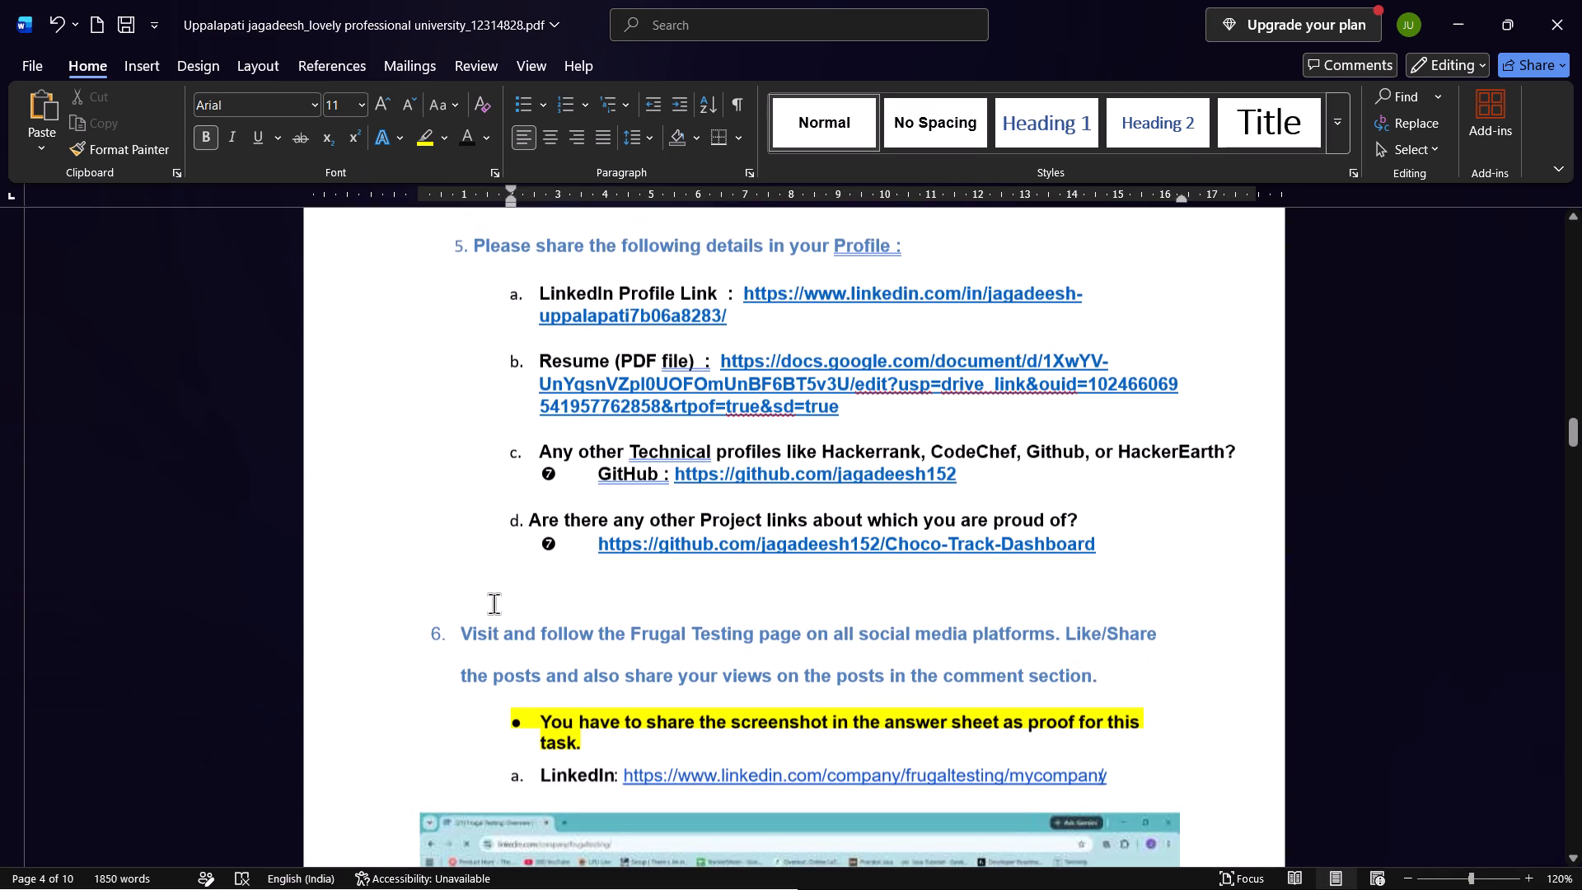
scroll(494, 603, "up", 1)
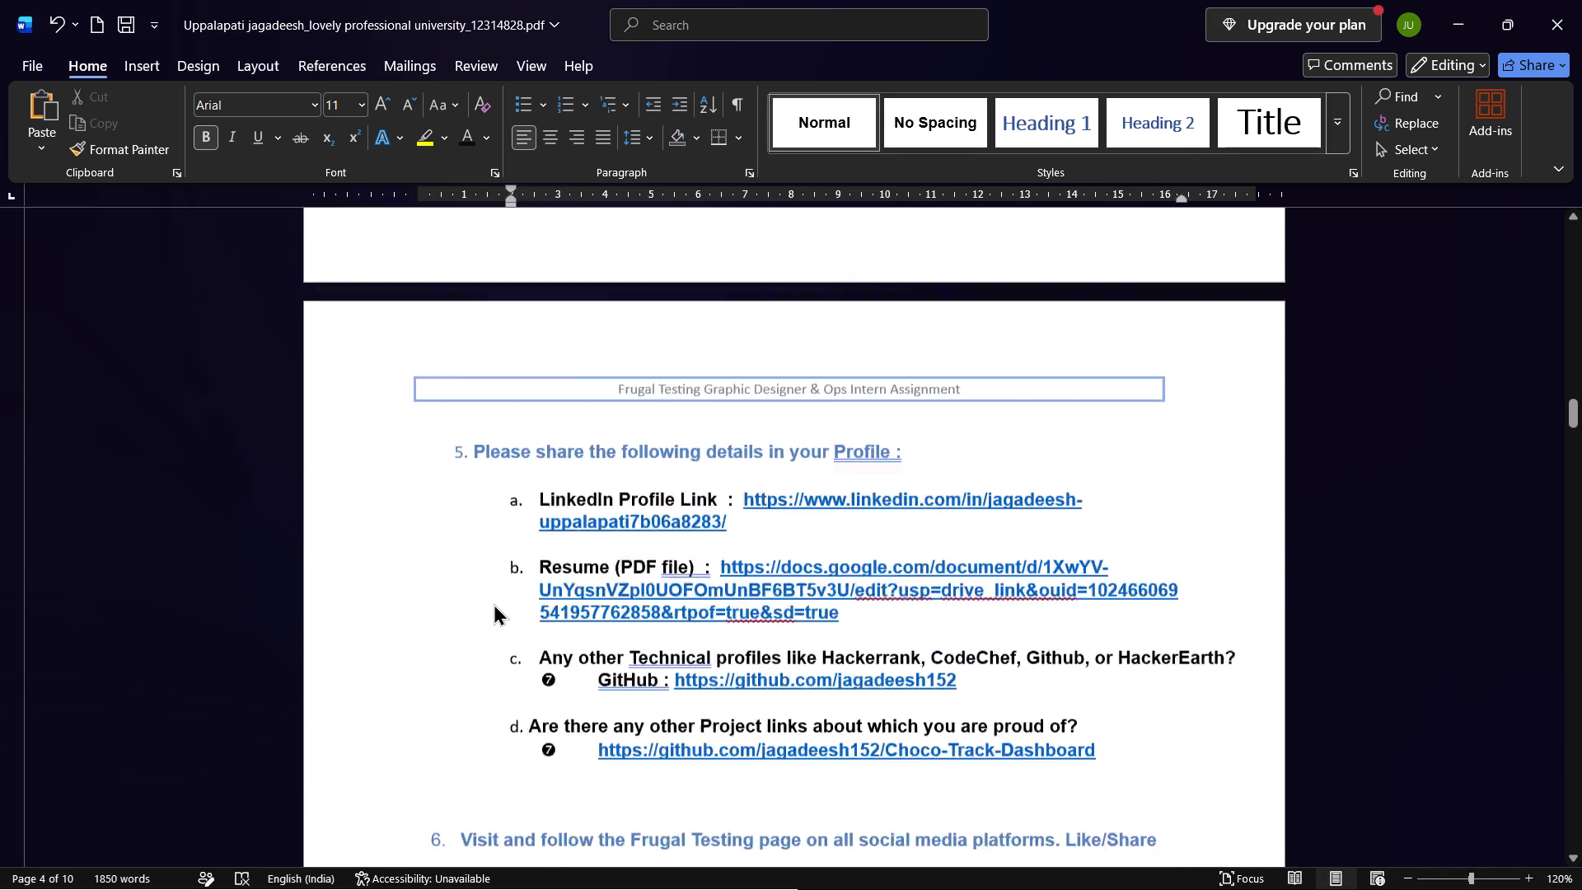
scroll(494, 603, "up", 5)
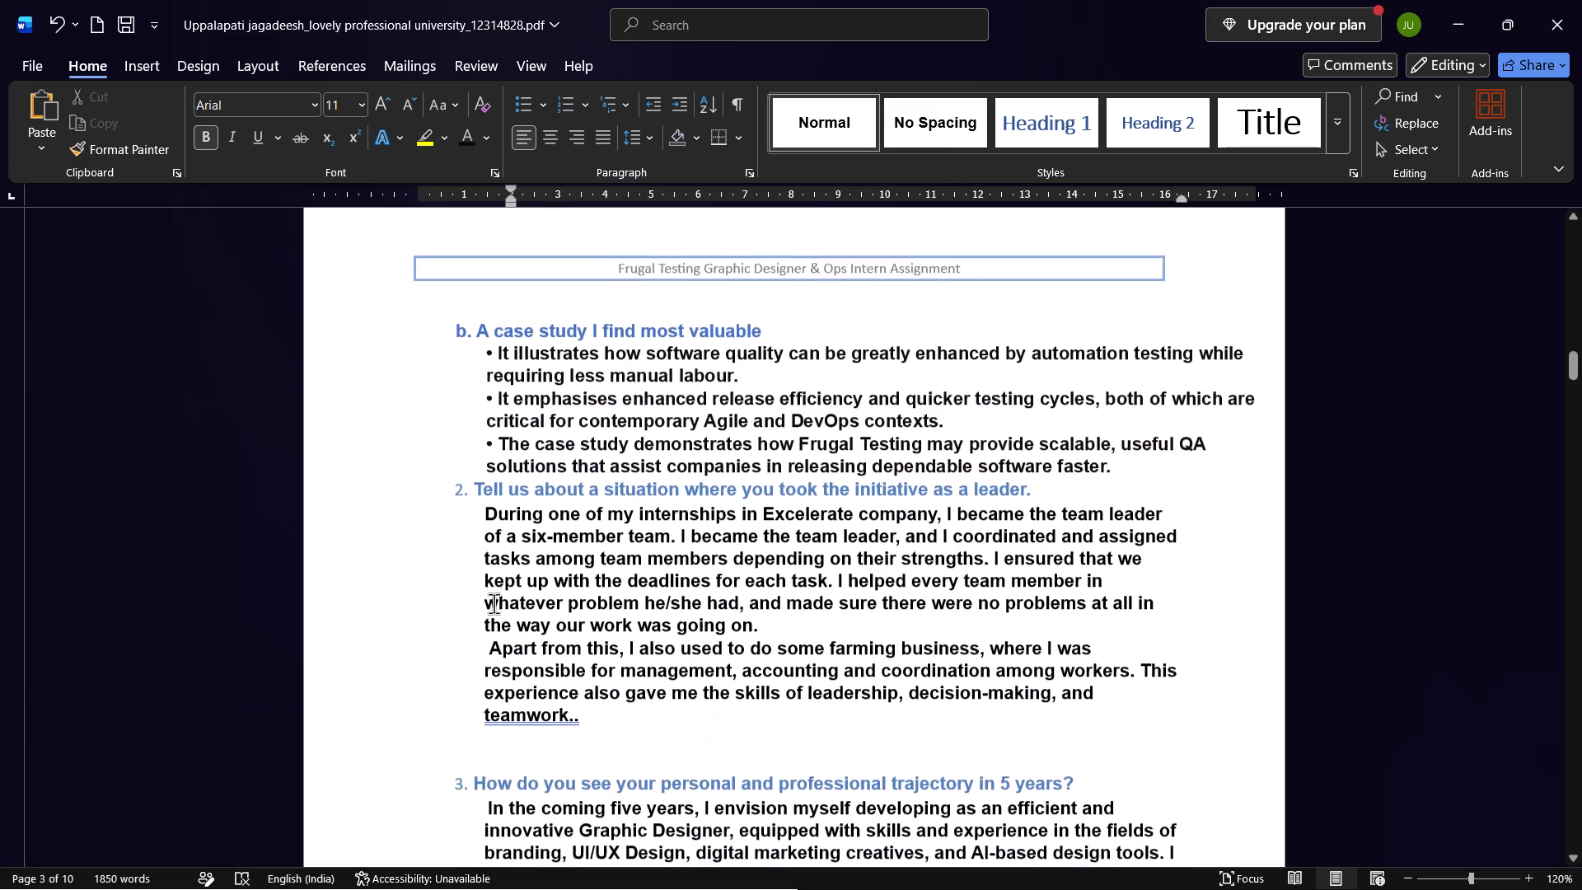
scroll(494, 603, "down", 2)
scroll(469, 684, "up", 1)
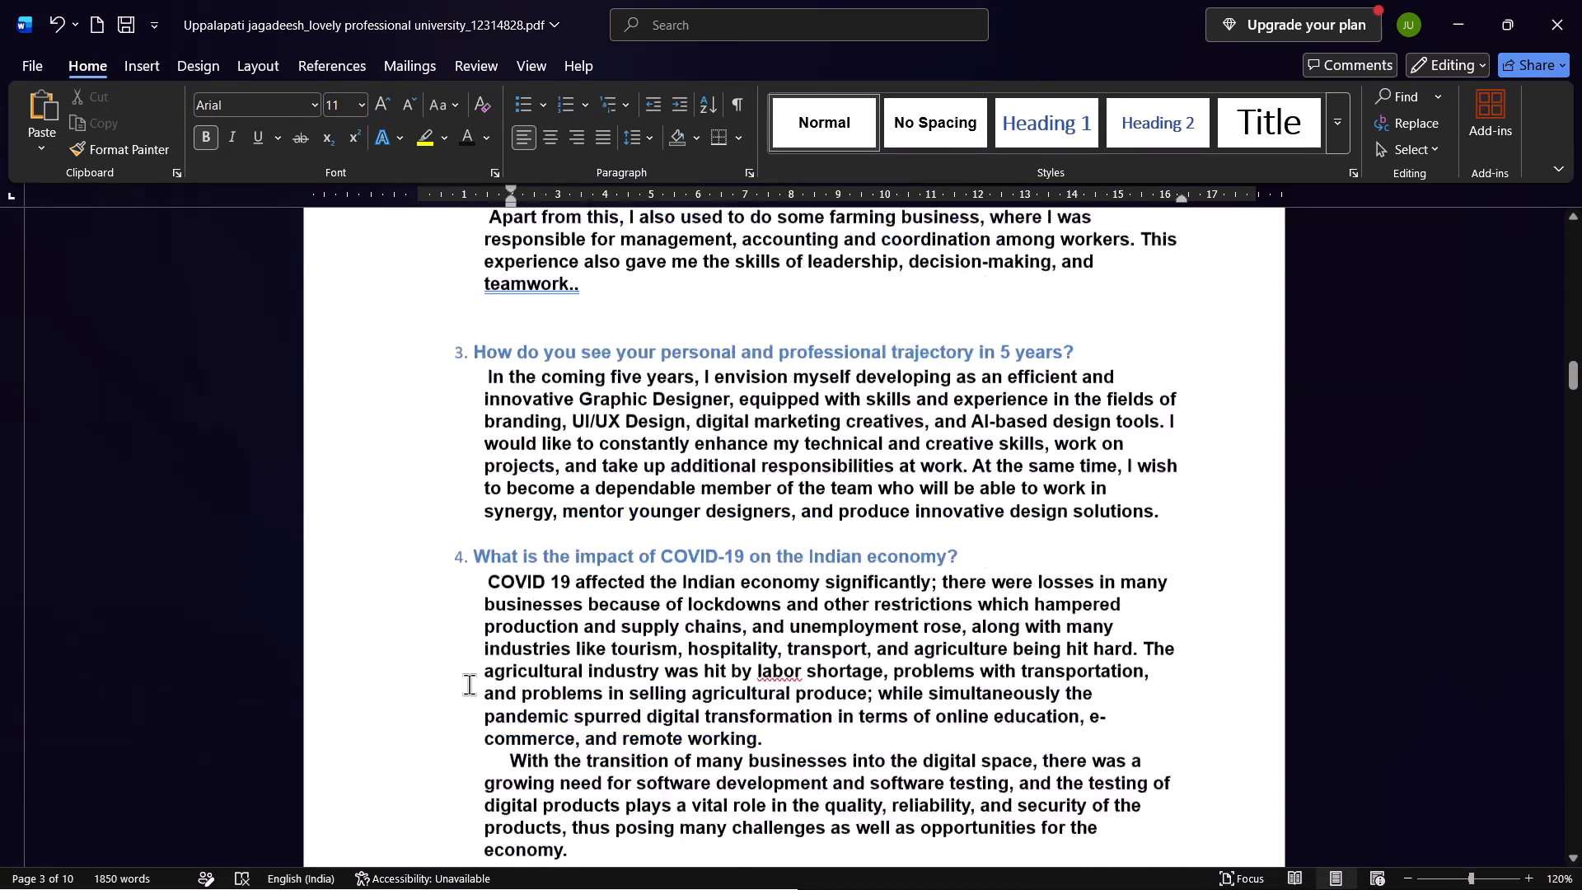
scroll(469, 684, "up", 6)
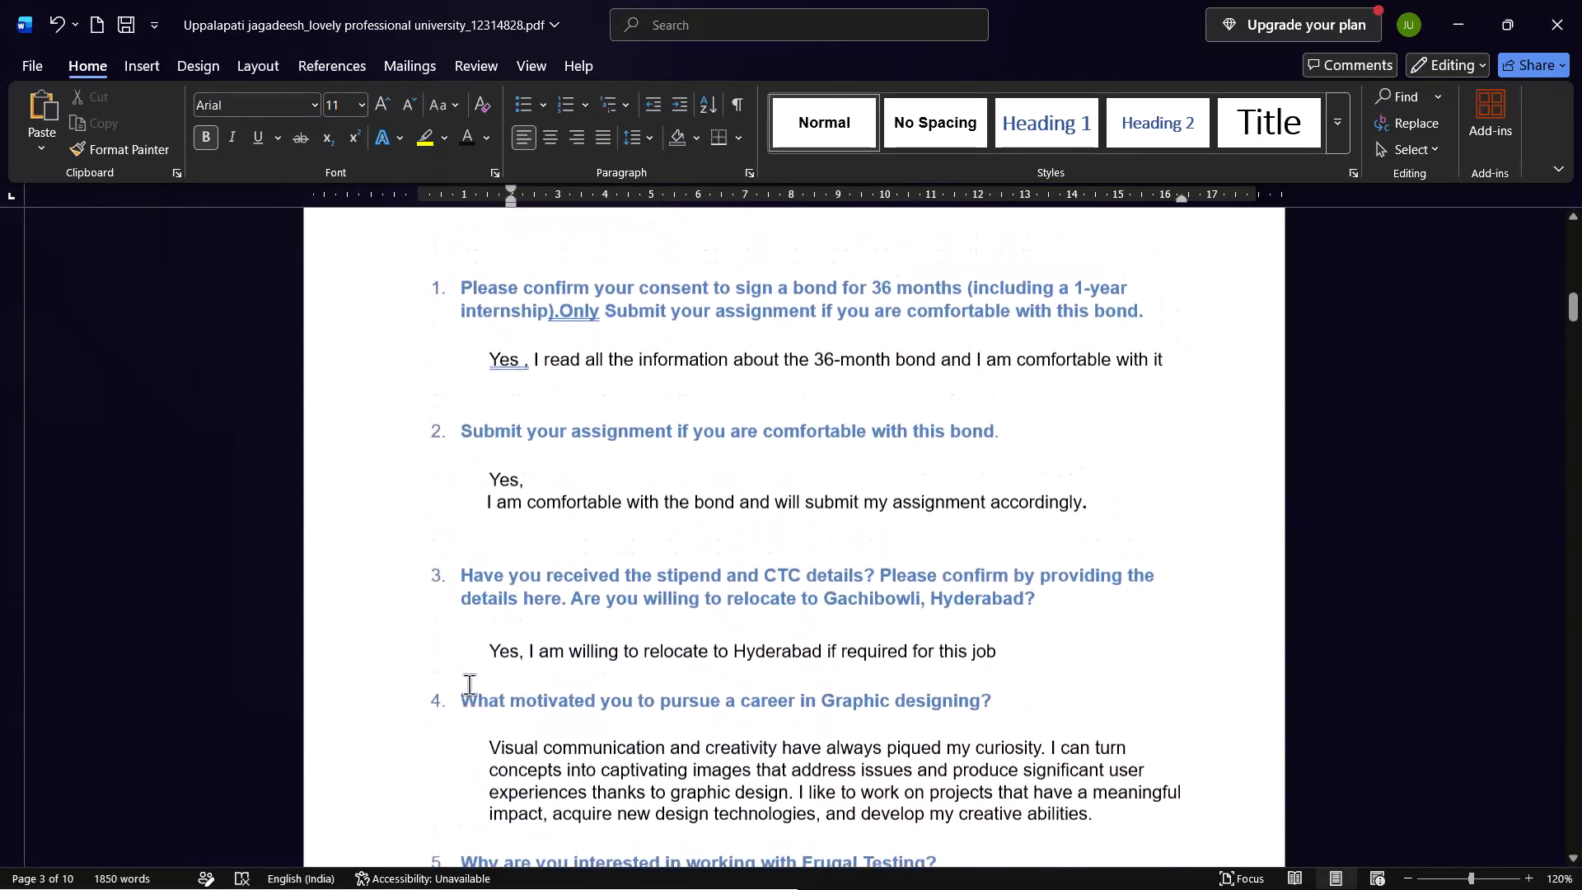
scroll(469, 684, "up", 3)
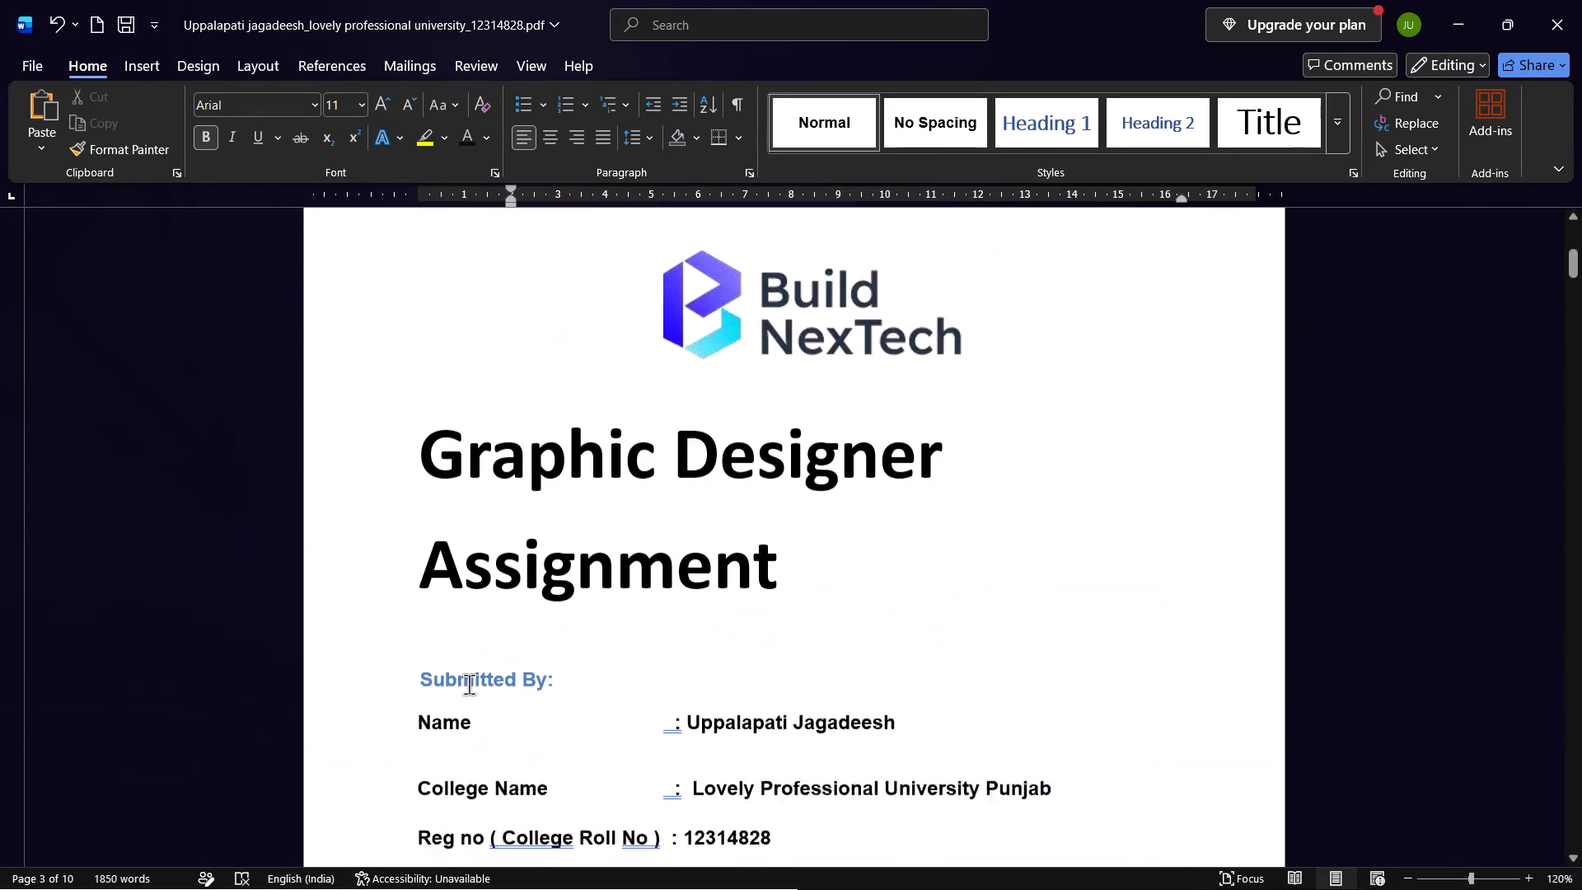
Check the layout of the whole document, two pages side by side at 70% zoom, from cover to last page and back.
scroll(469, 684, "down", 3, "ctrl")
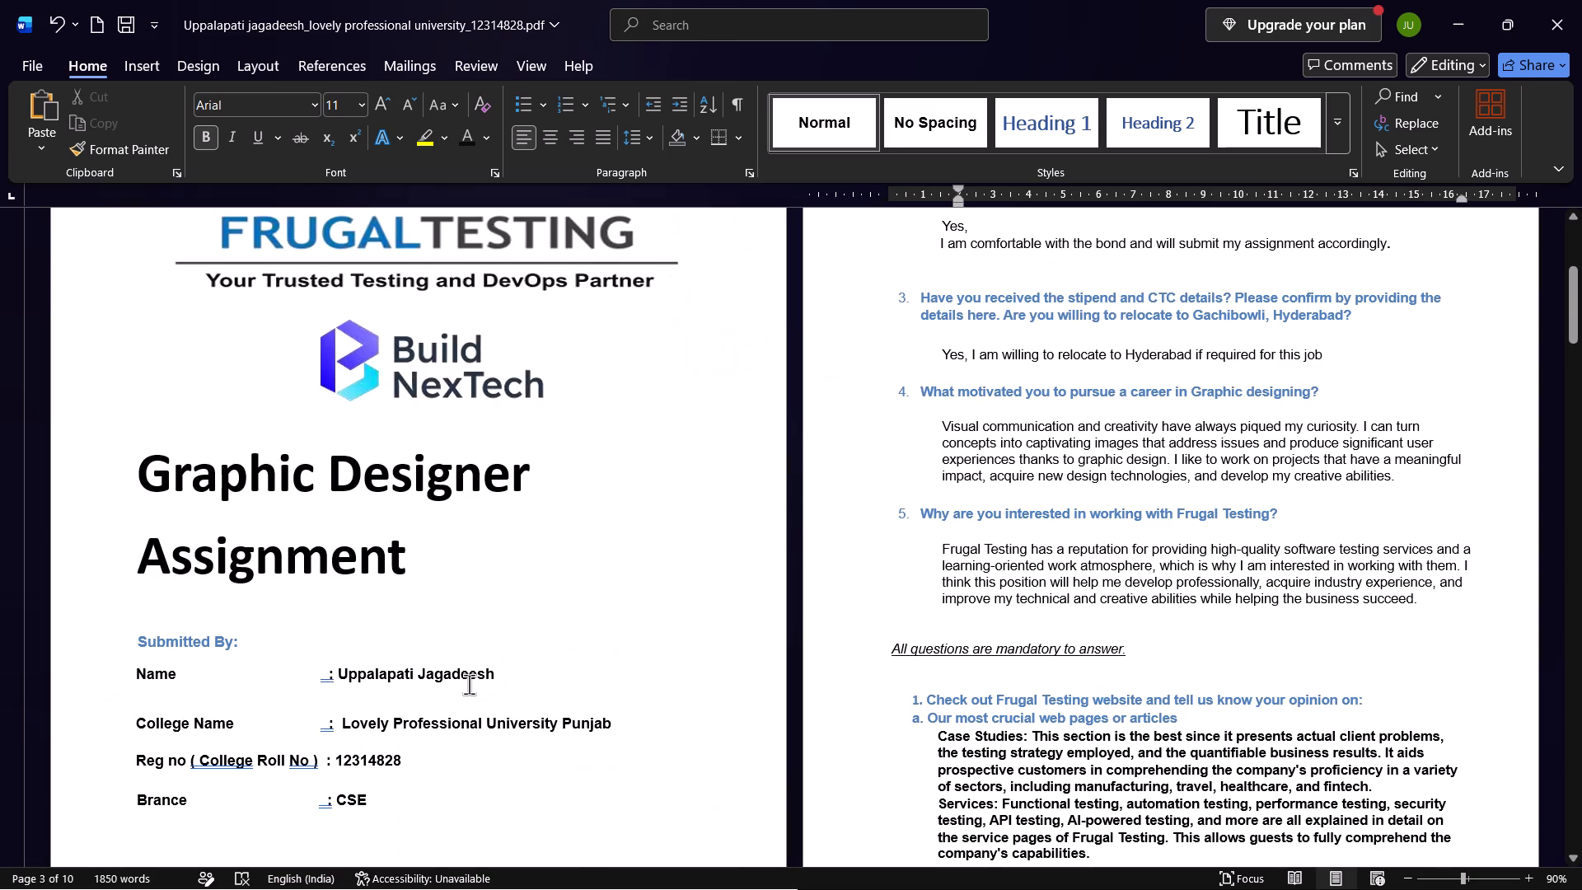
scroll(469, 684, "down", 2, "ctrl")
scroll(469, 684, "down", 1)
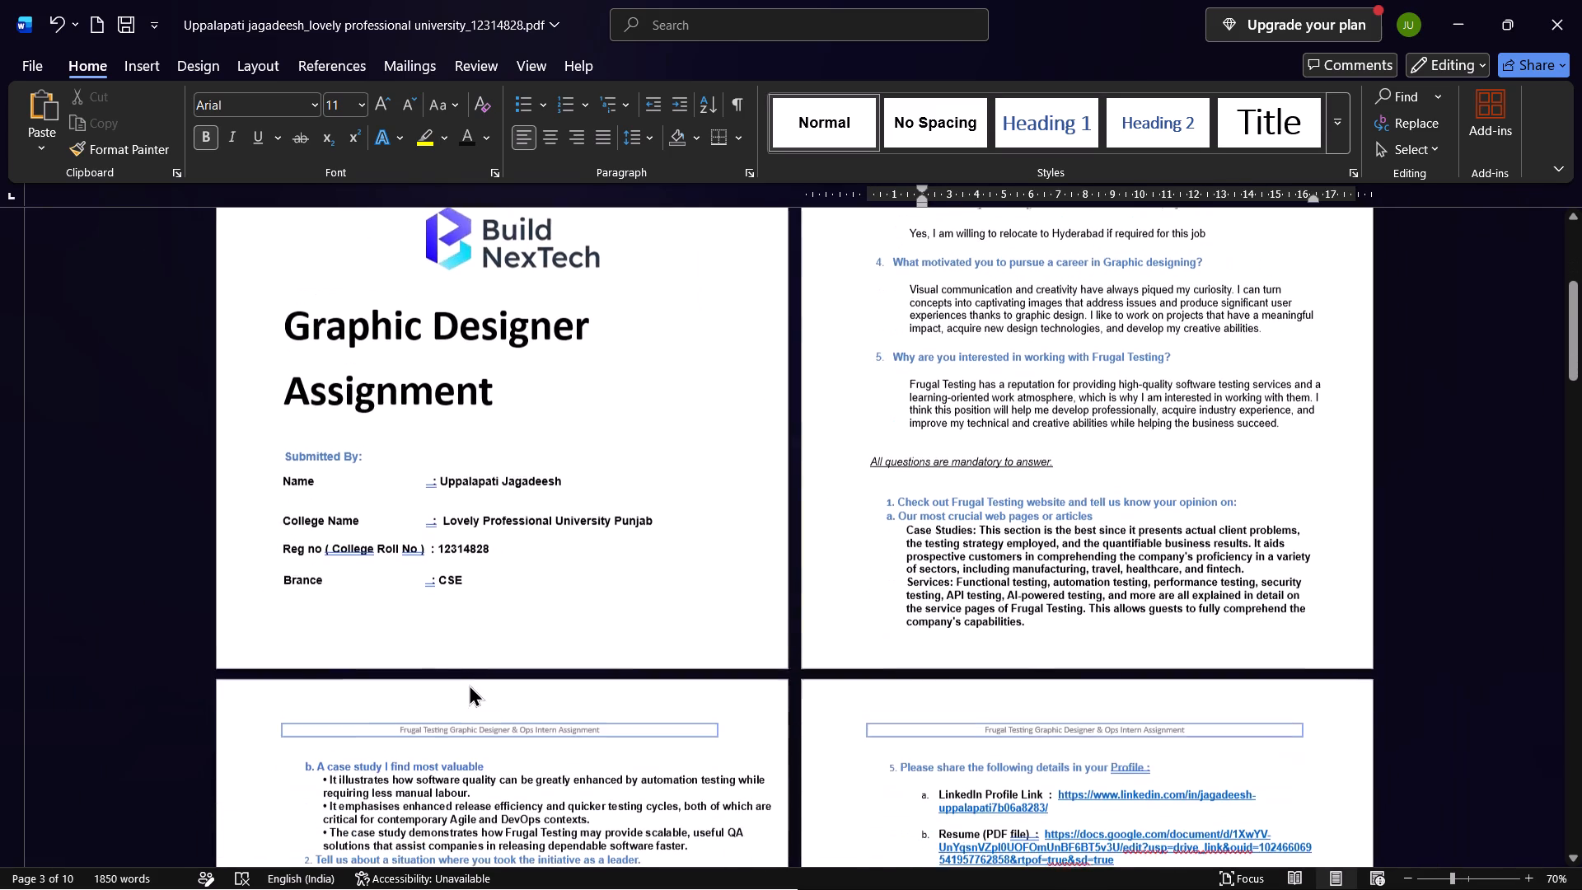
scroll(469, 684, "down", 3)
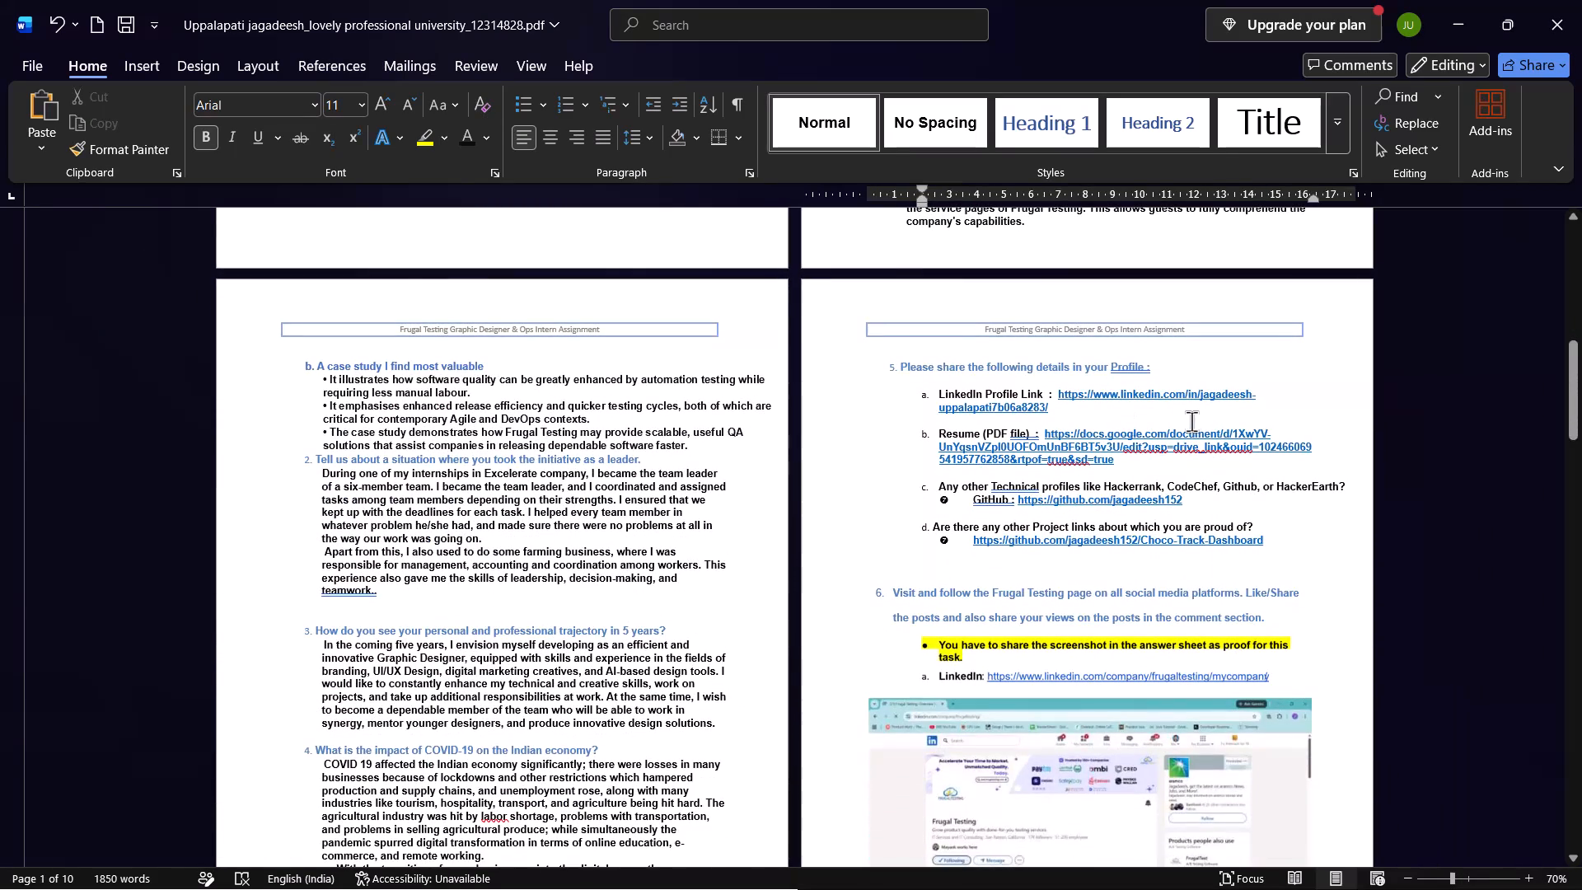
scroll(1184, 453, "down", 1)
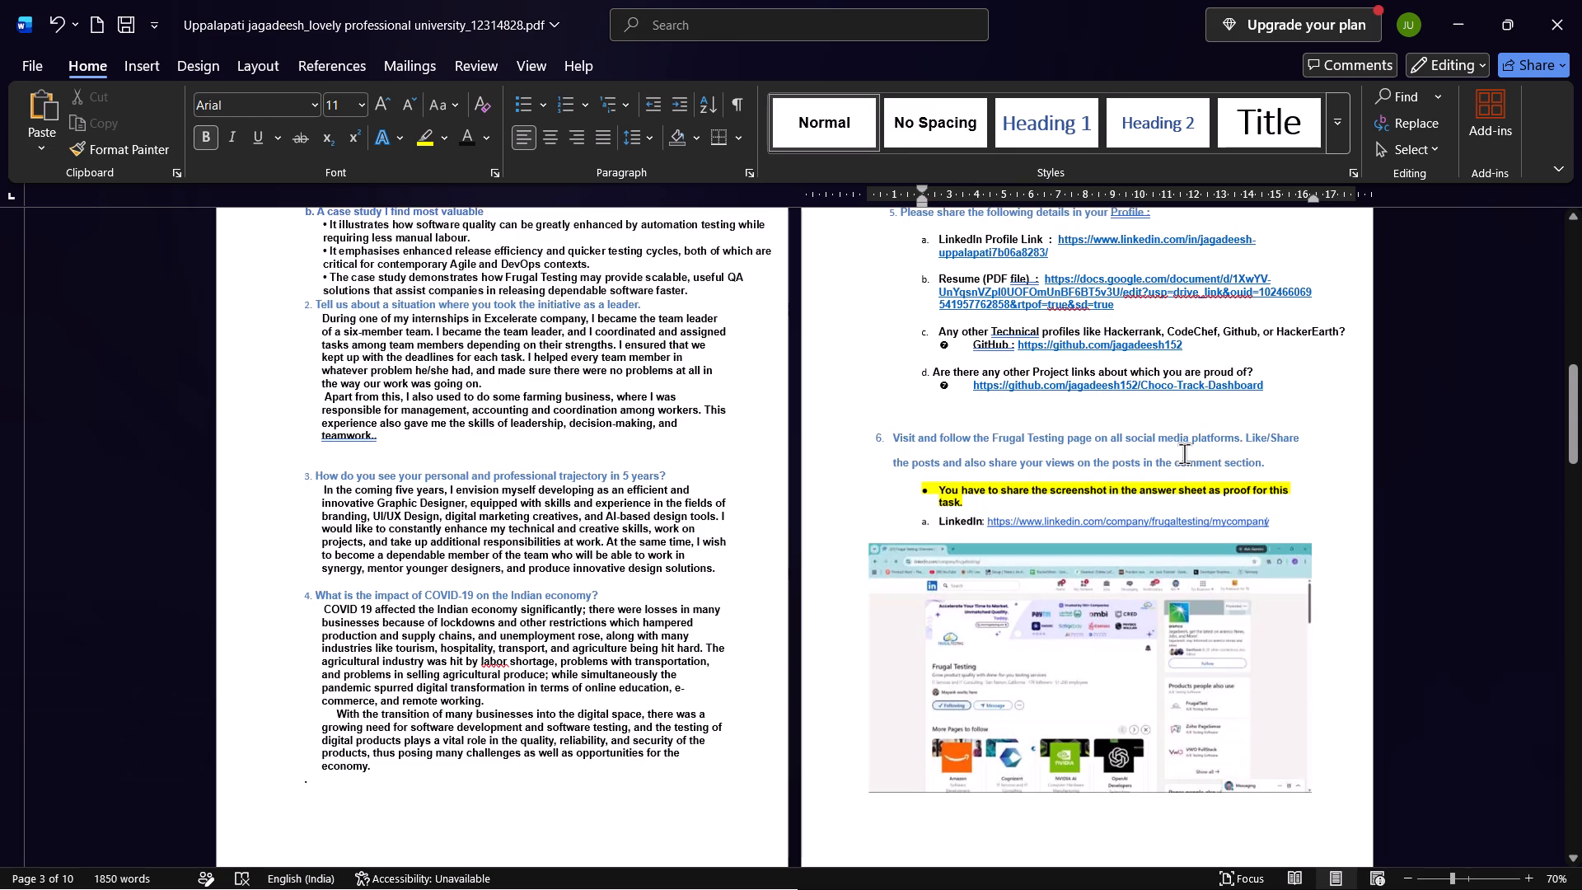
scroll(1184, 453, "down", 5)
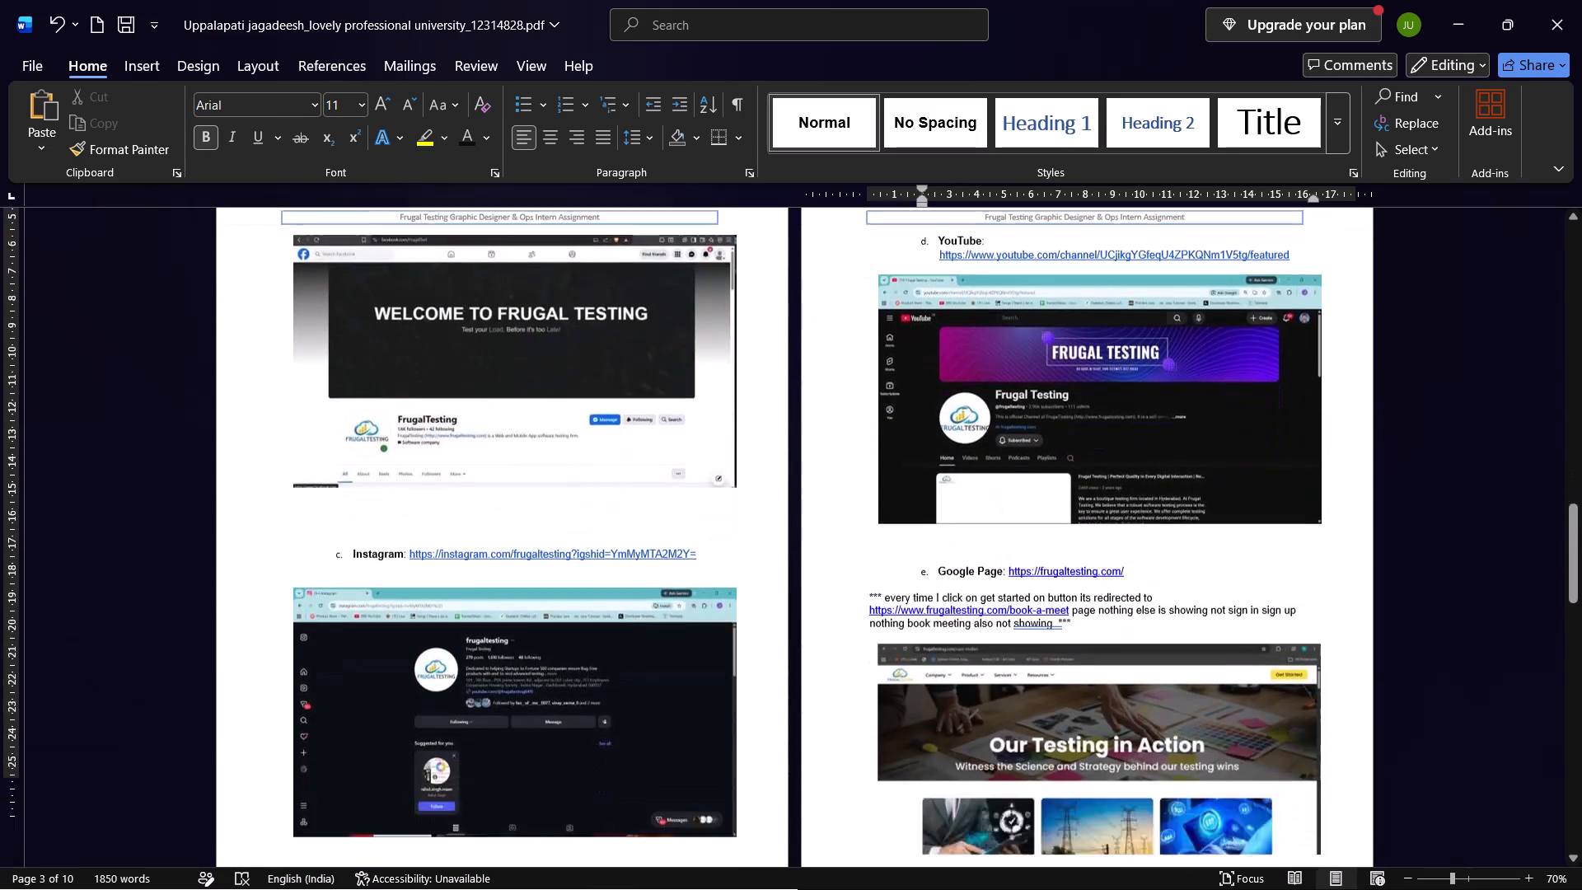
scroll(1184, 453, "down", 7)
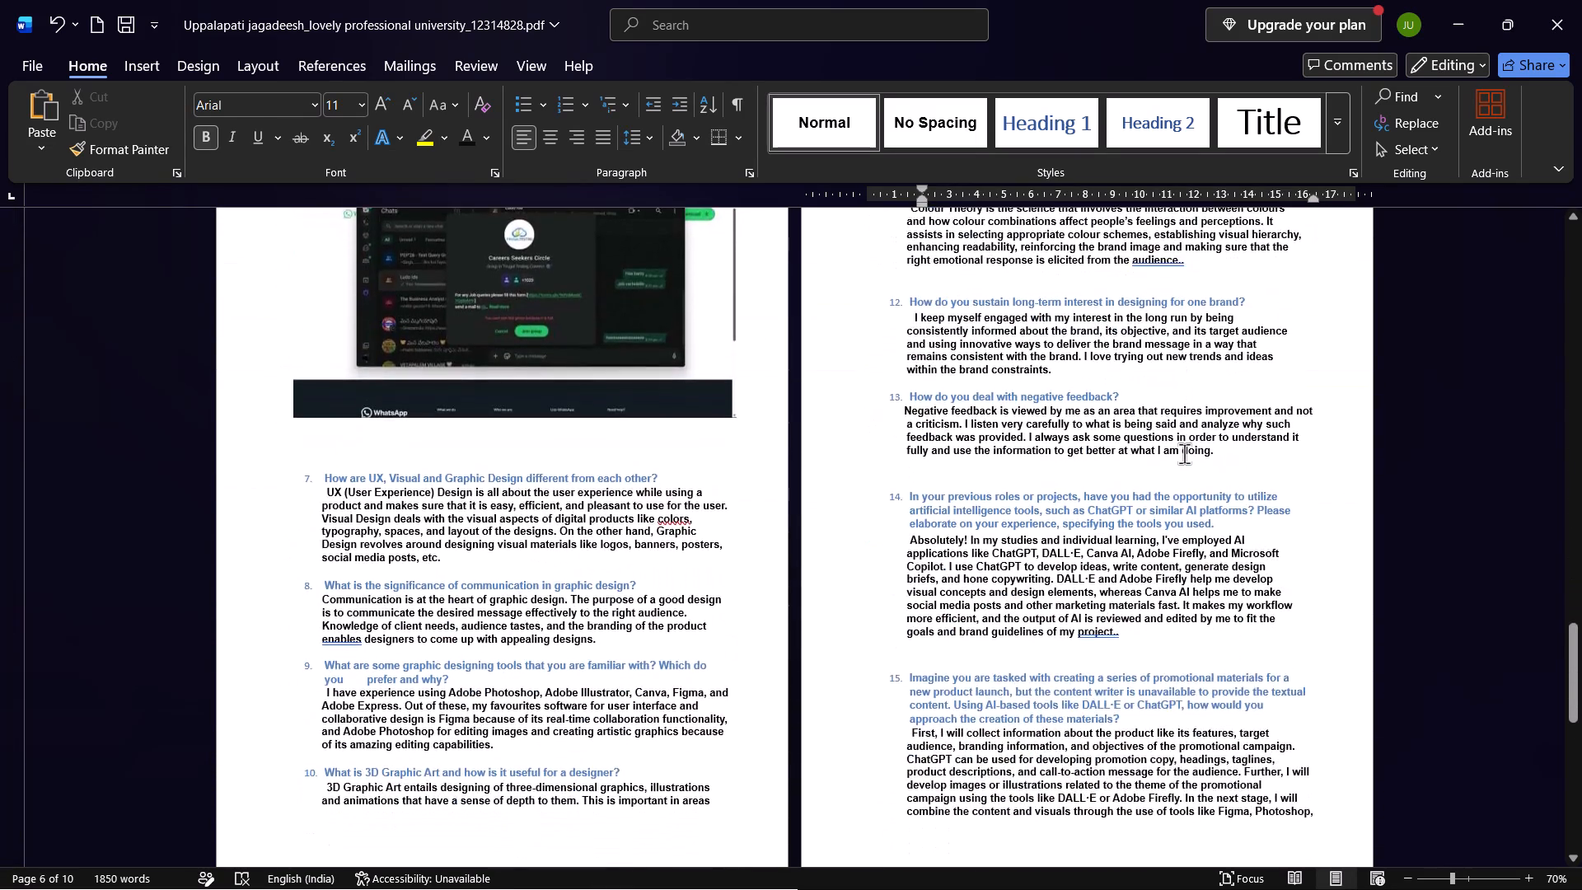
scroll(1184, 453, "down", 5)
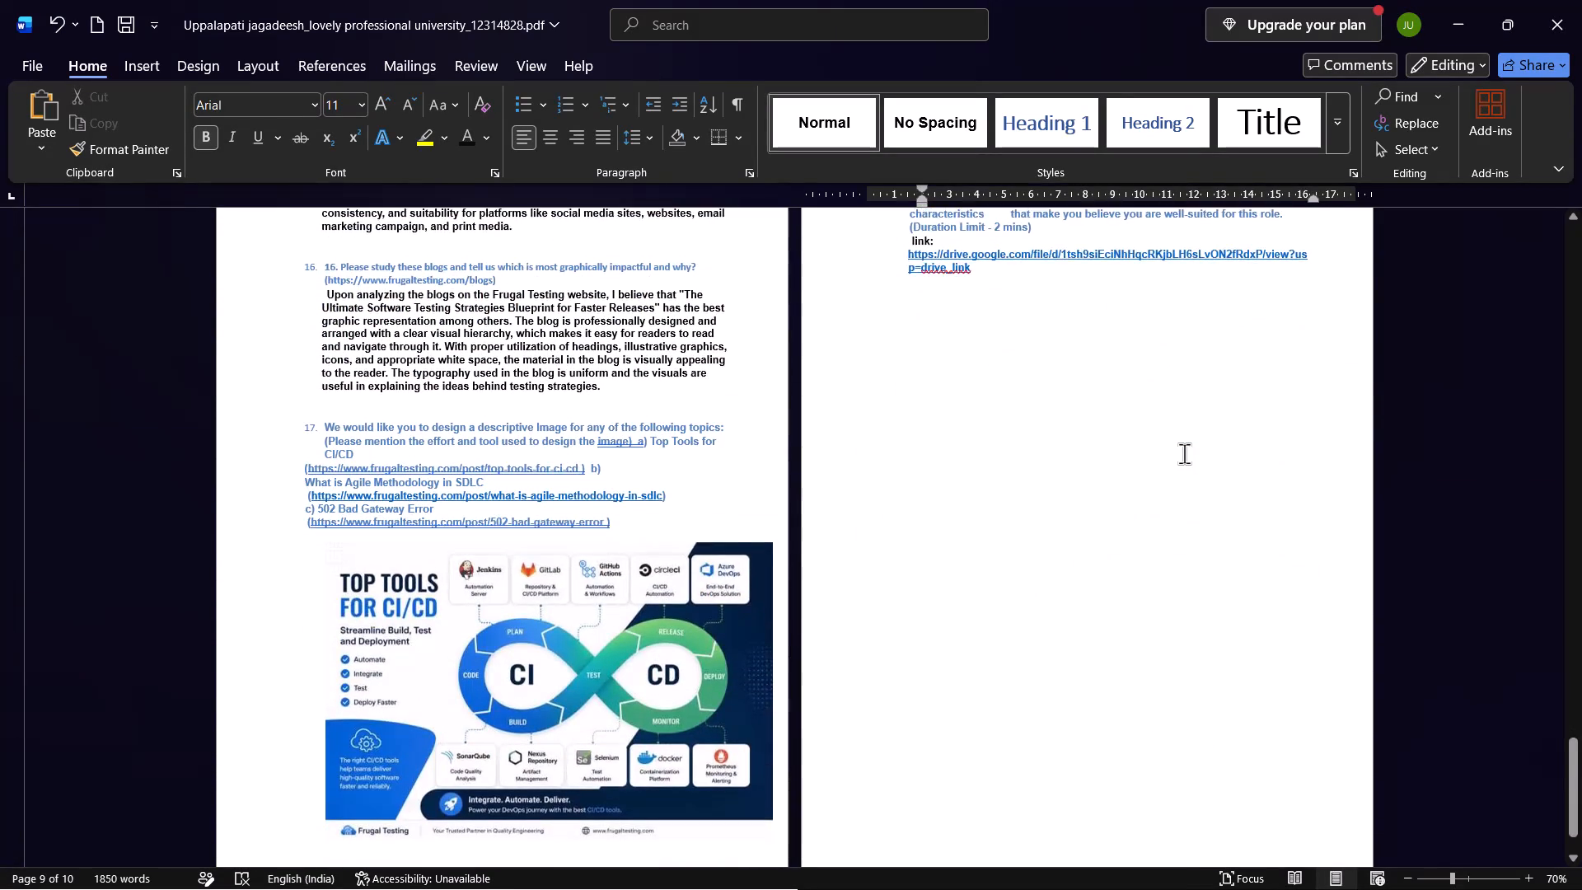
scroll(1184, 453, "down", 3)
scroll(1184, 453, "up", 13)
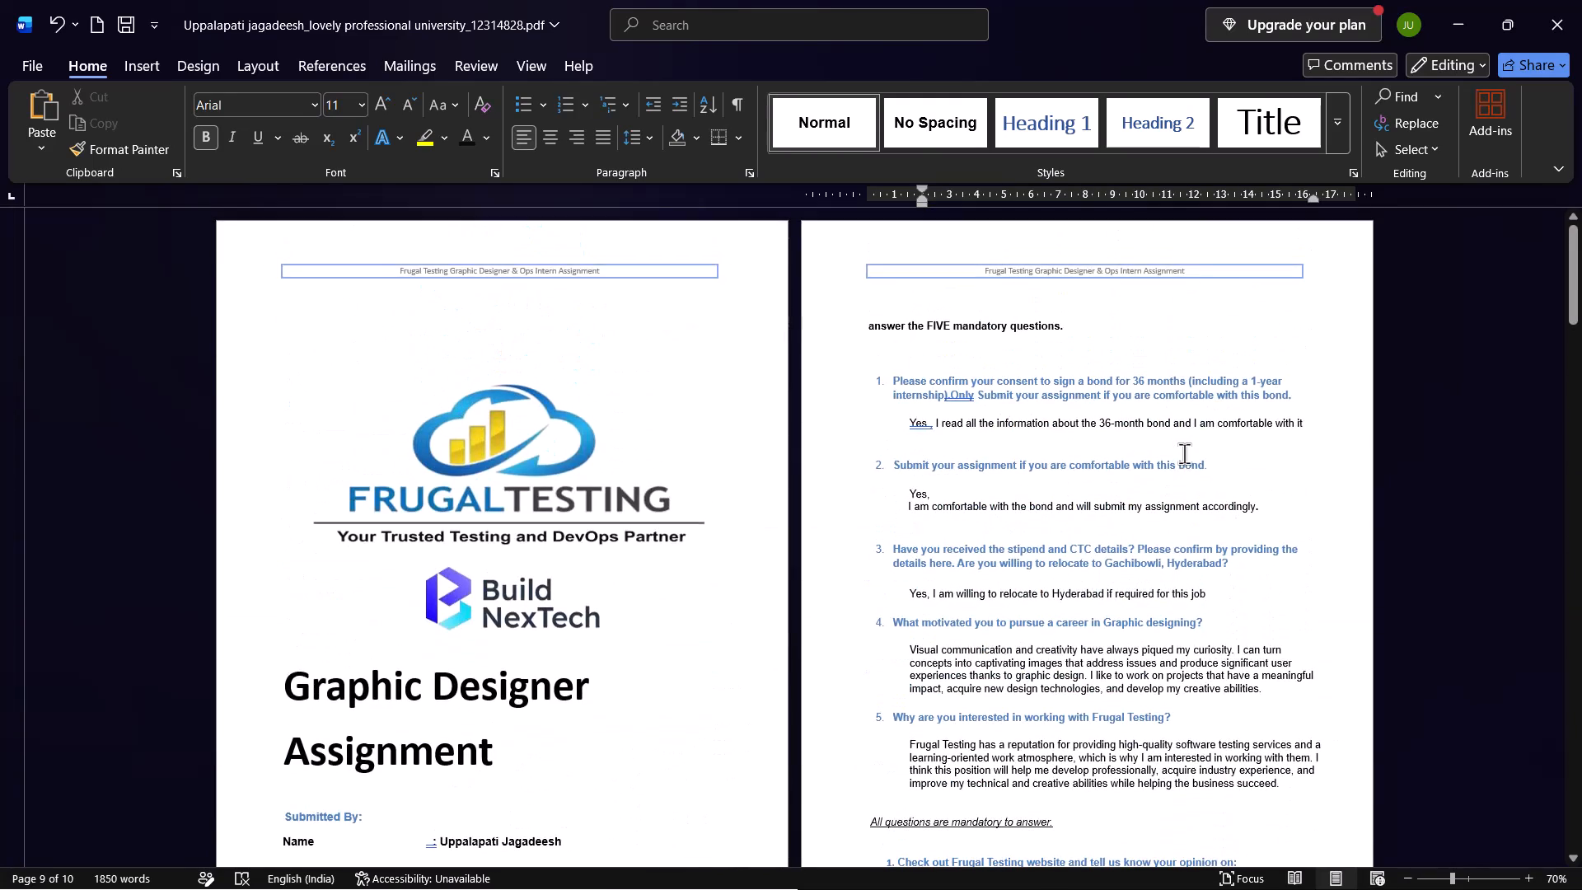
Start exporting the document to the Downloads folder with a changed file type, bringing up the available save formats.
left_click(38, 60)
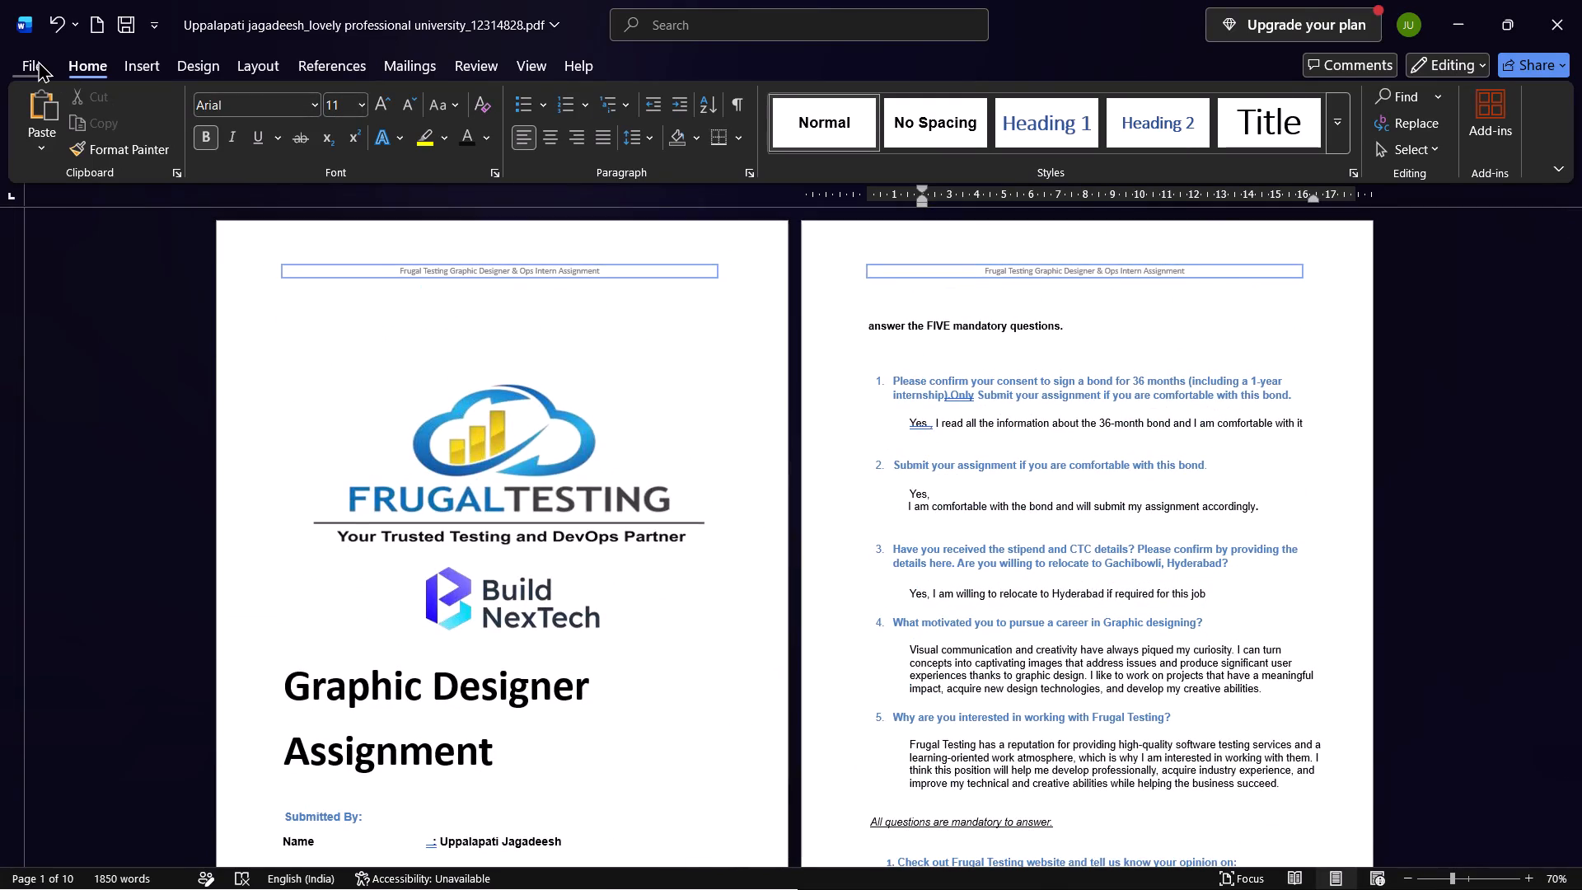
left_click(68, 469)
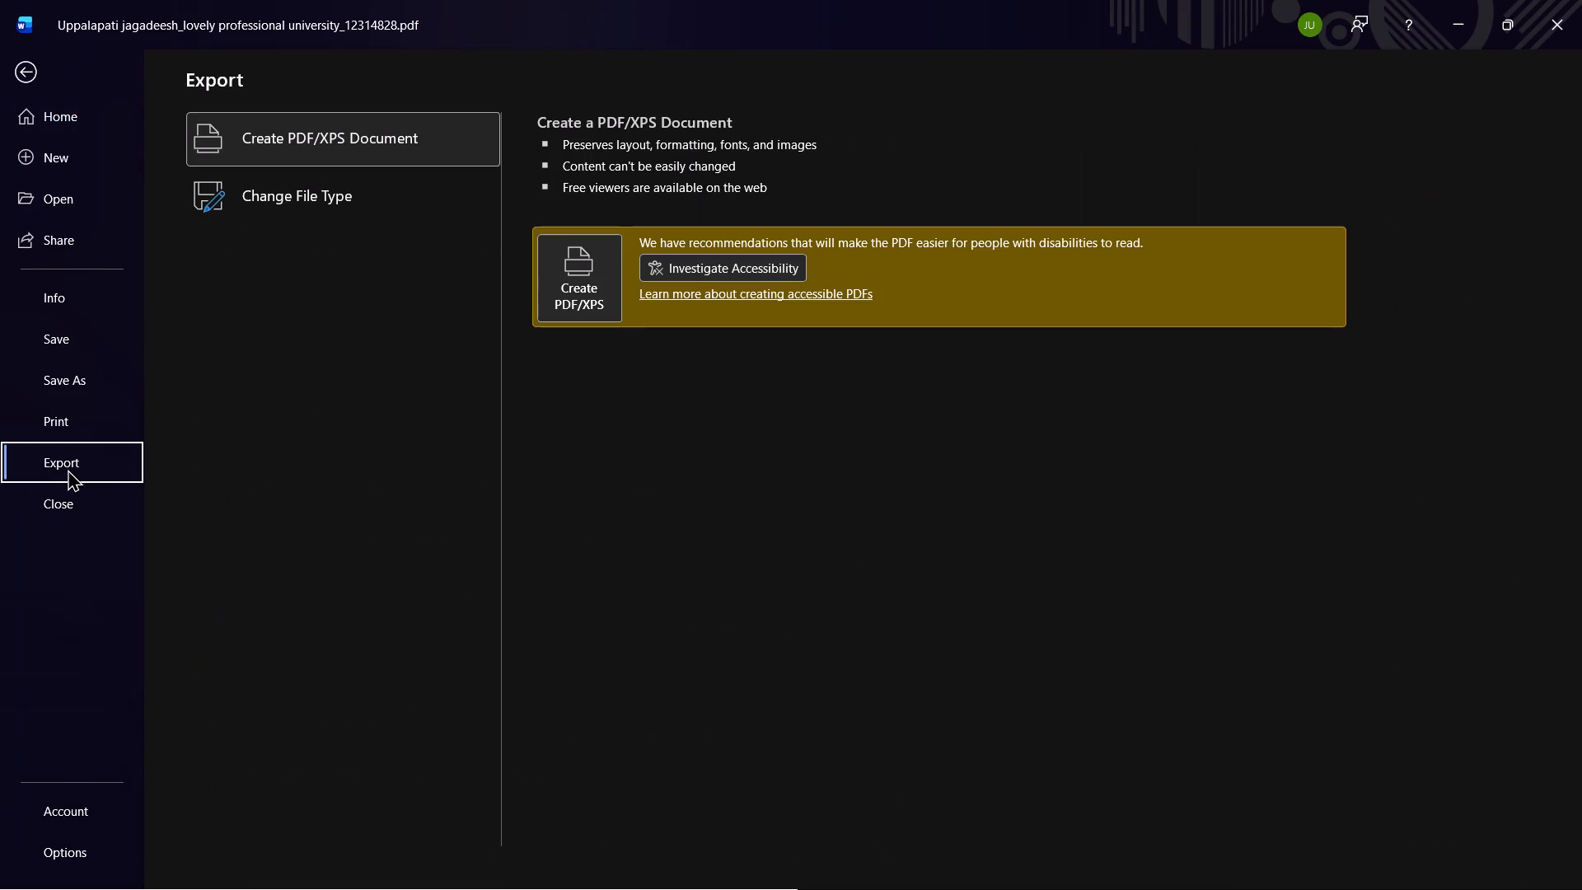
left_click(381, 204)
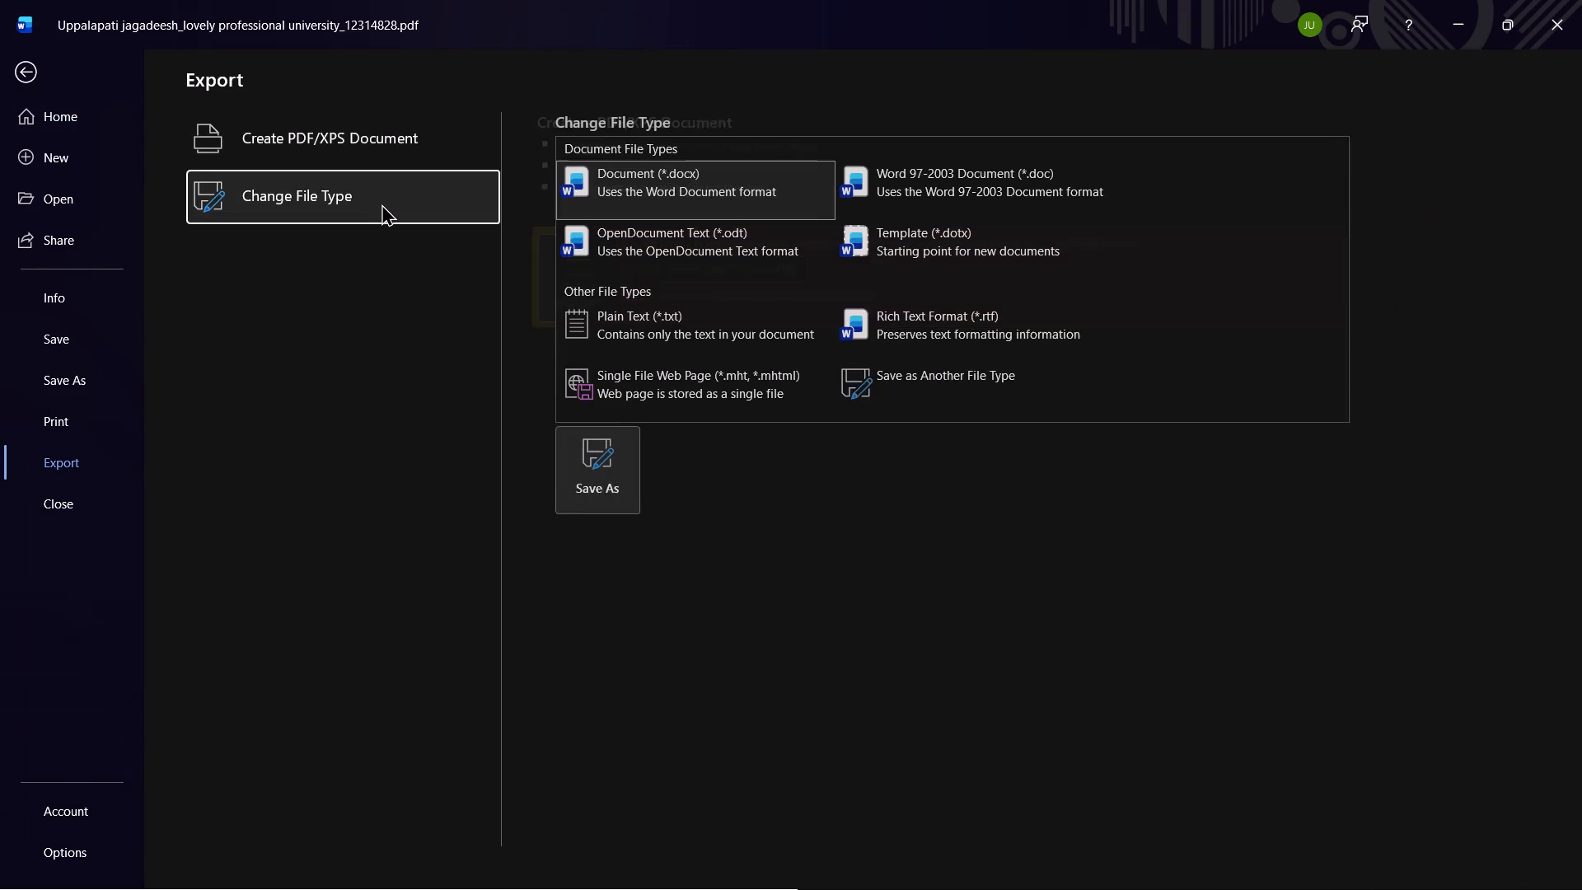
left_click(573, 481)
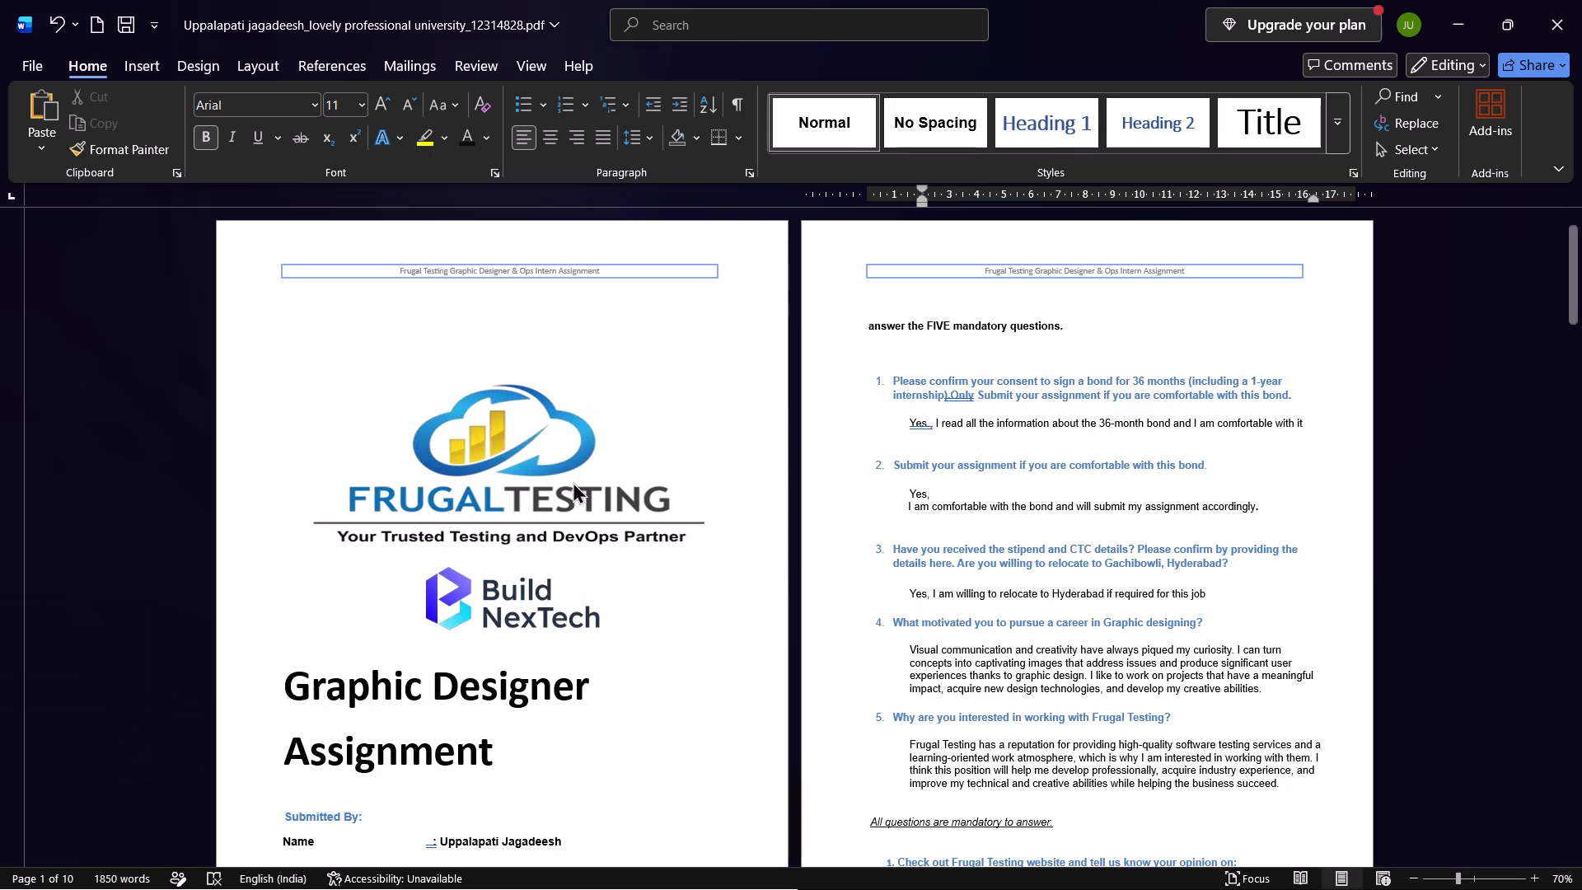
left_click(547, 368)
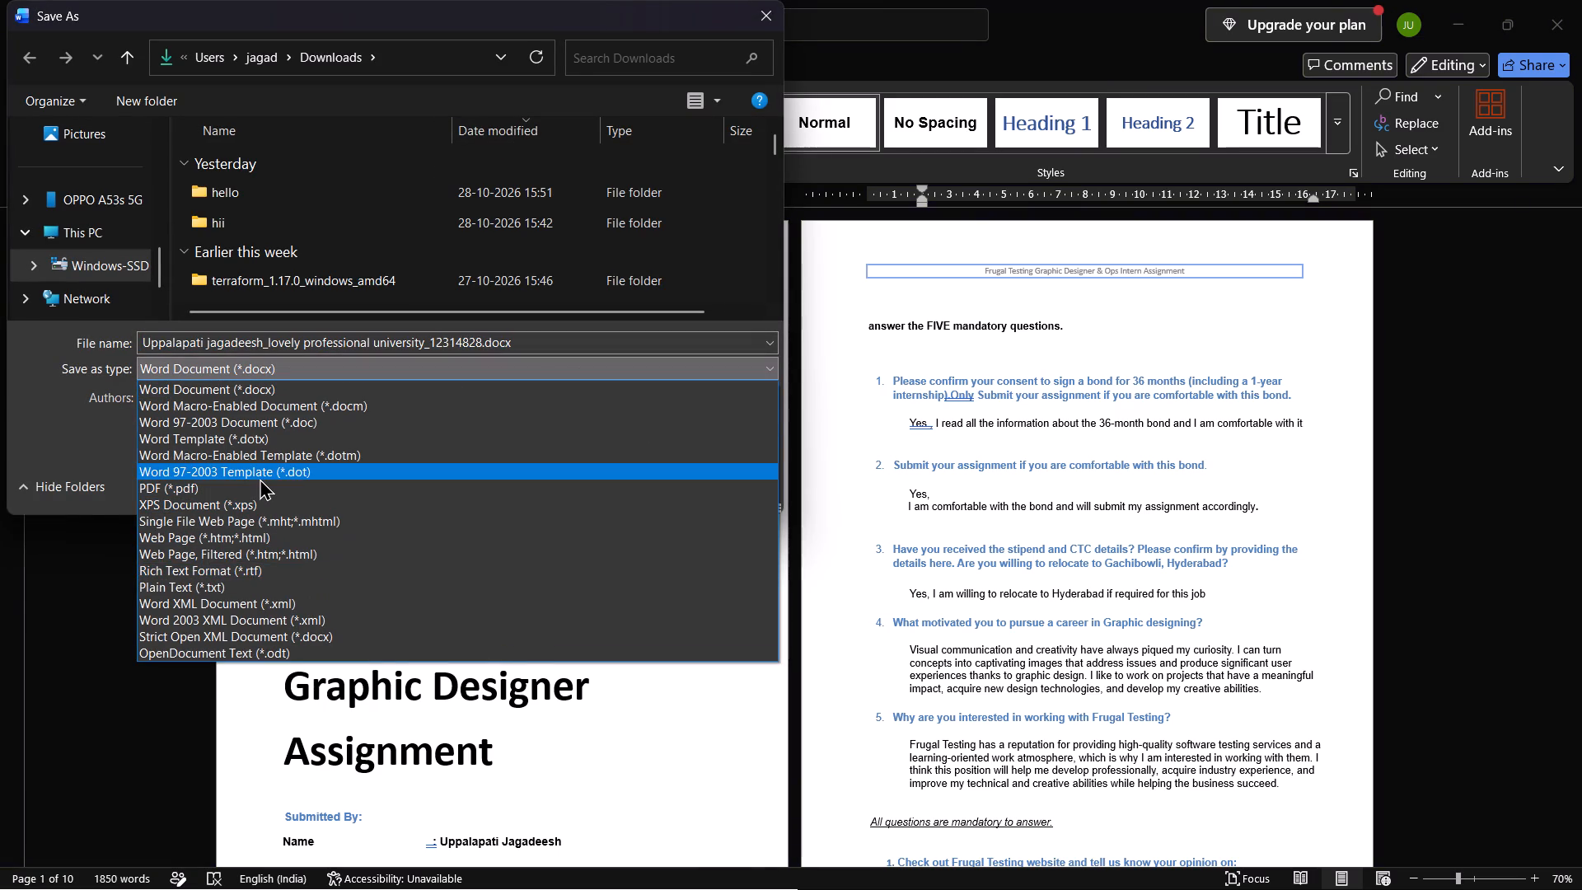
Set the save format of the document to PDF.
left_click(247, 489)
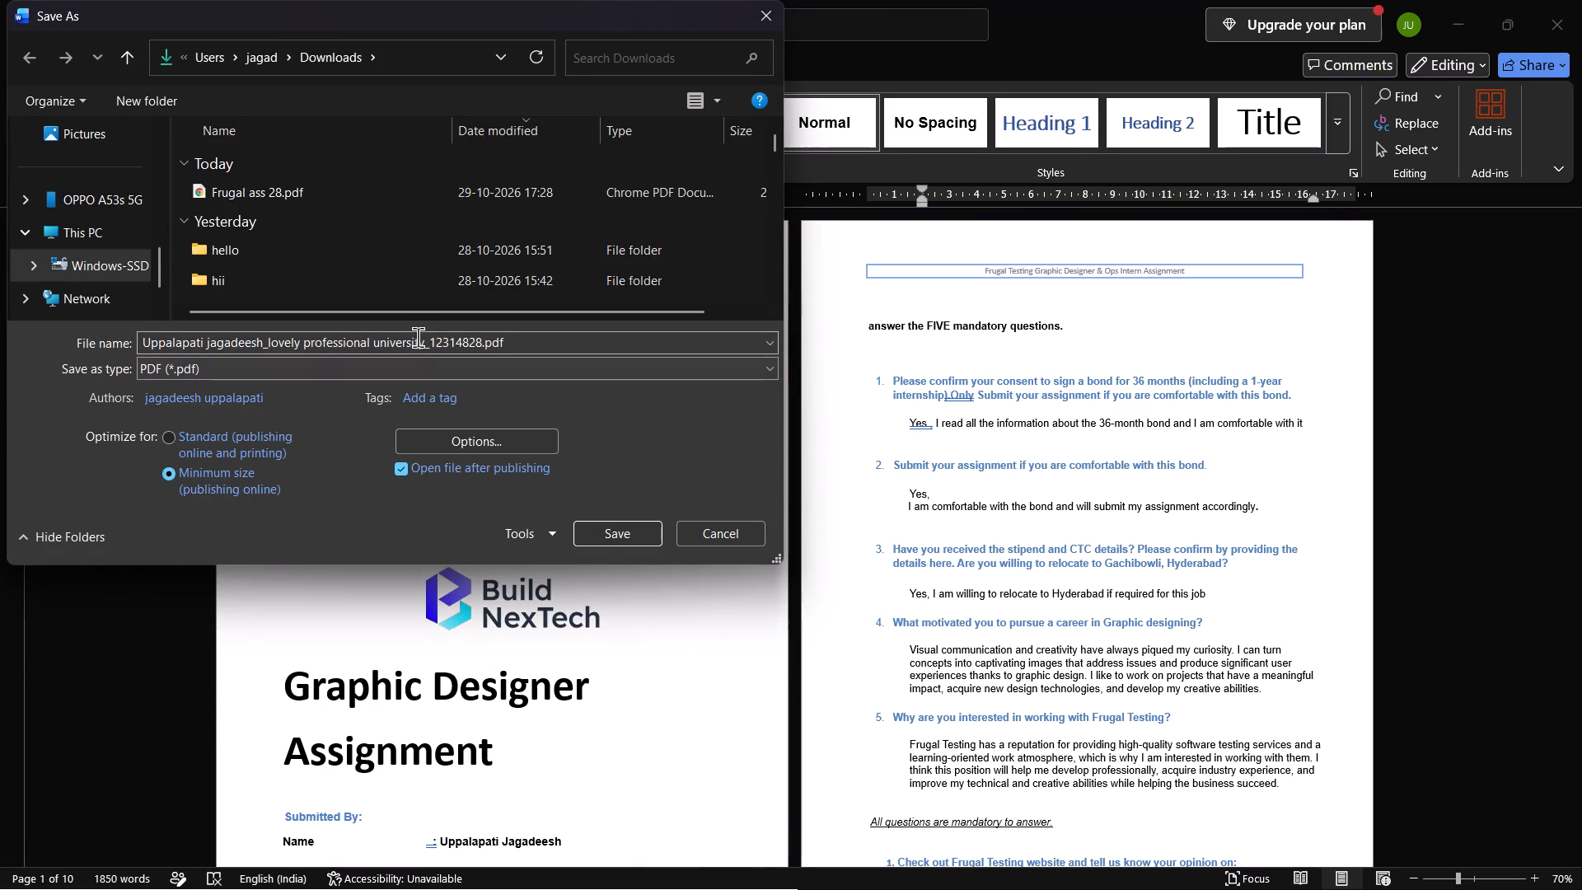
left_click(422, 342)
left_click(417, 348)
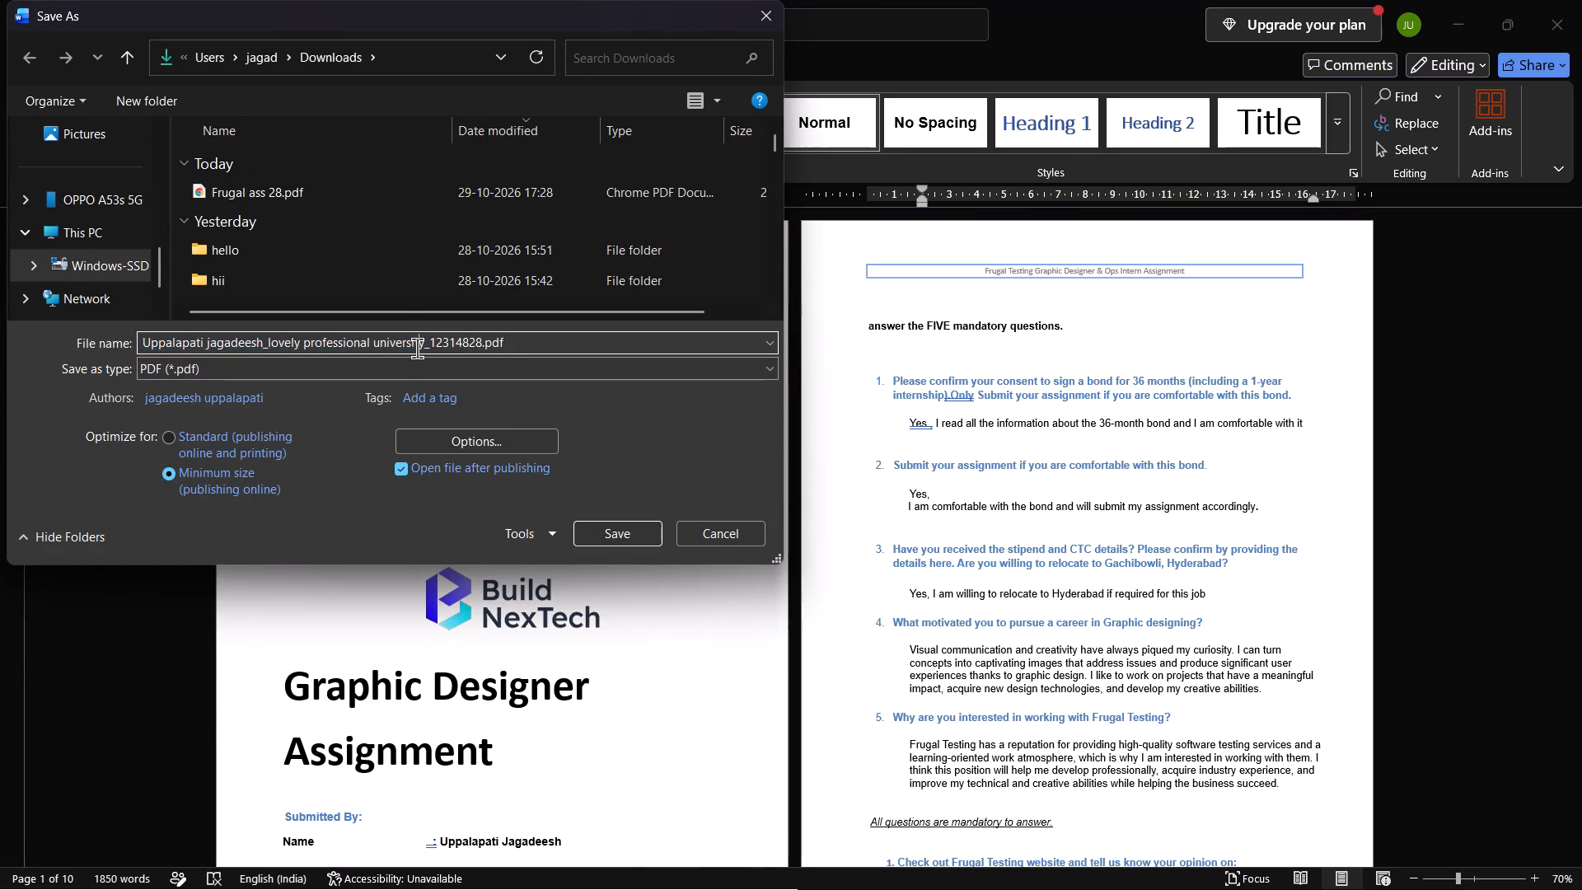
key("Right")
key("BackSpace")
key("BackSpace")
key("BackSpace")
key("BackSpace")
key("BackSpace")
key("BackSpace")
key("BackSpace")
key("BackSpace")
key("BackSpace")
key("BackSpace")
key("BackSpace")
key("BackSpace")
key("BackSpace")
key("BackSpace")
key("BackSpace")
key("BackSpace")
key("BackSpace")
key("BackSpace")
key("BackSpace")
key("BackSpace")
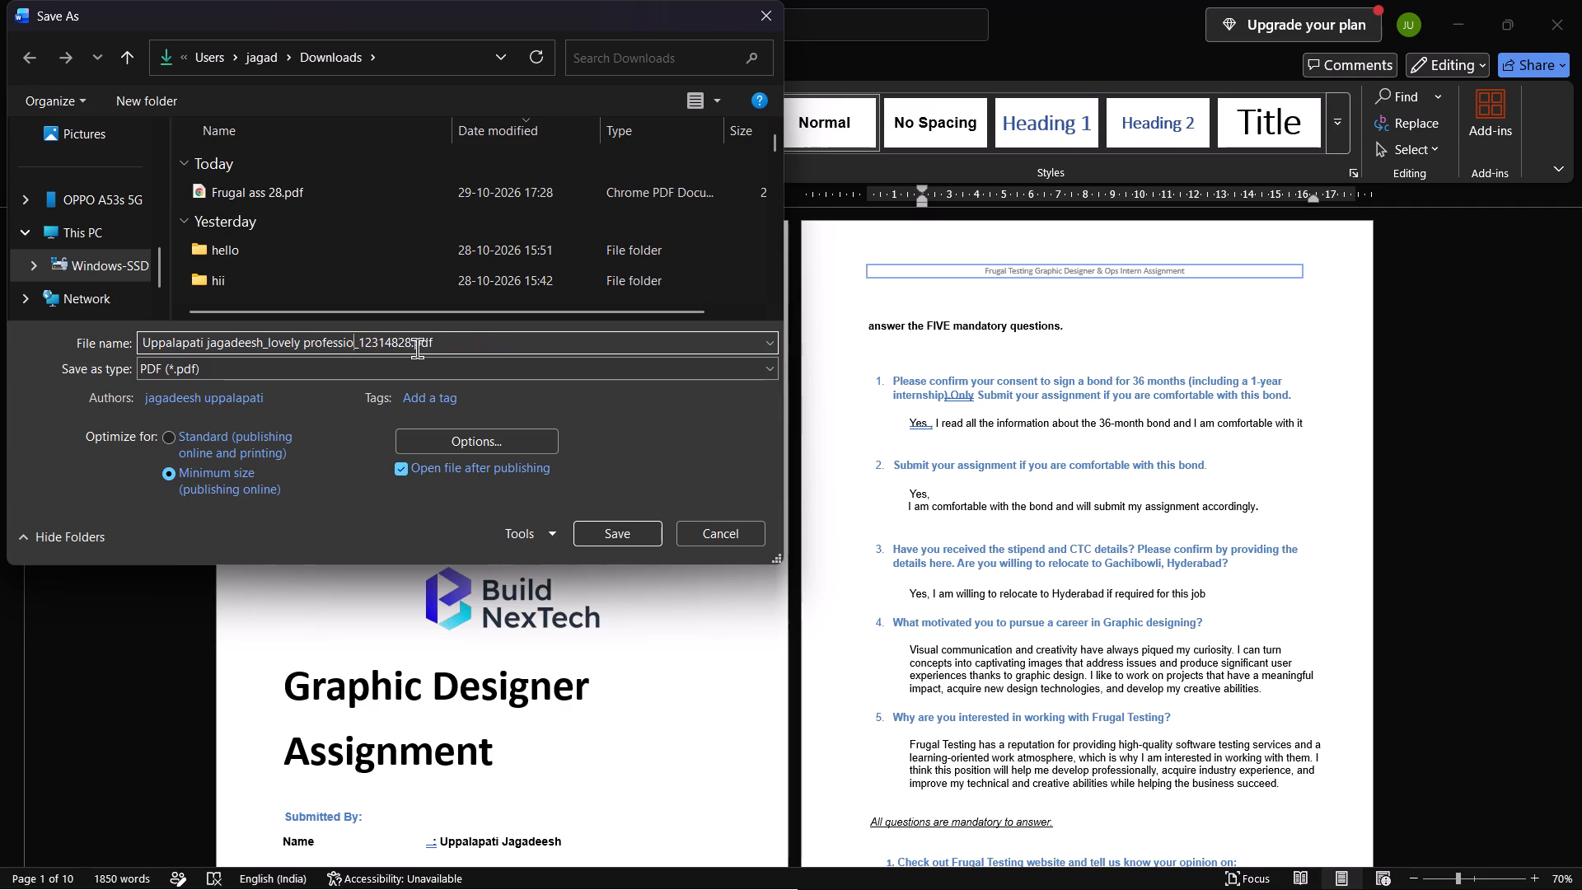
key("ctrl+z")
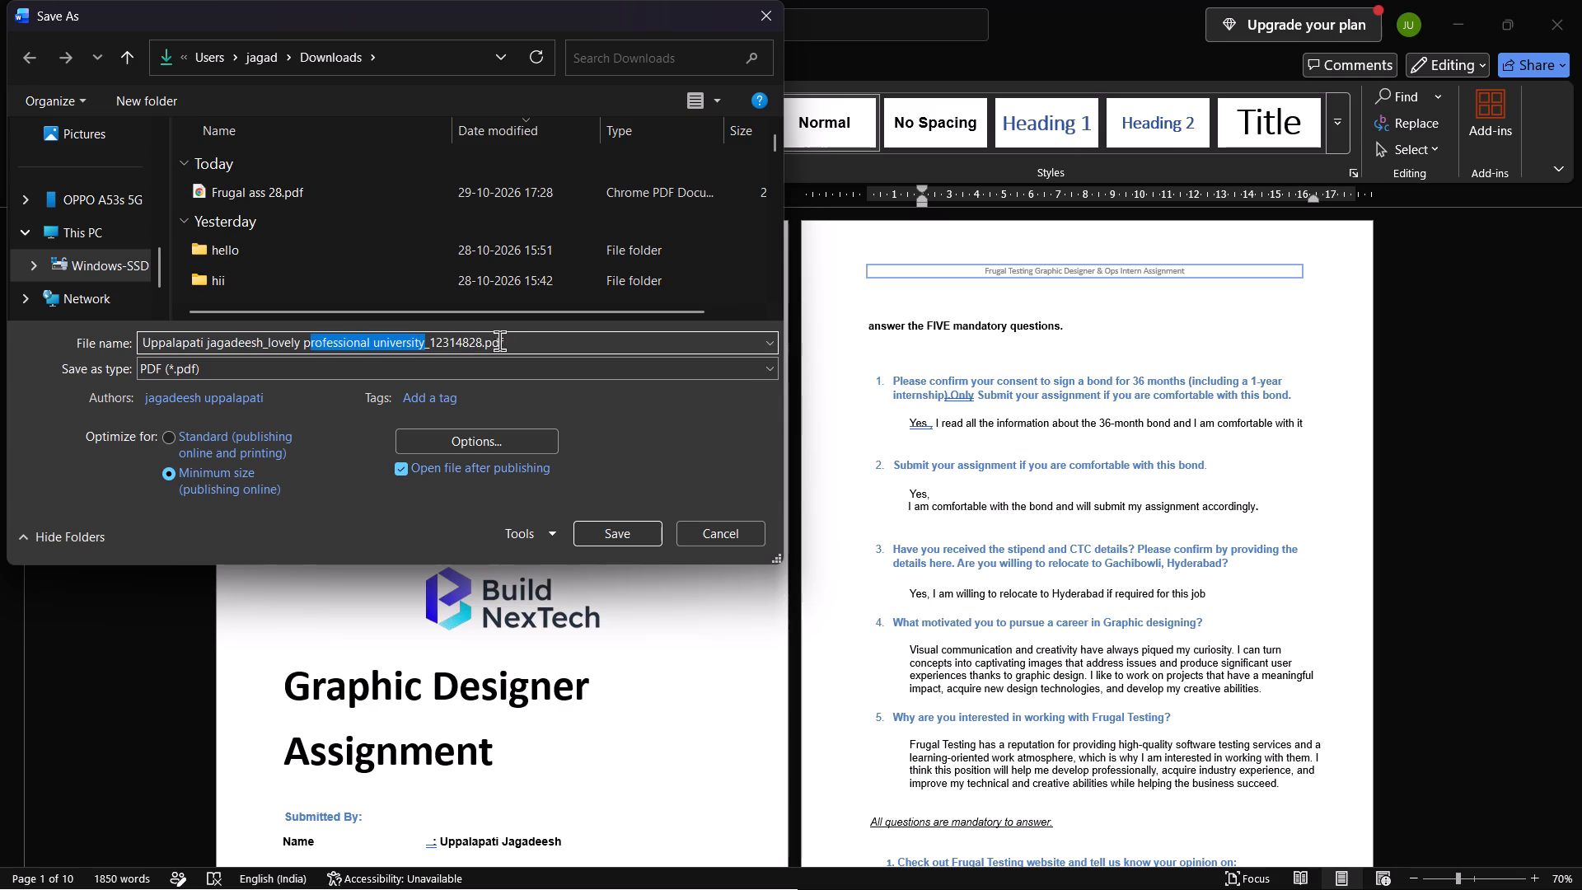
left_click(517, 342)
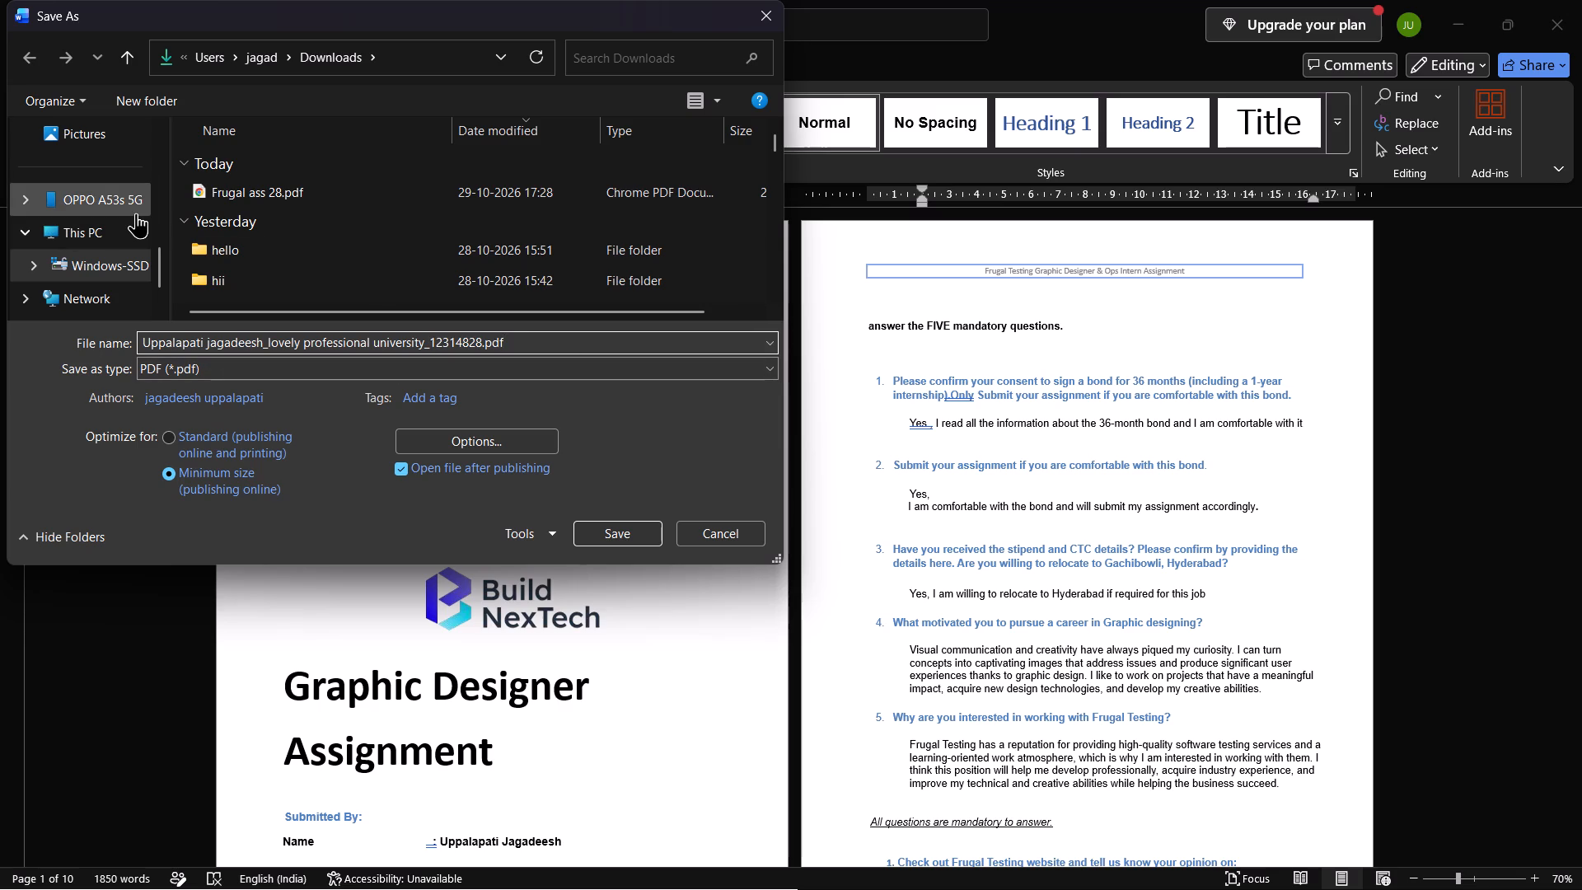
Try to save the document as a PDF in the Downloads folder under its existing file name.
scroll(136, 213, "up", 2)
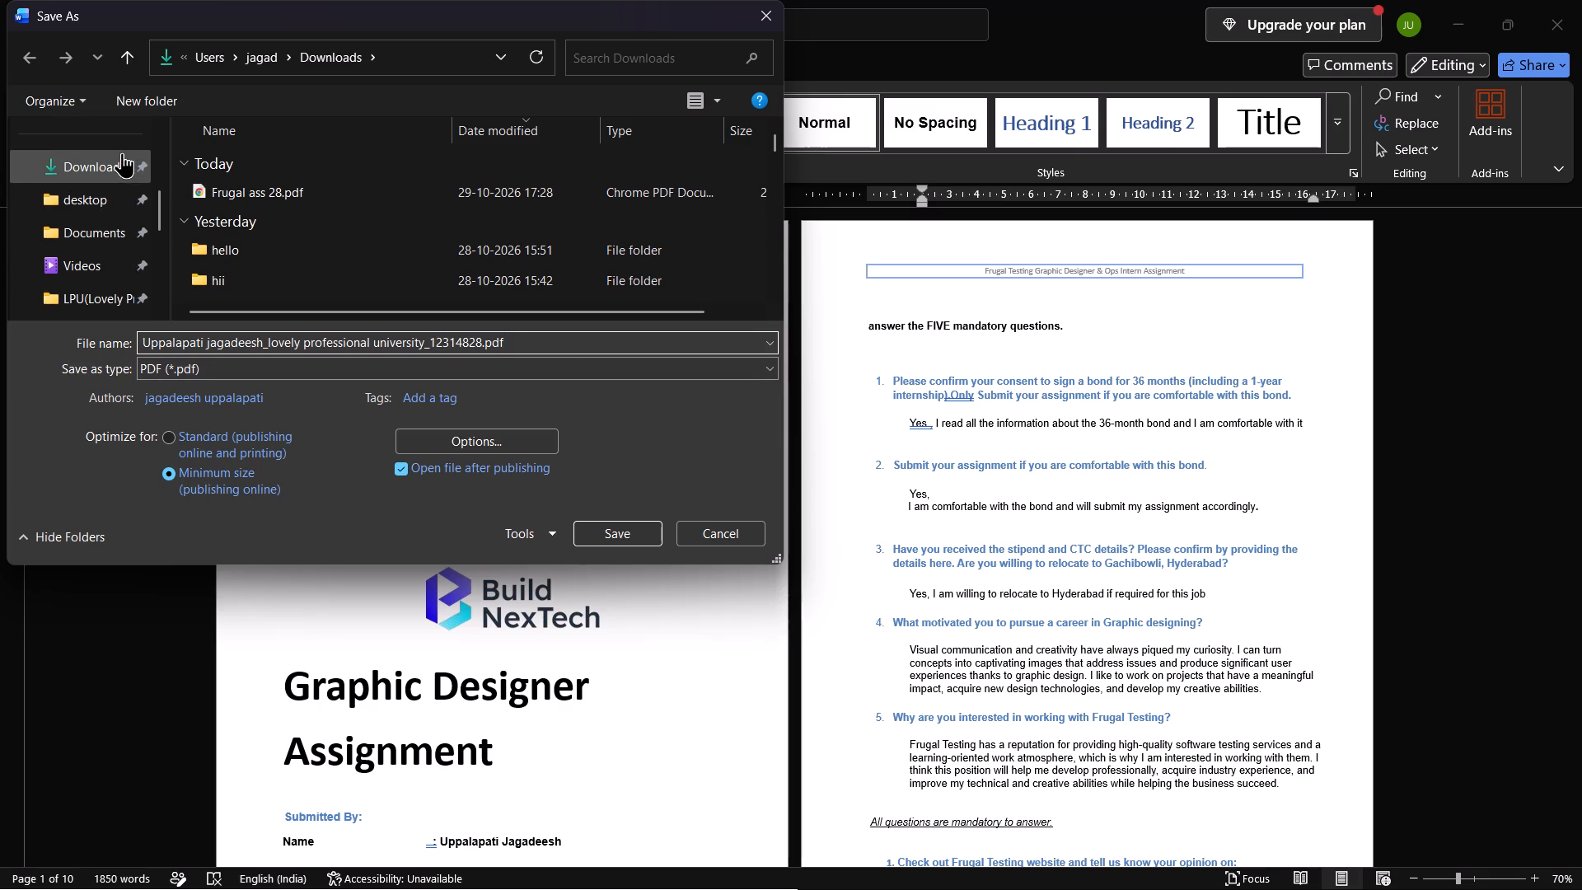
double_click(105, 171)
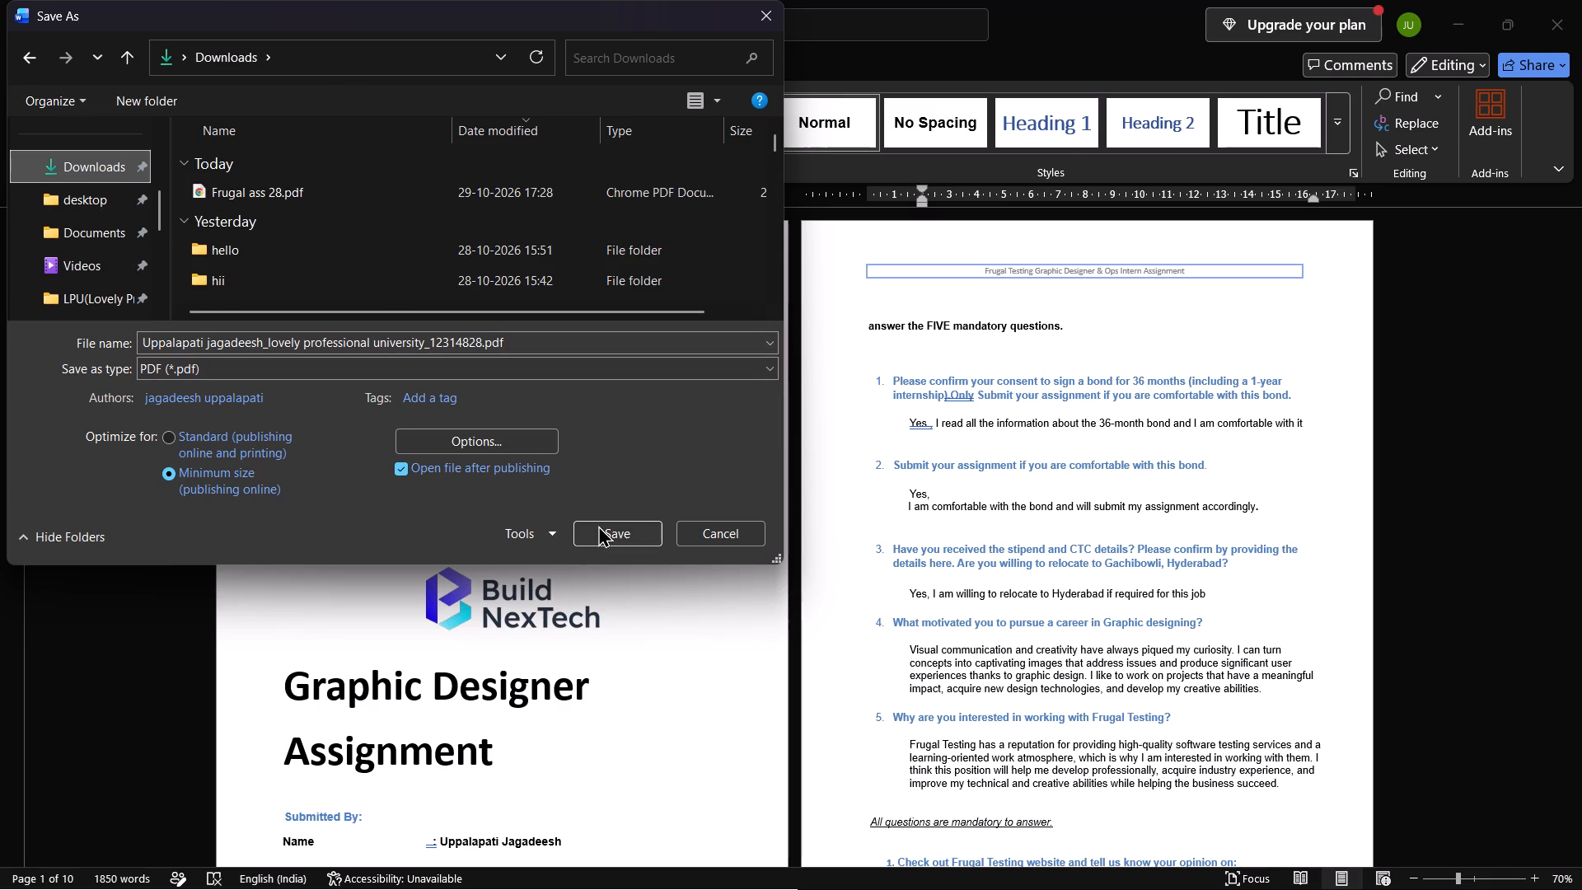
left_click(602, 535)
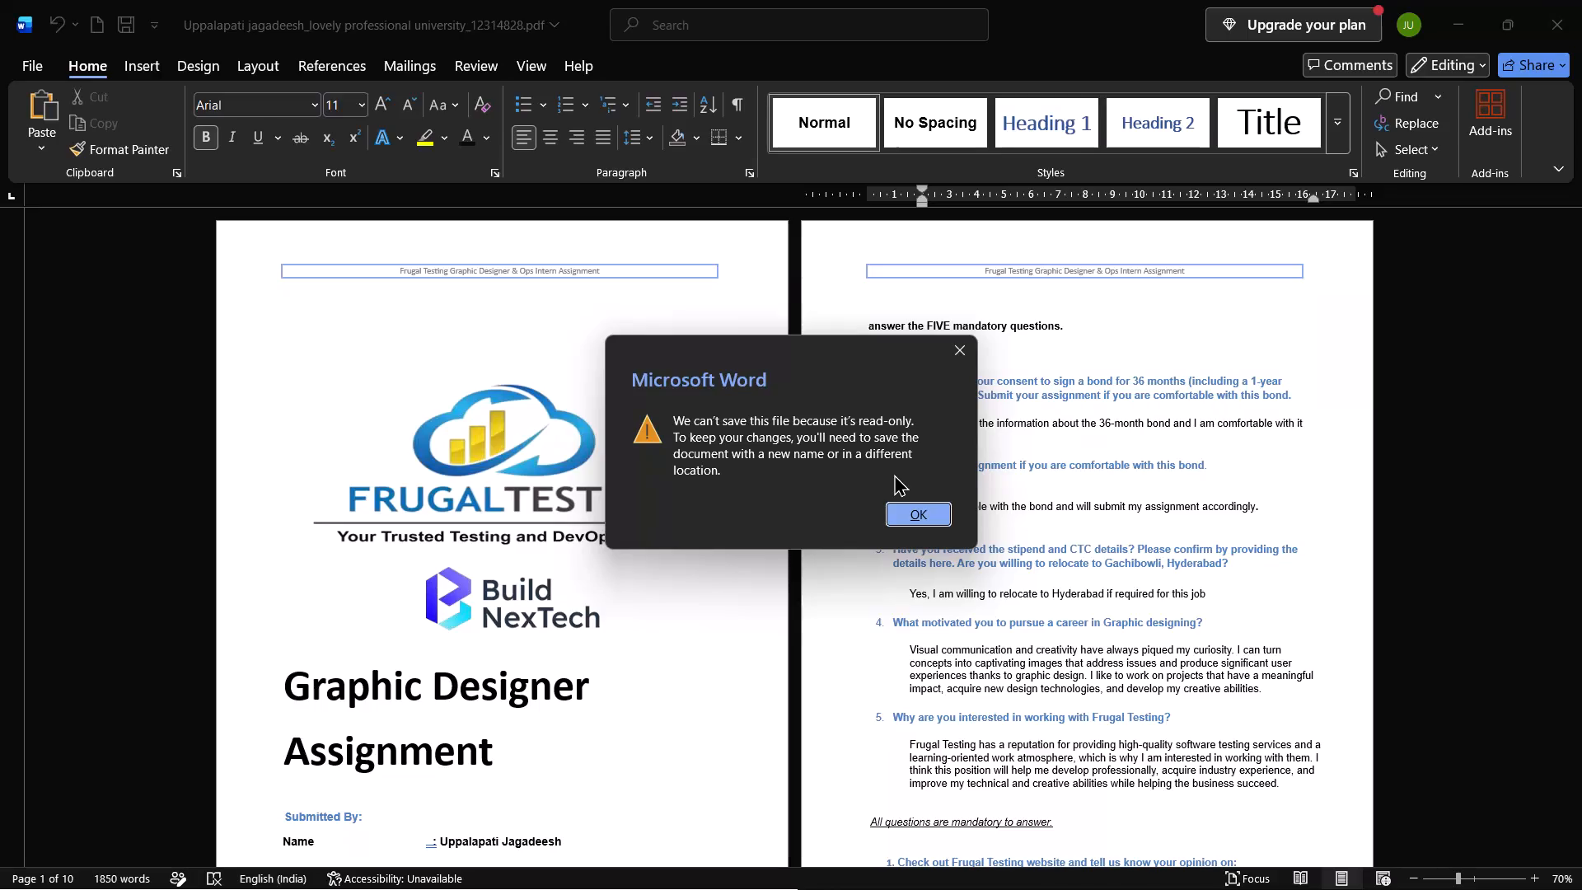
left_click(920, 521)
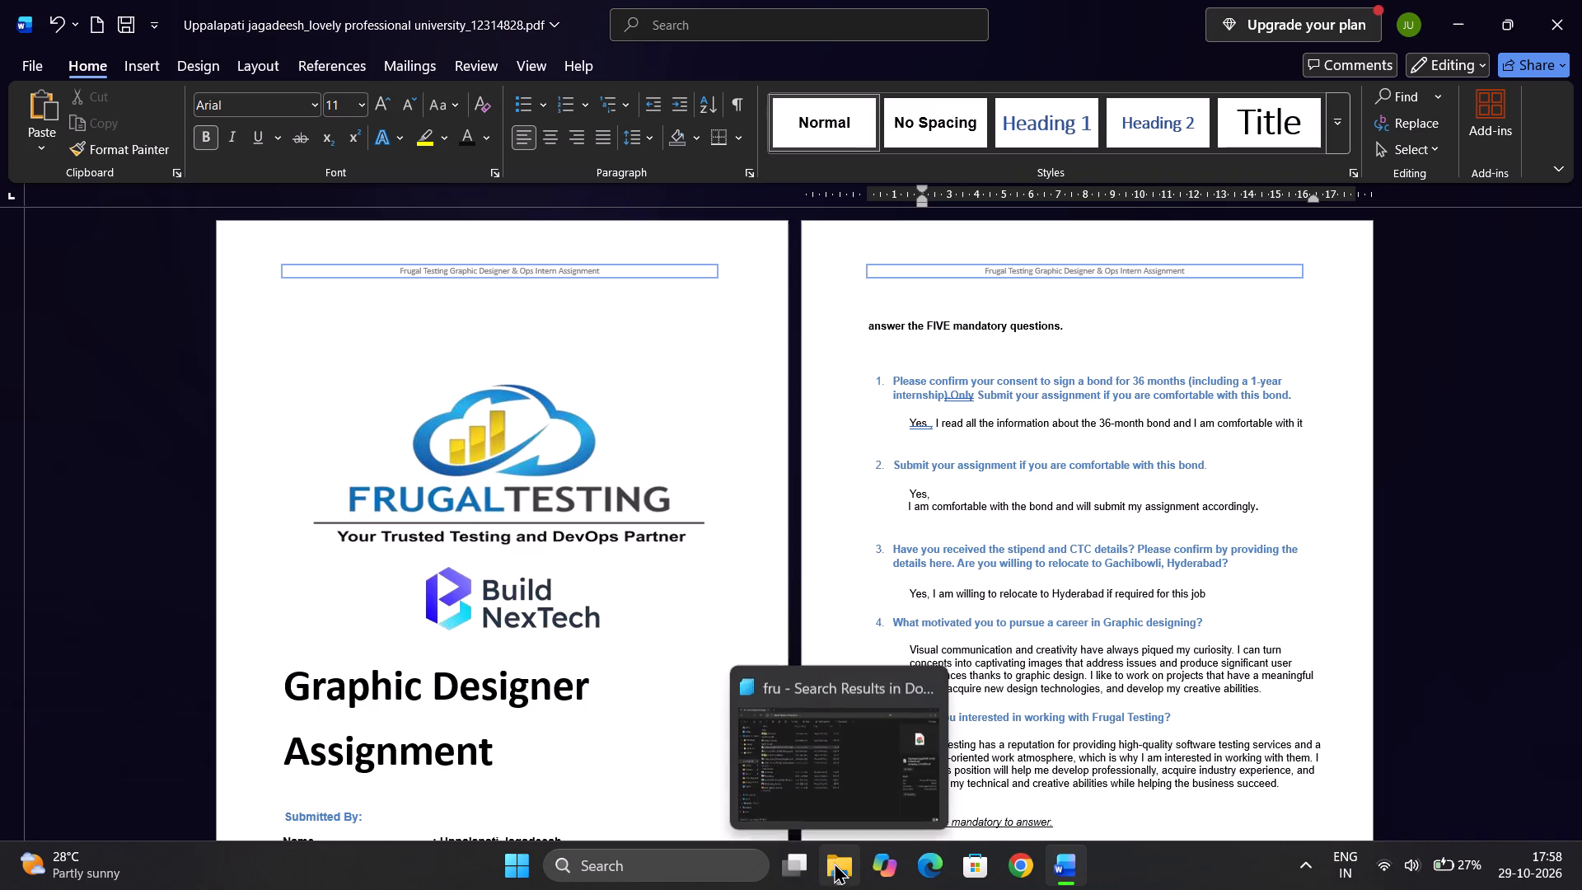
Switch to File Explorer, check the Downloads folder in a new tab for the saved PDF, and return to Word.
left_click(836, 860)
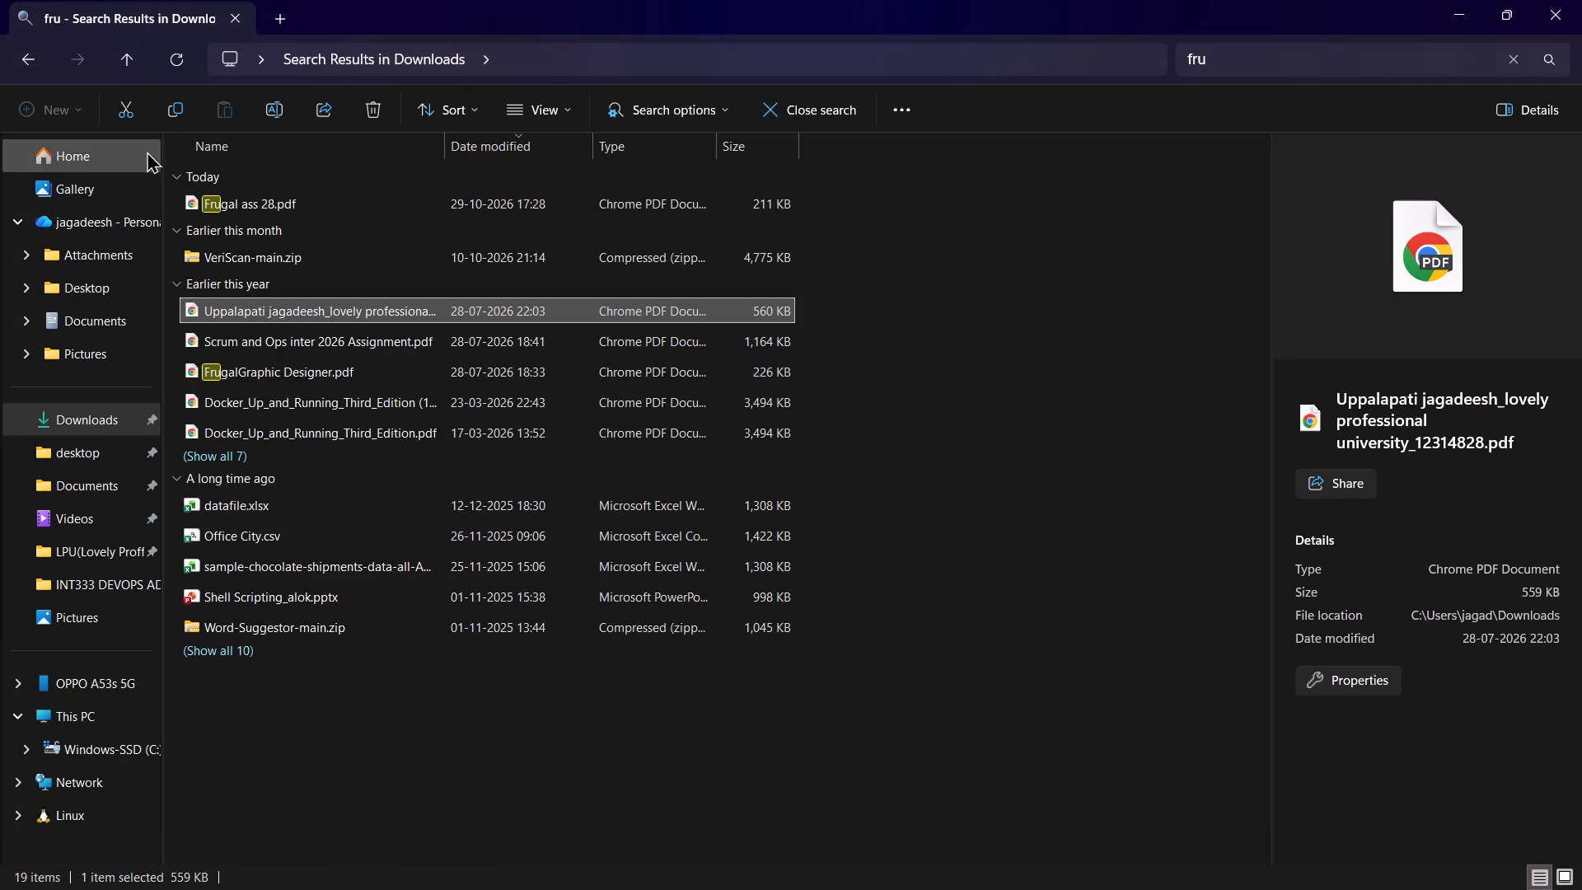
left_click(277, 25)
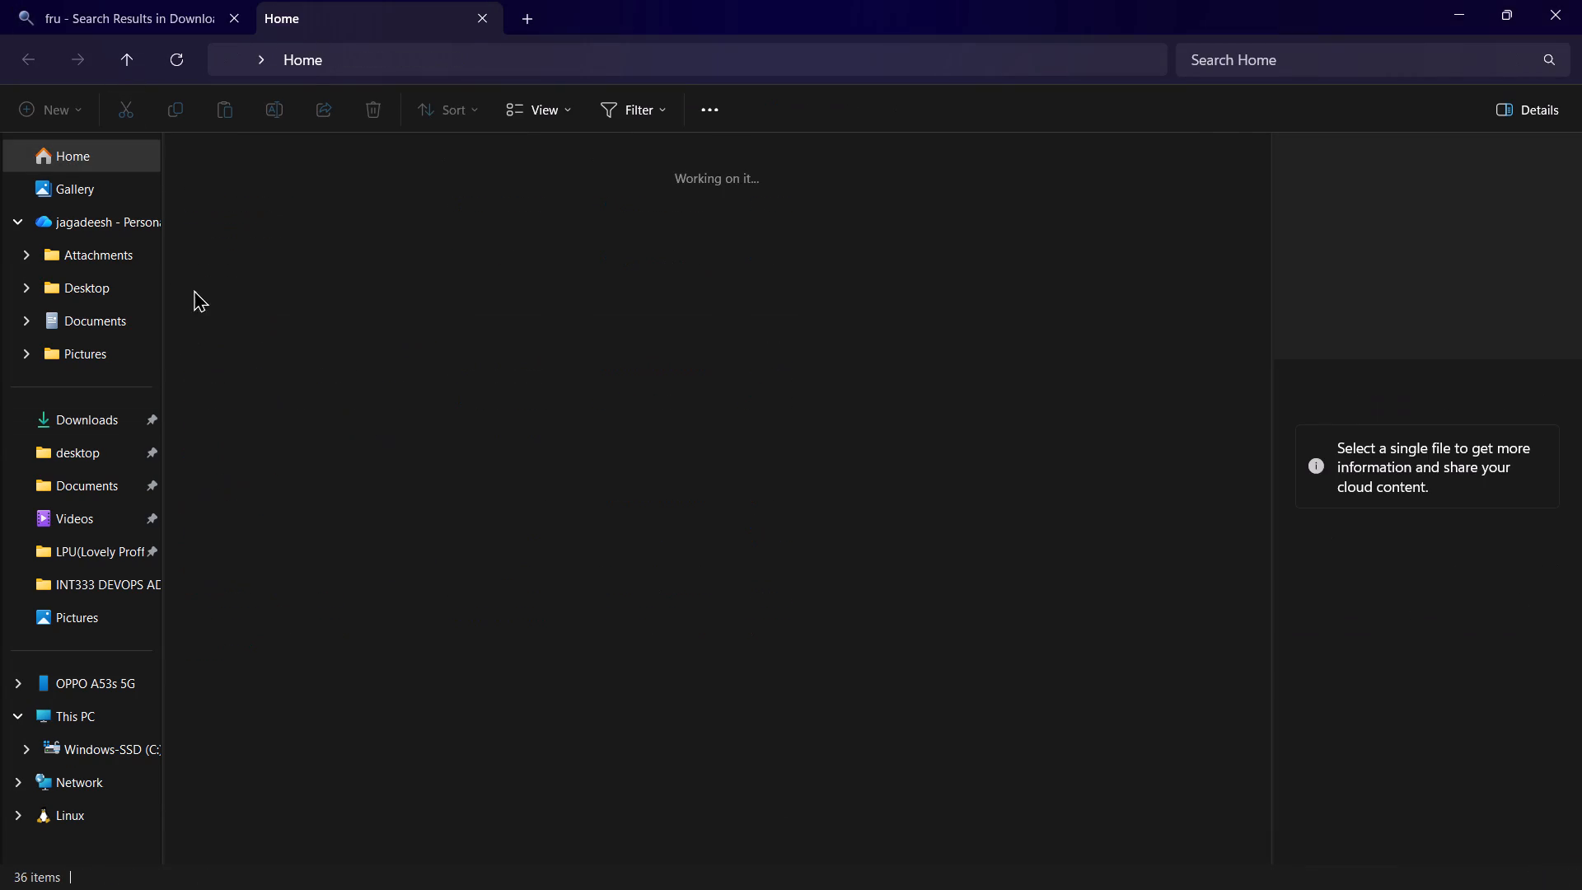
double_click(101, 424)
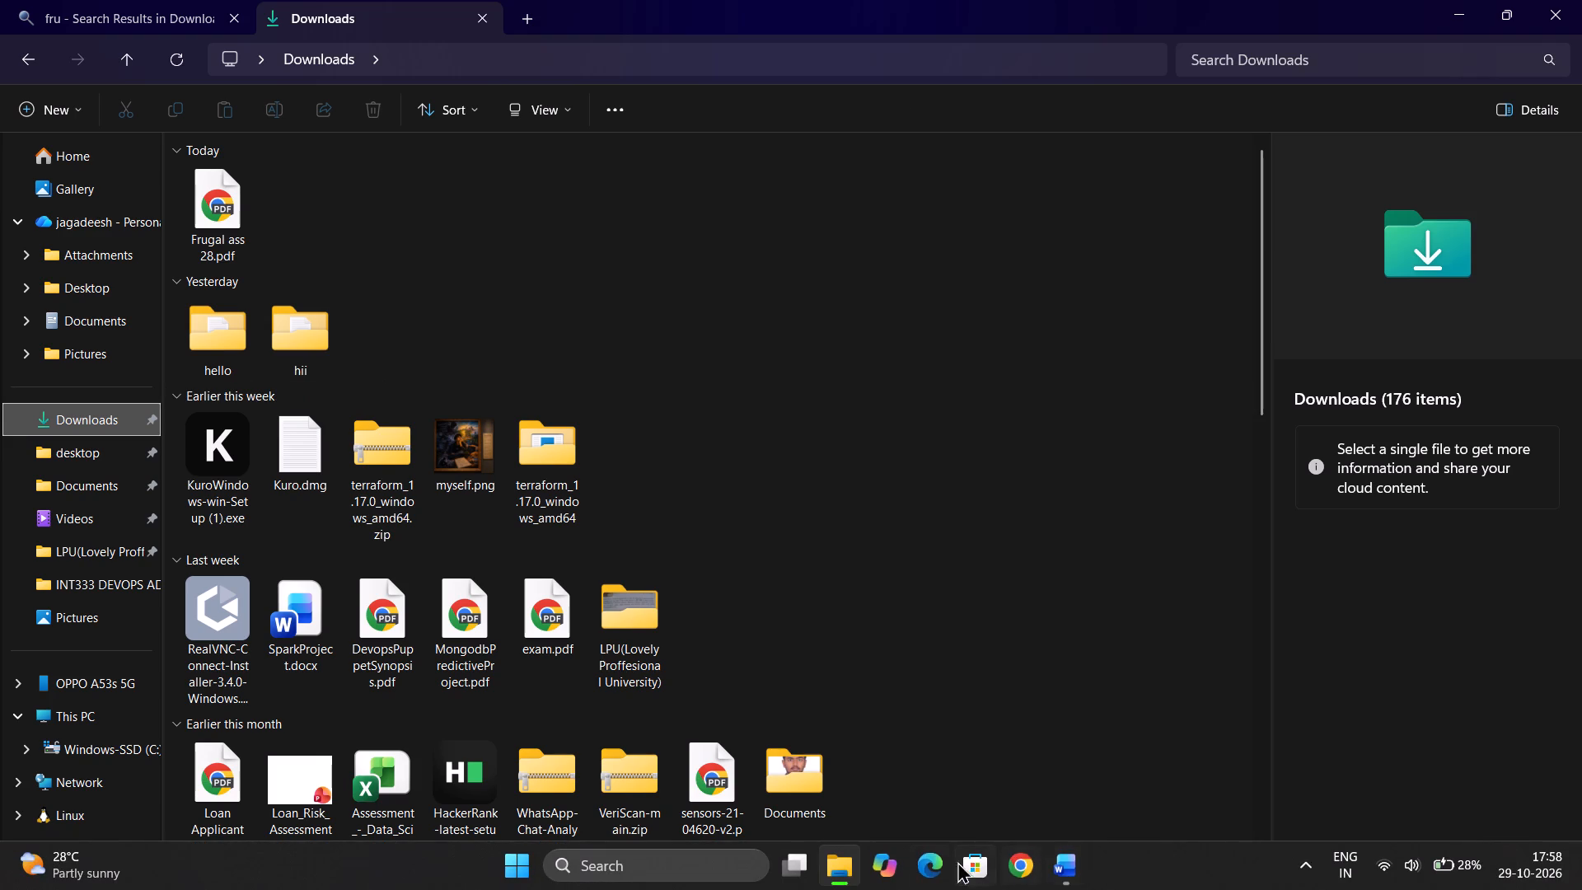
left_click(1068, 868)
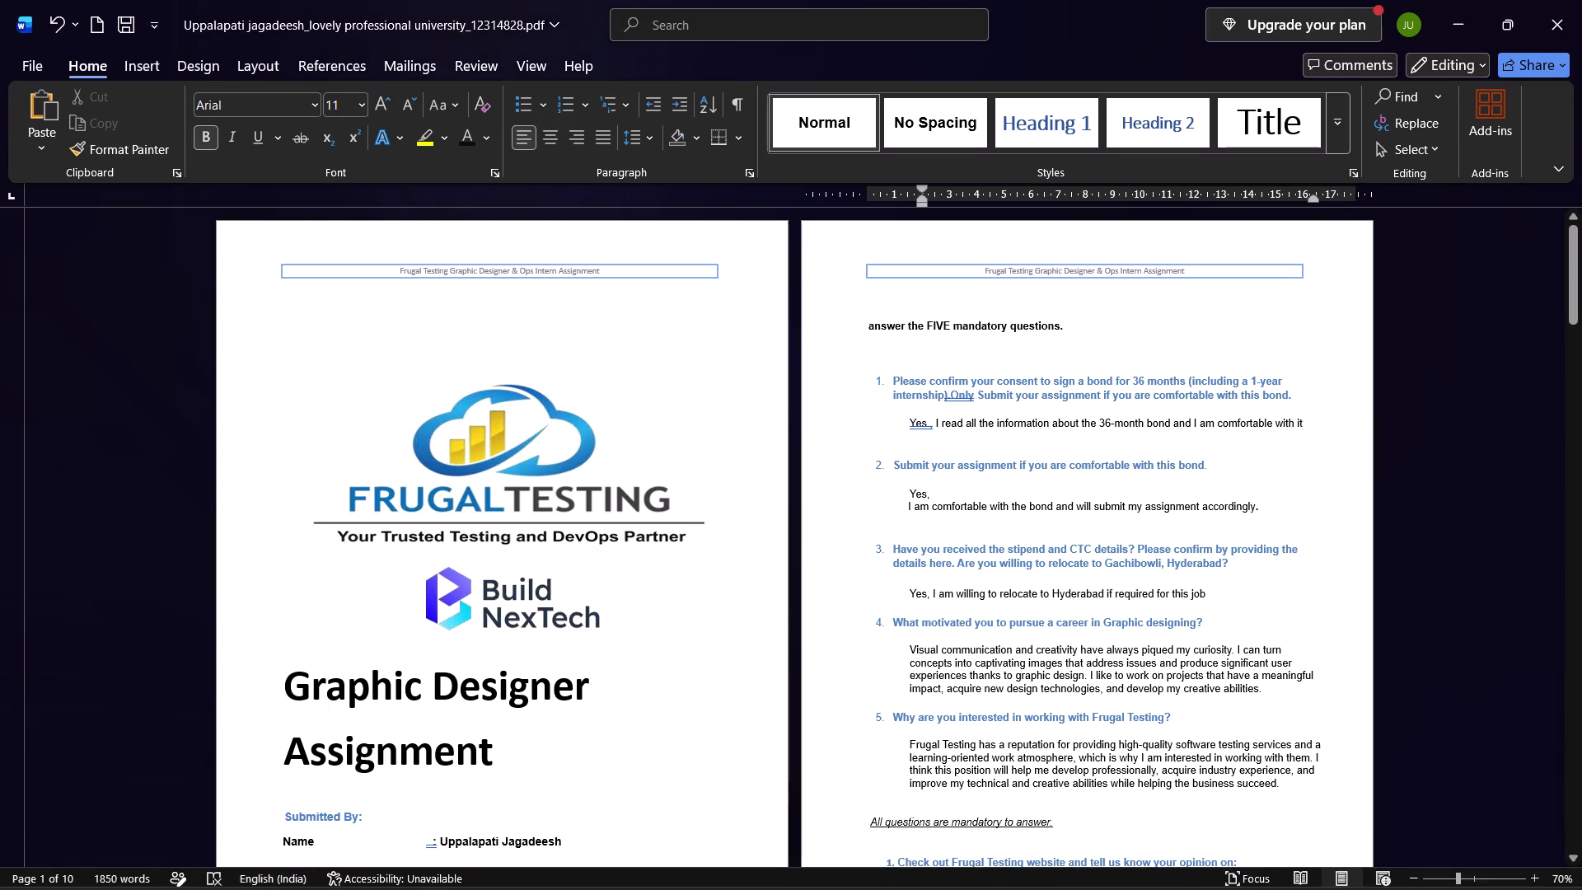
Start exporting the document as a changed file type, adding an underscore after the student number in the file name and choosing PDF.
left_click(26, 63)
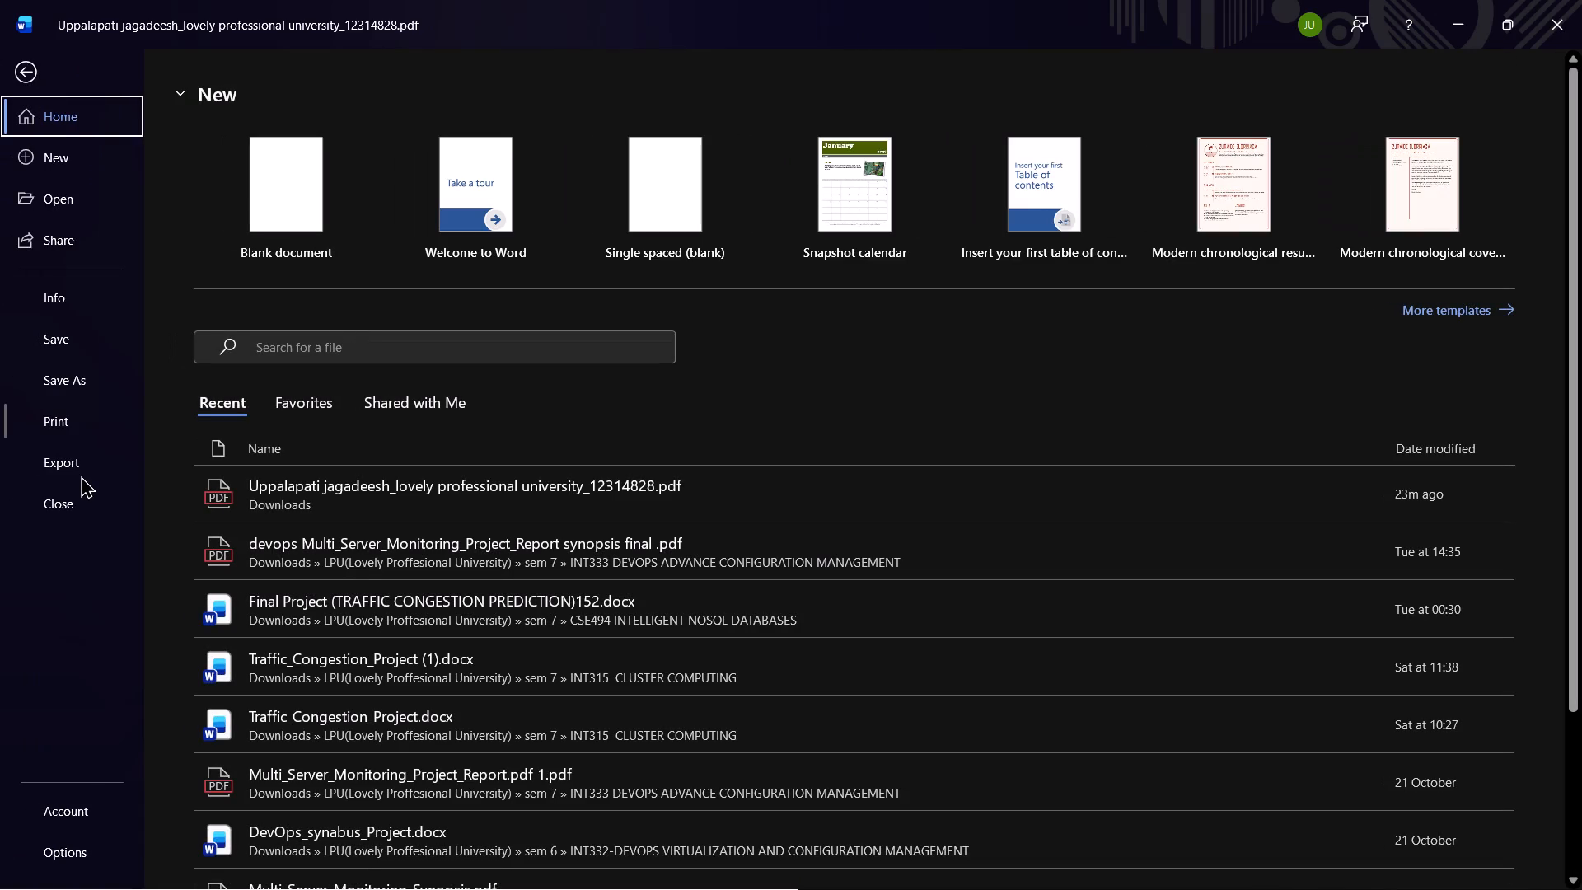
left_click(66, 450)
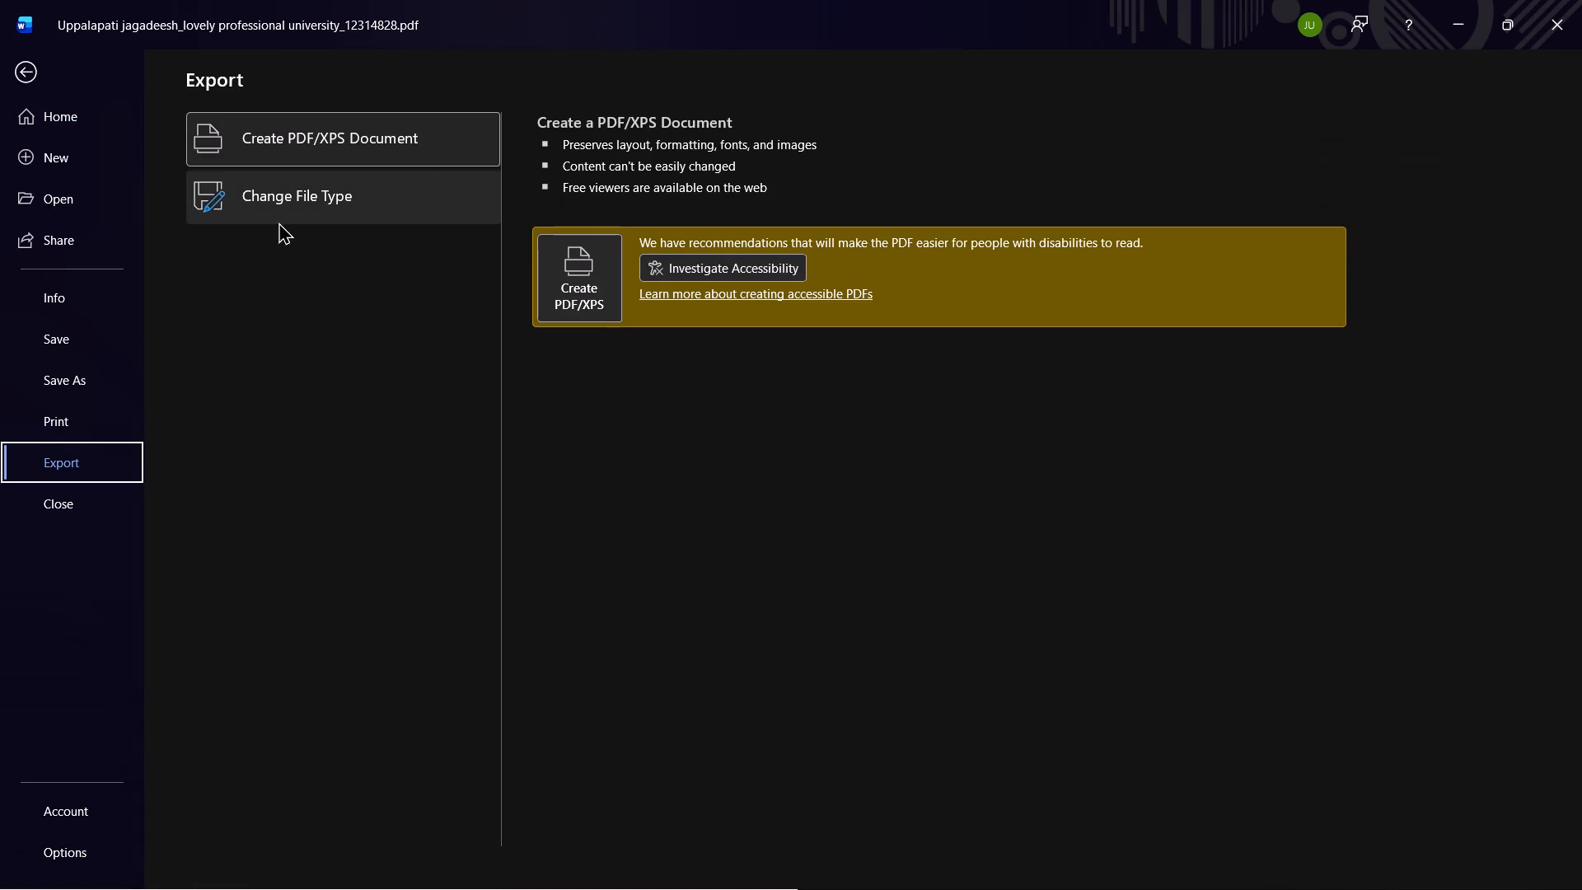
double_click(299, 201)
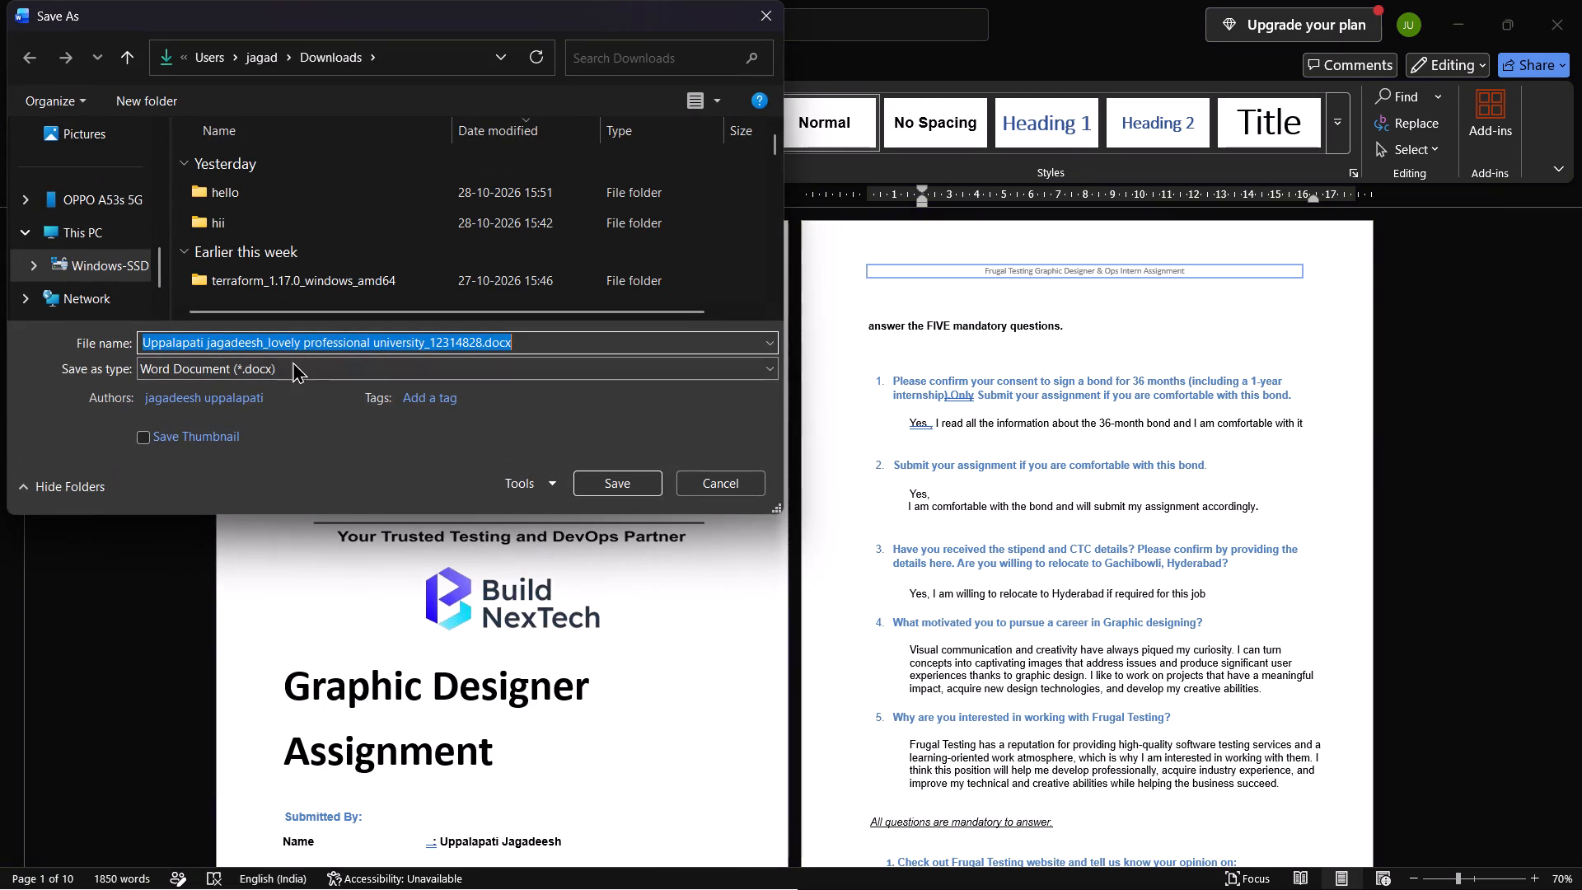
left_click(482, 337)
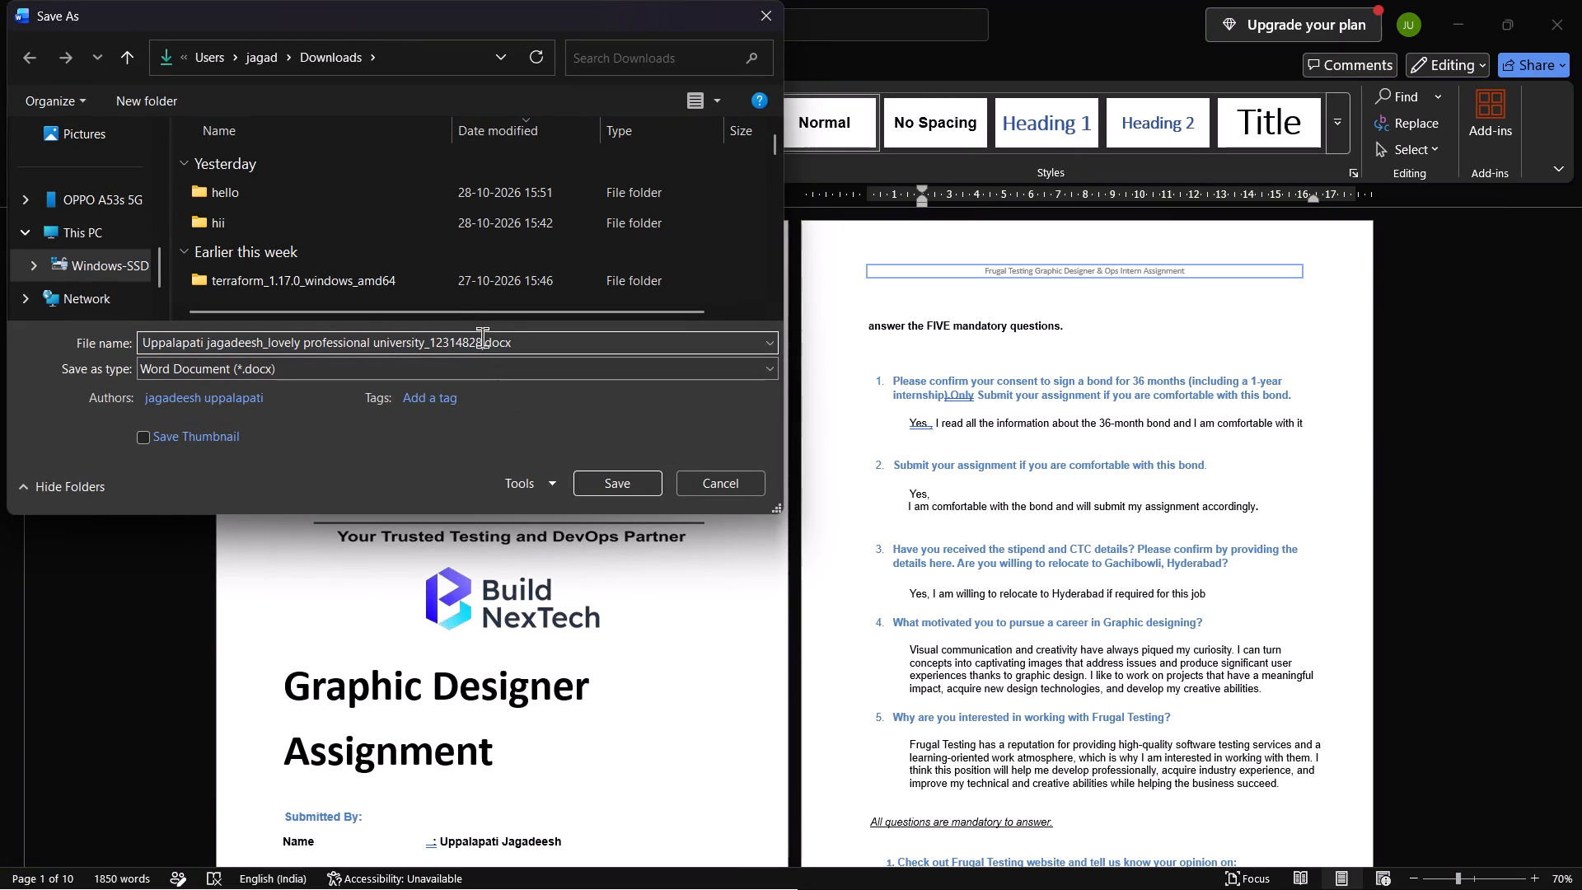
key("shift+underscore")
left_click(311, 369)
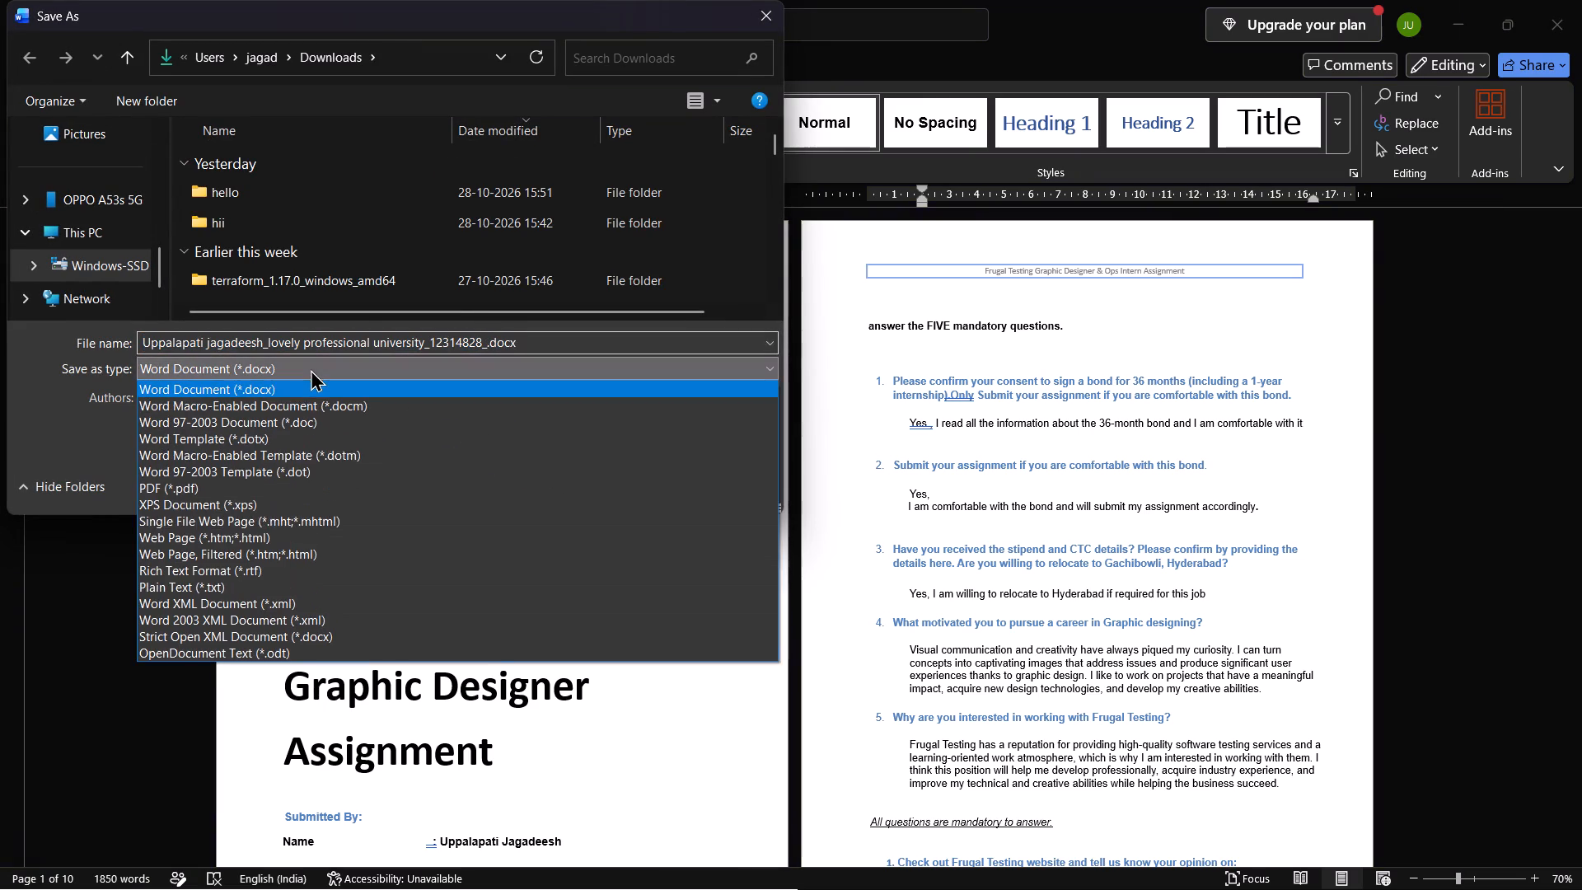
left_click(247, 494)
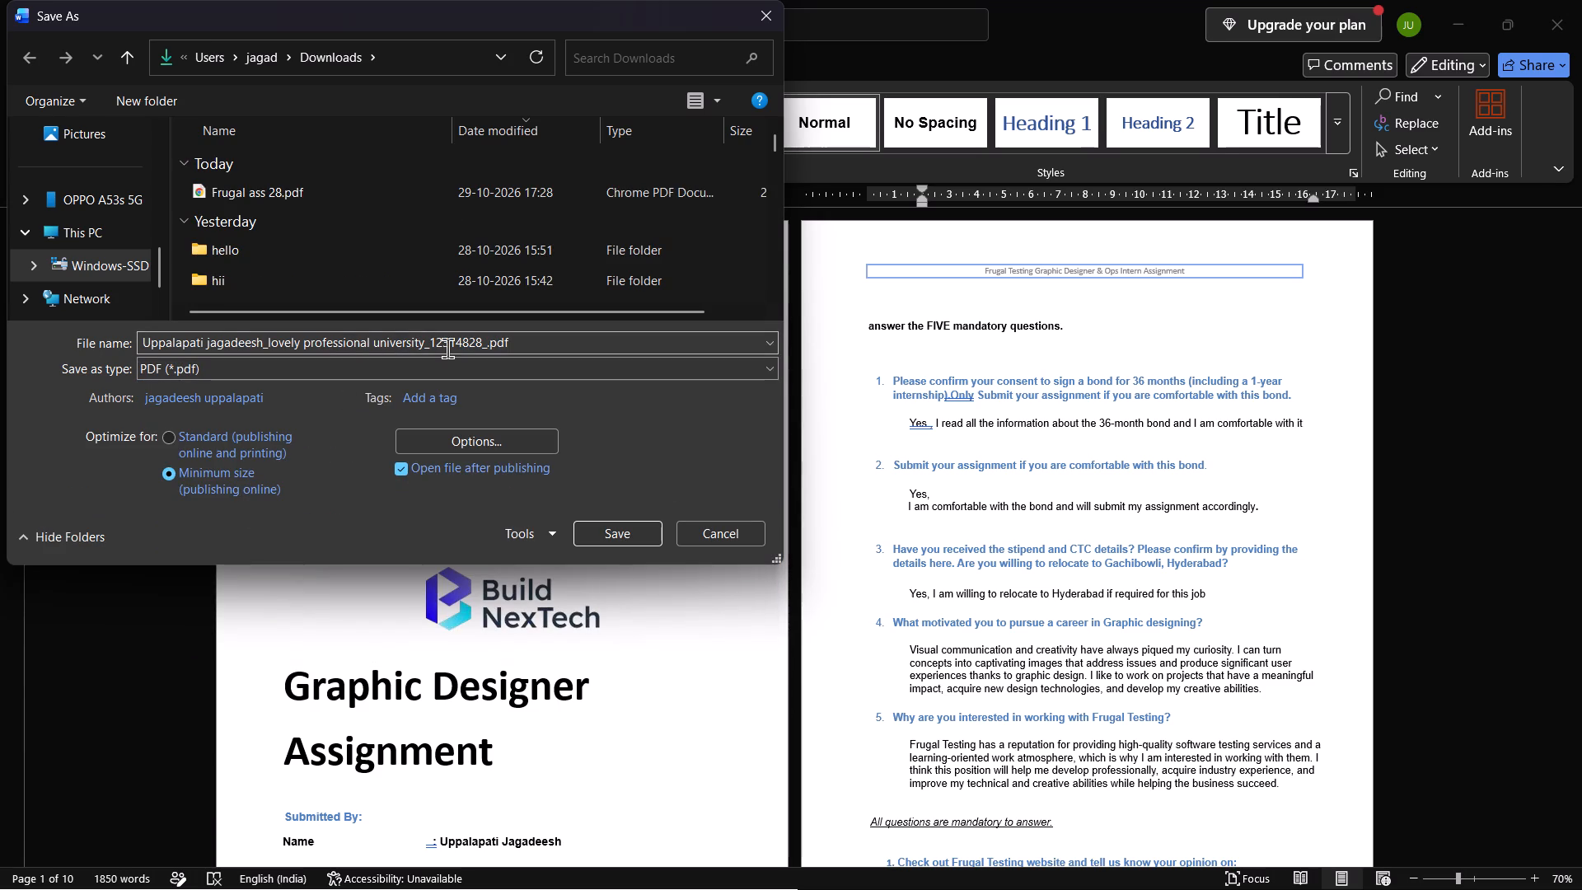
Capitalize the university name in the PDF's file name so it reads Lovely Professional University.
left_click(470, 341)
key("Right")
key("Right")
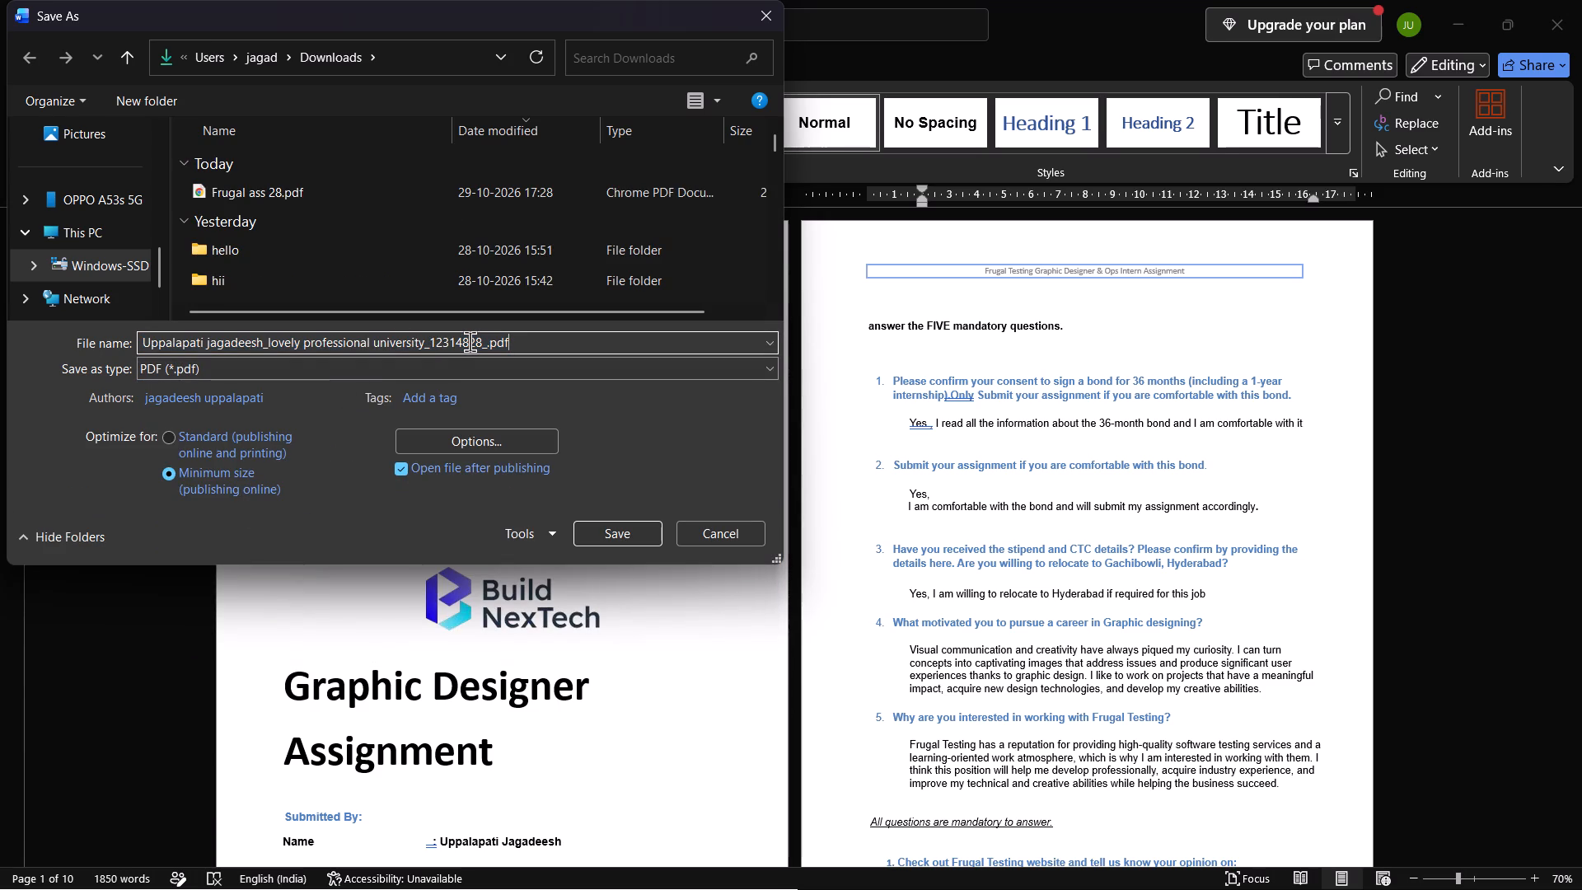
key("Right")
key("Left")
key("Left")
key("Left")
key("Left")
key("Left")
key("Left")
key("Left")
key("Left")
key("Left")
key("Left")
key("Left")
key("Left")
key("Left")
key("Left")
key("Left")
key("Left")
key("Left")
key("Left")
key("Left")
key("Left")
key("Left")
key("Left")
key("Left")
key("Left")
key("Left")
key("Left")
key("Left")
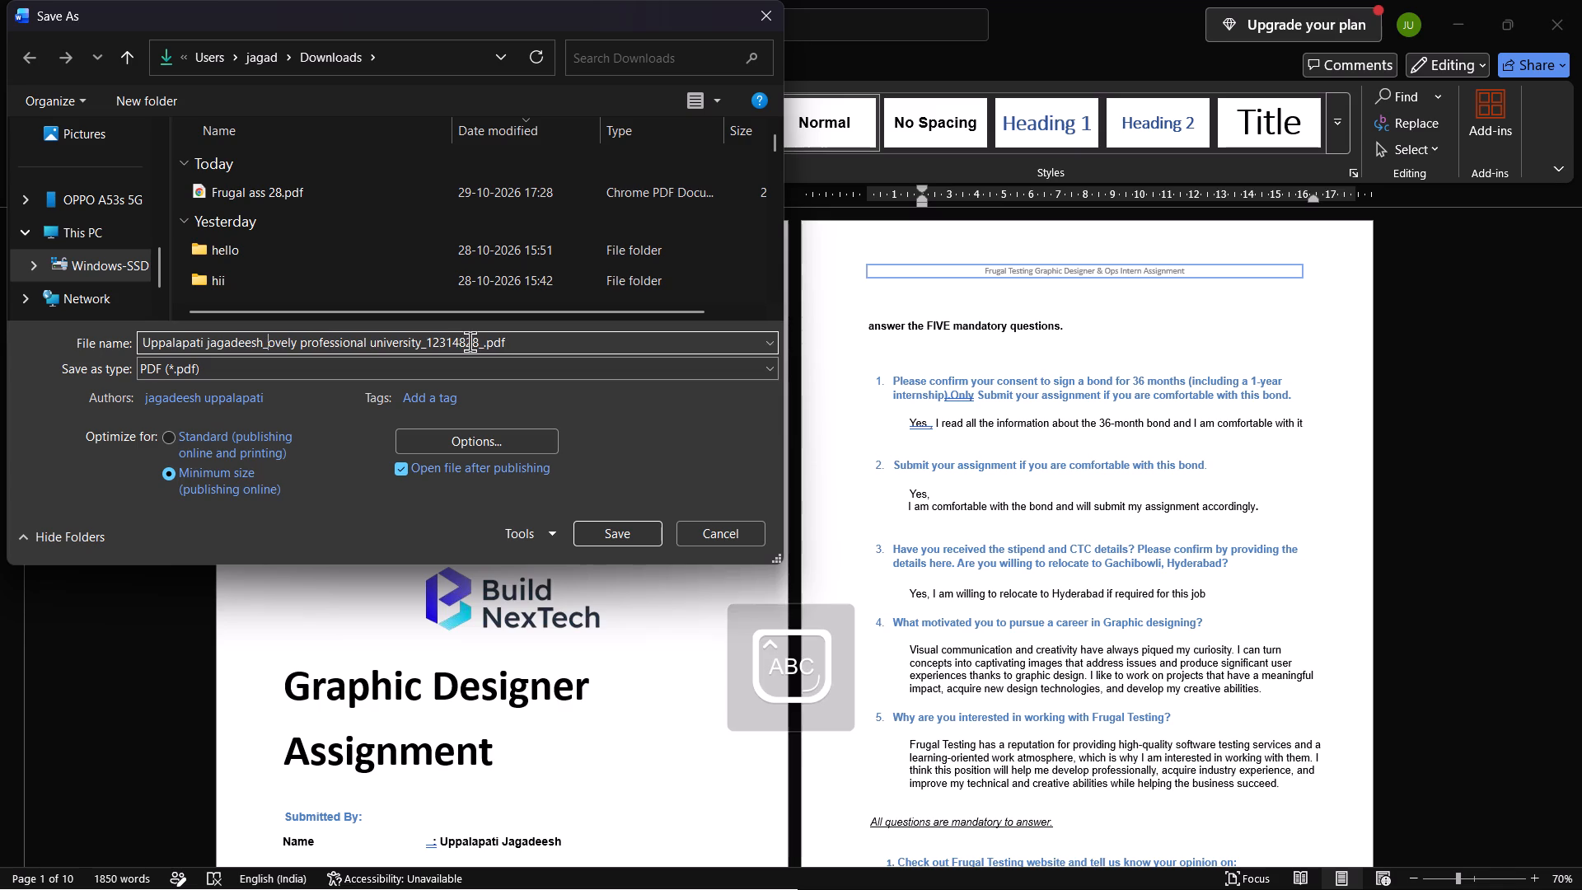
key("Right")
key("Right")
key("Right")
key("Right")
key("Right")
key("Right")
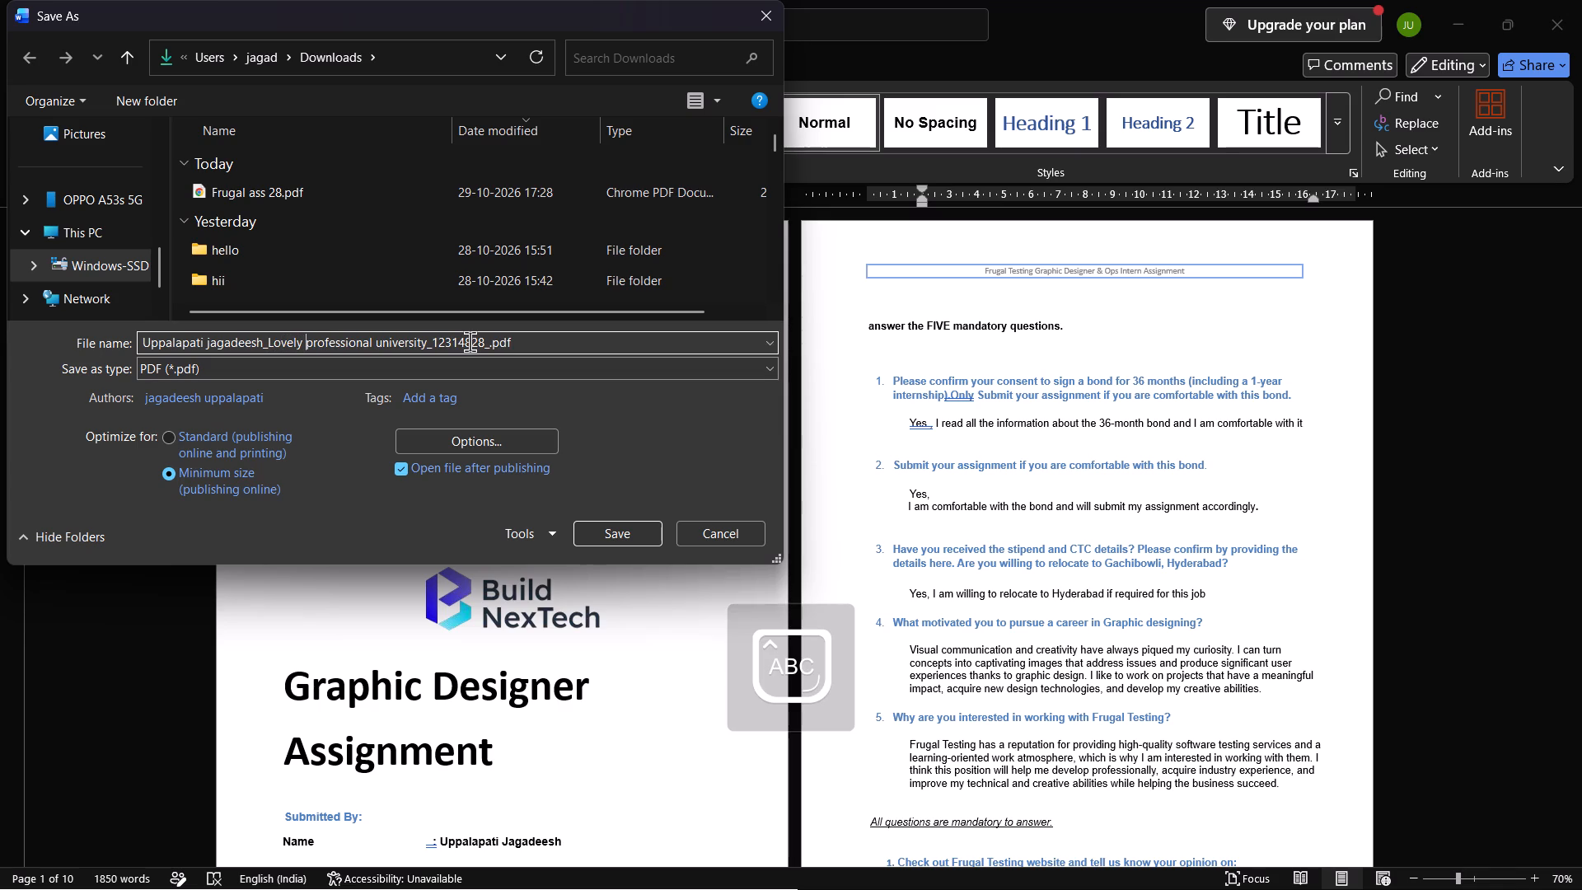
key("Right")
key("BackSpace")
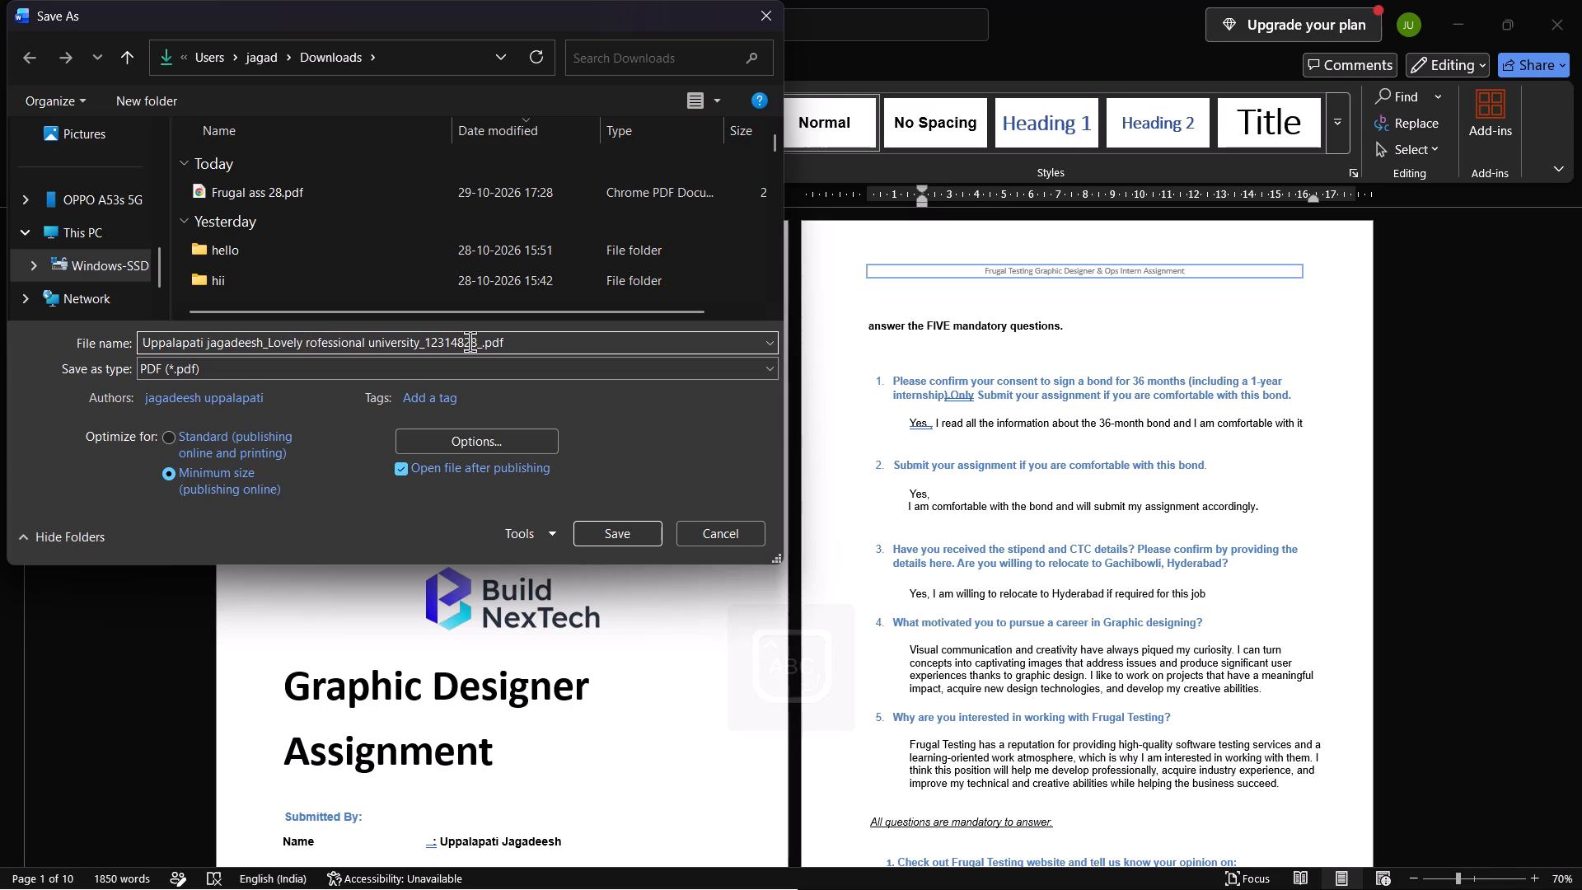
key("p")
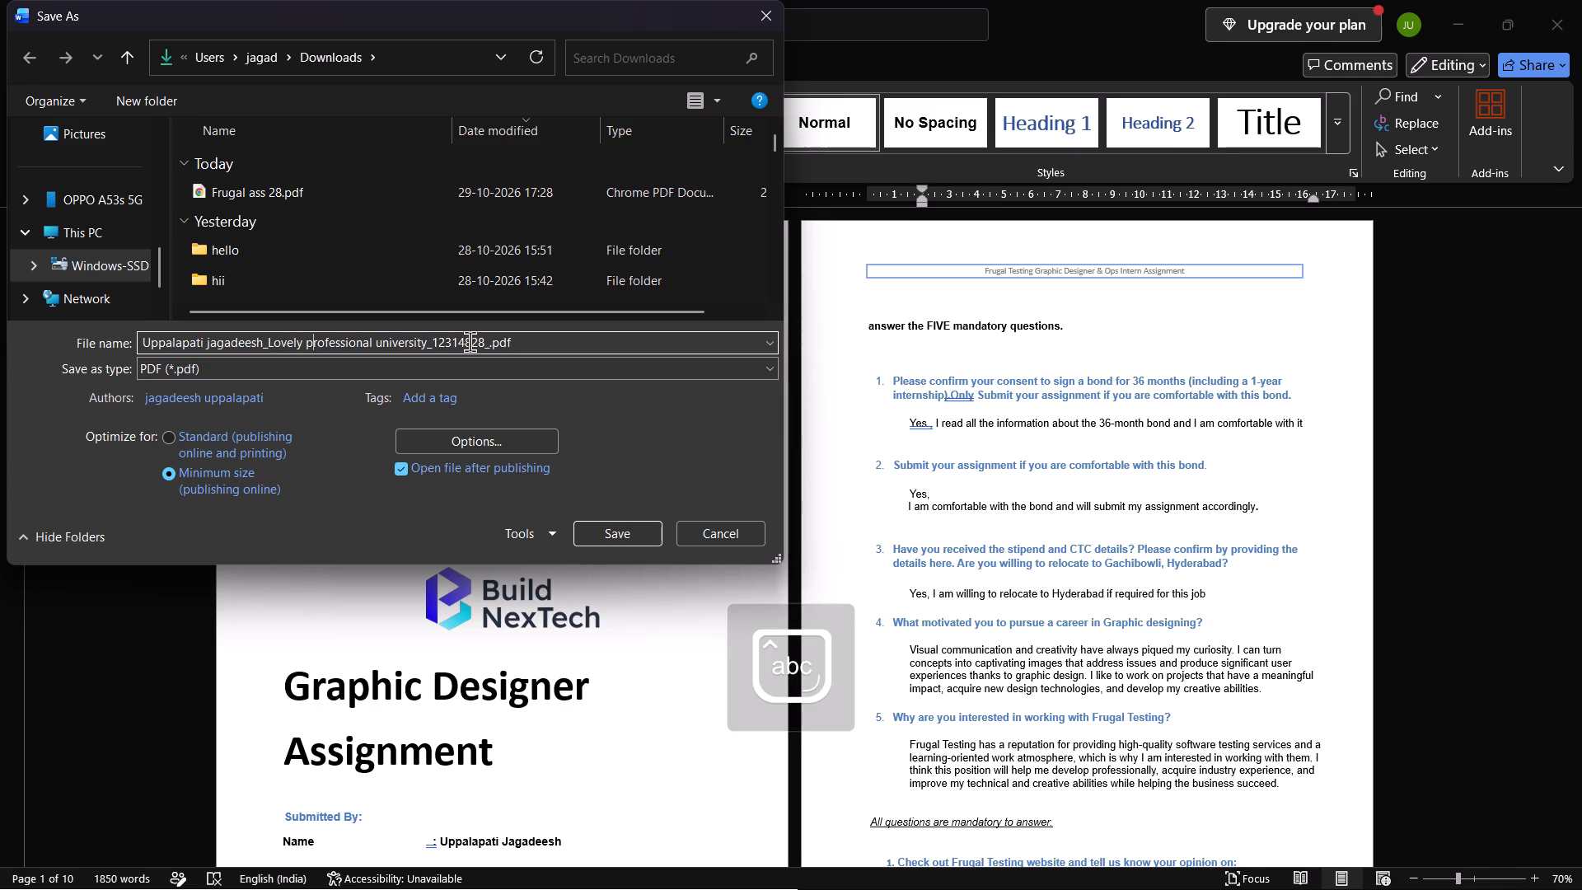
key("Right")
key("Left")
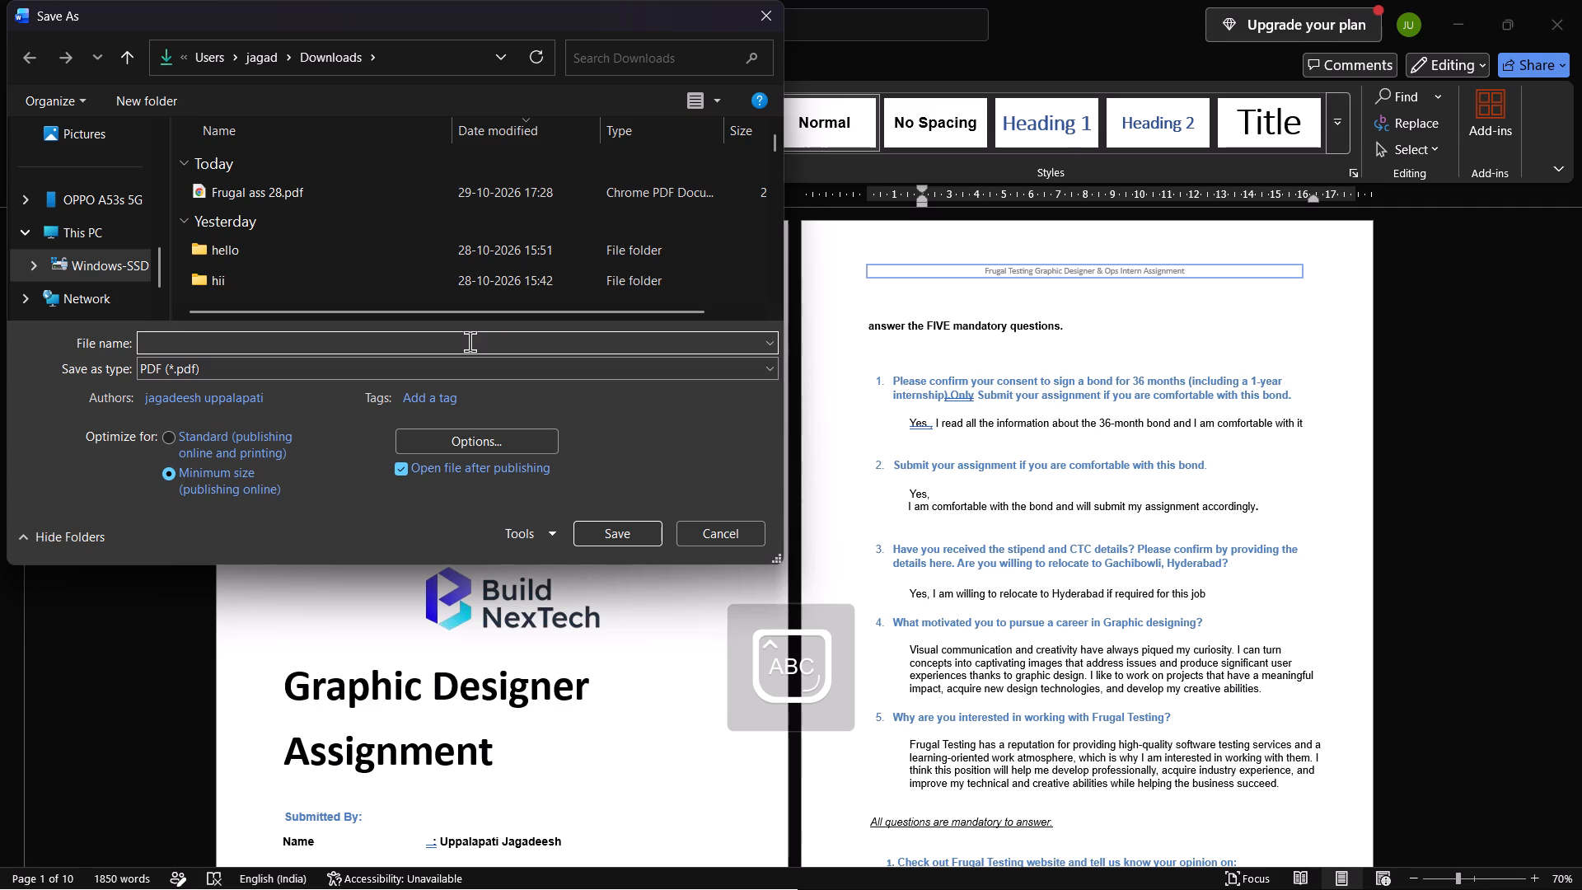
key("BackSpace")
key("p")
key("Right")
key("Right")
key("Right")
key("Right")
key("Right")
key("Right")
key("Right")
key("Right")
key("Right")
key("Right")
key("Right")
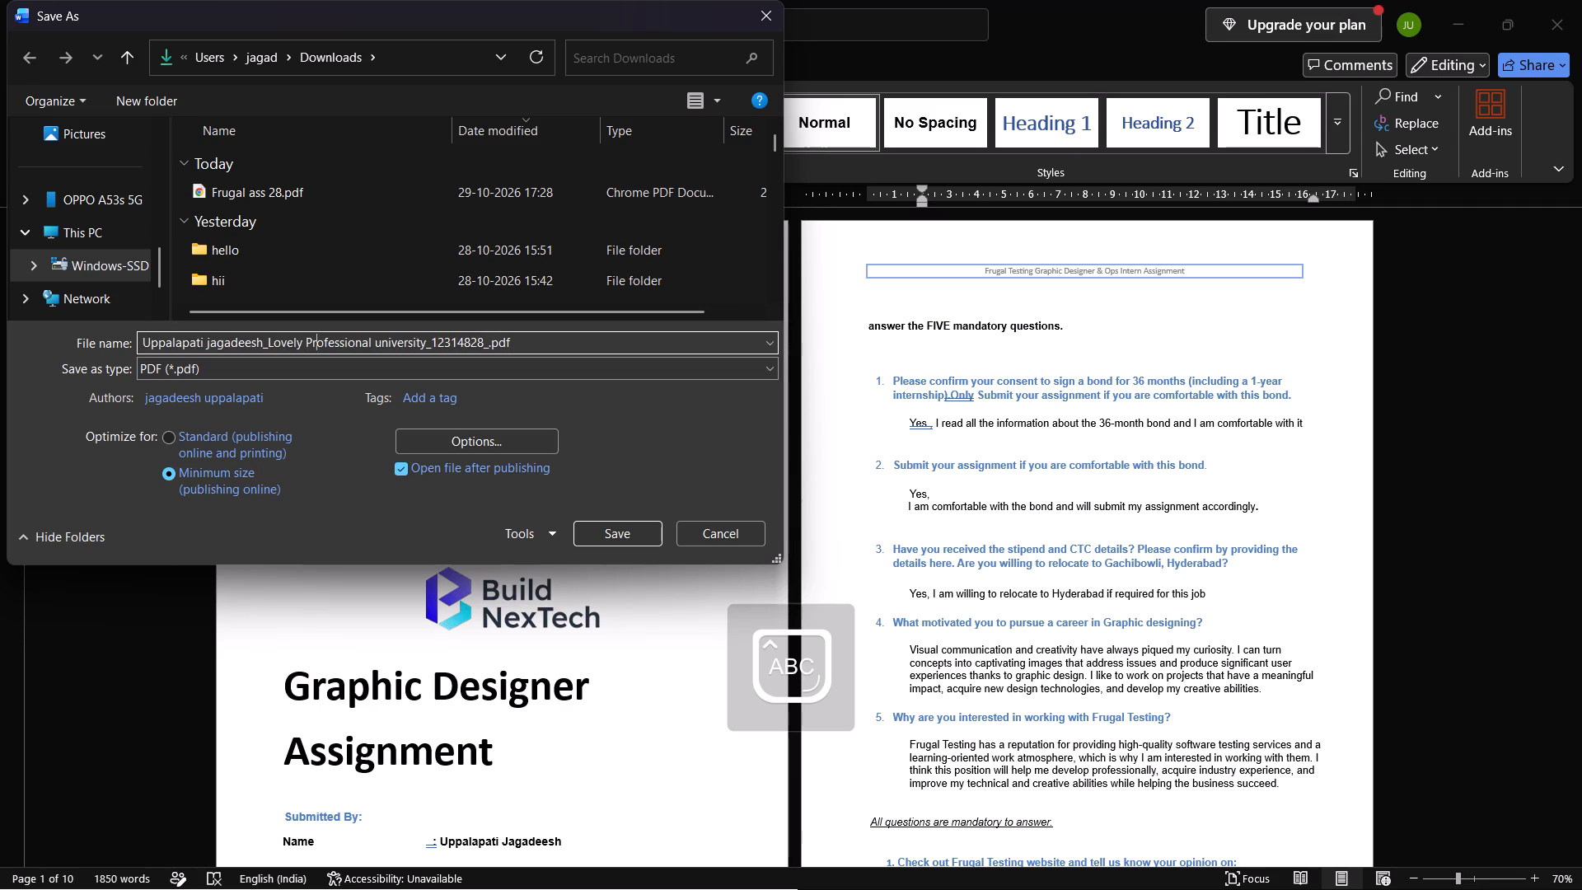
key("Right")
key("Right")
key("BackSpace")
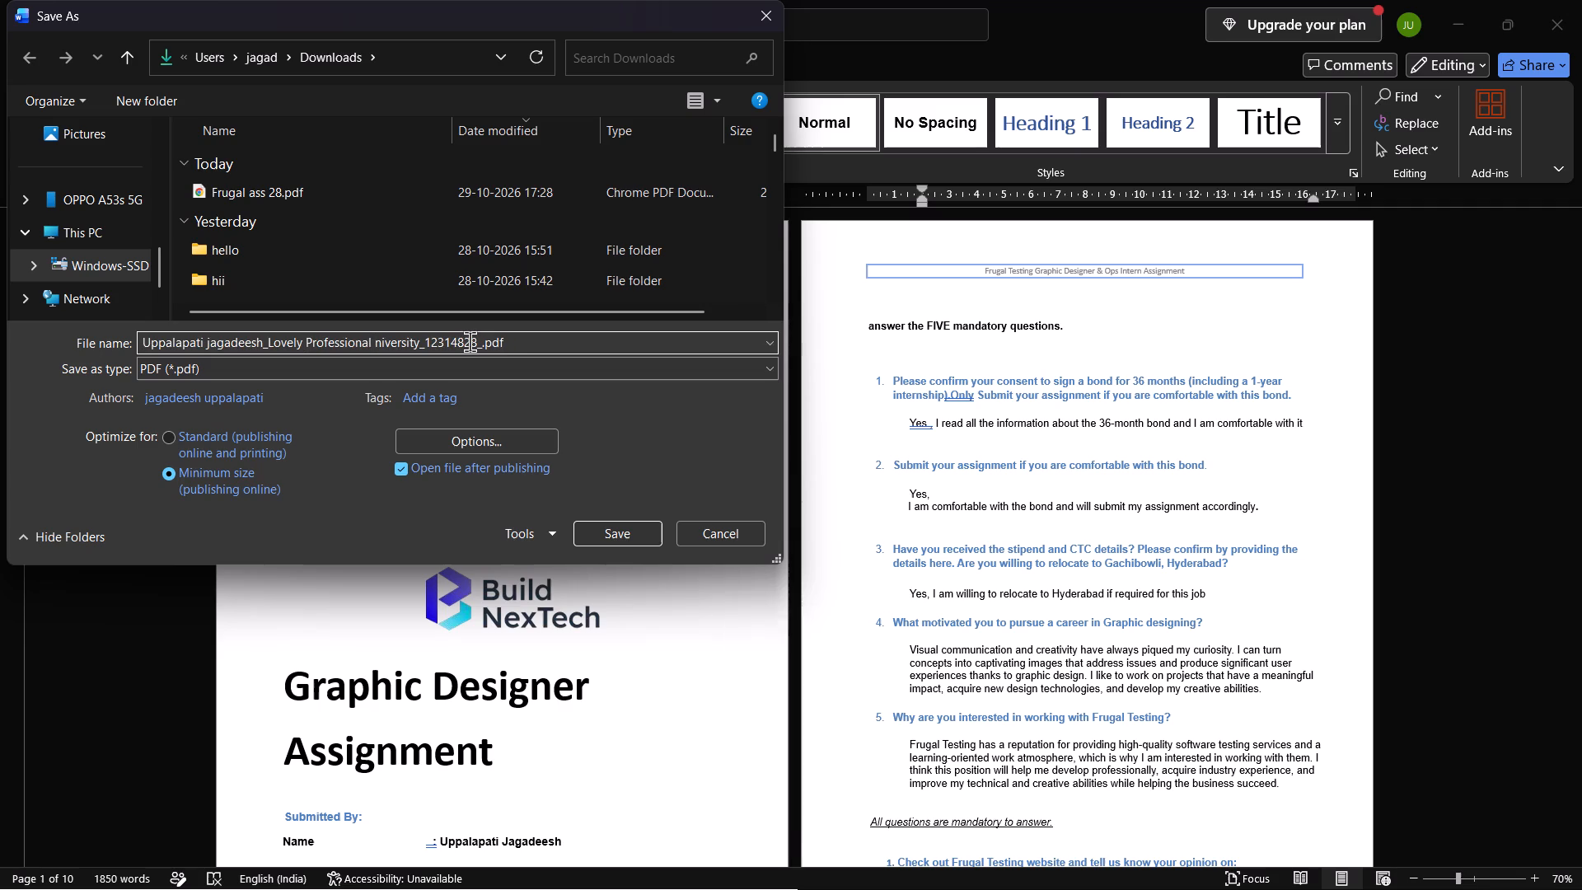
key("u")
Capitalize the first letter of the second word of the student's name in the file name.
key("Left")
key("Left")
key("Left")
key("Left")
key("Left")
key("Left")
key("Left")
key("Left")
key("Left")
key("Left")
key("Left")
key("Left")
key("Left")
key("Left")
key("Left")
key("Left")
key("Left")
key("Left")
key("Left")
key("Left")
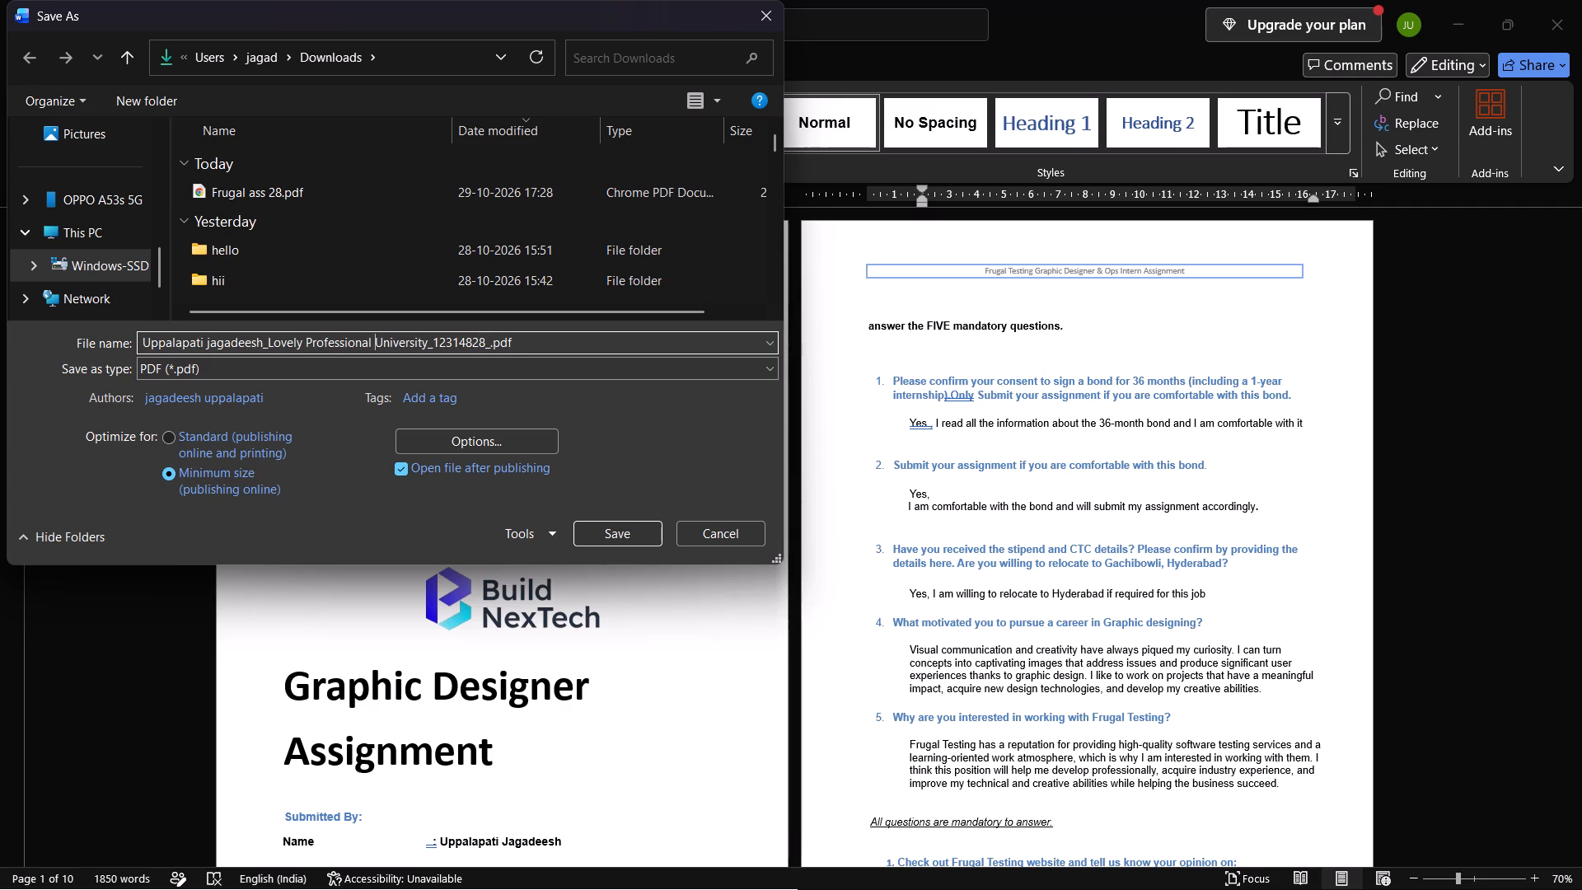
key("Left")
key("Left")
key("BackSpace")
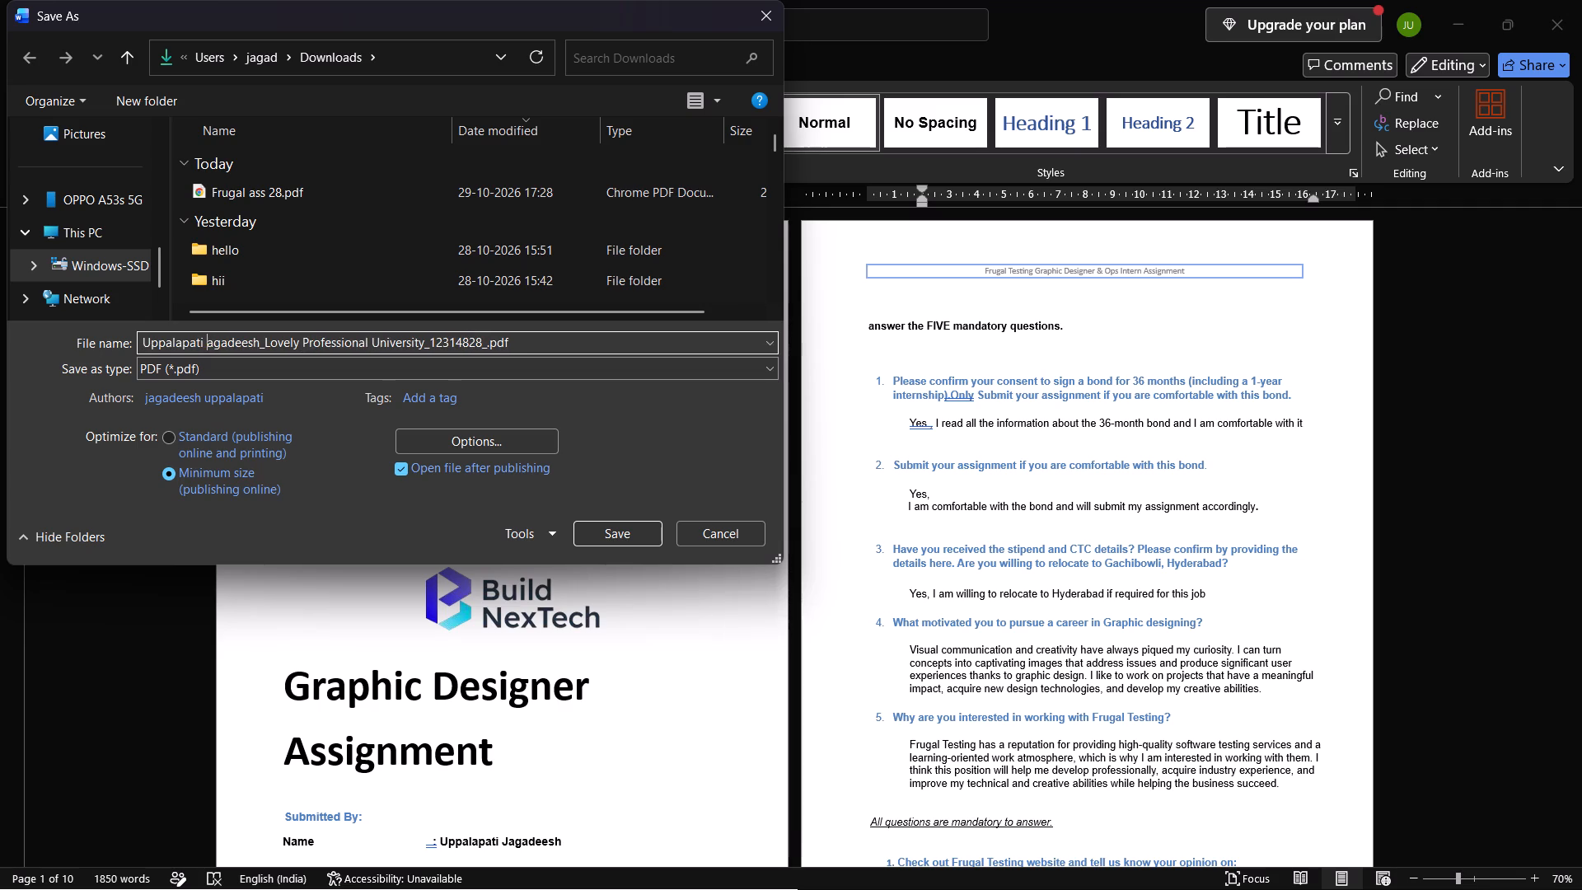
key("j")
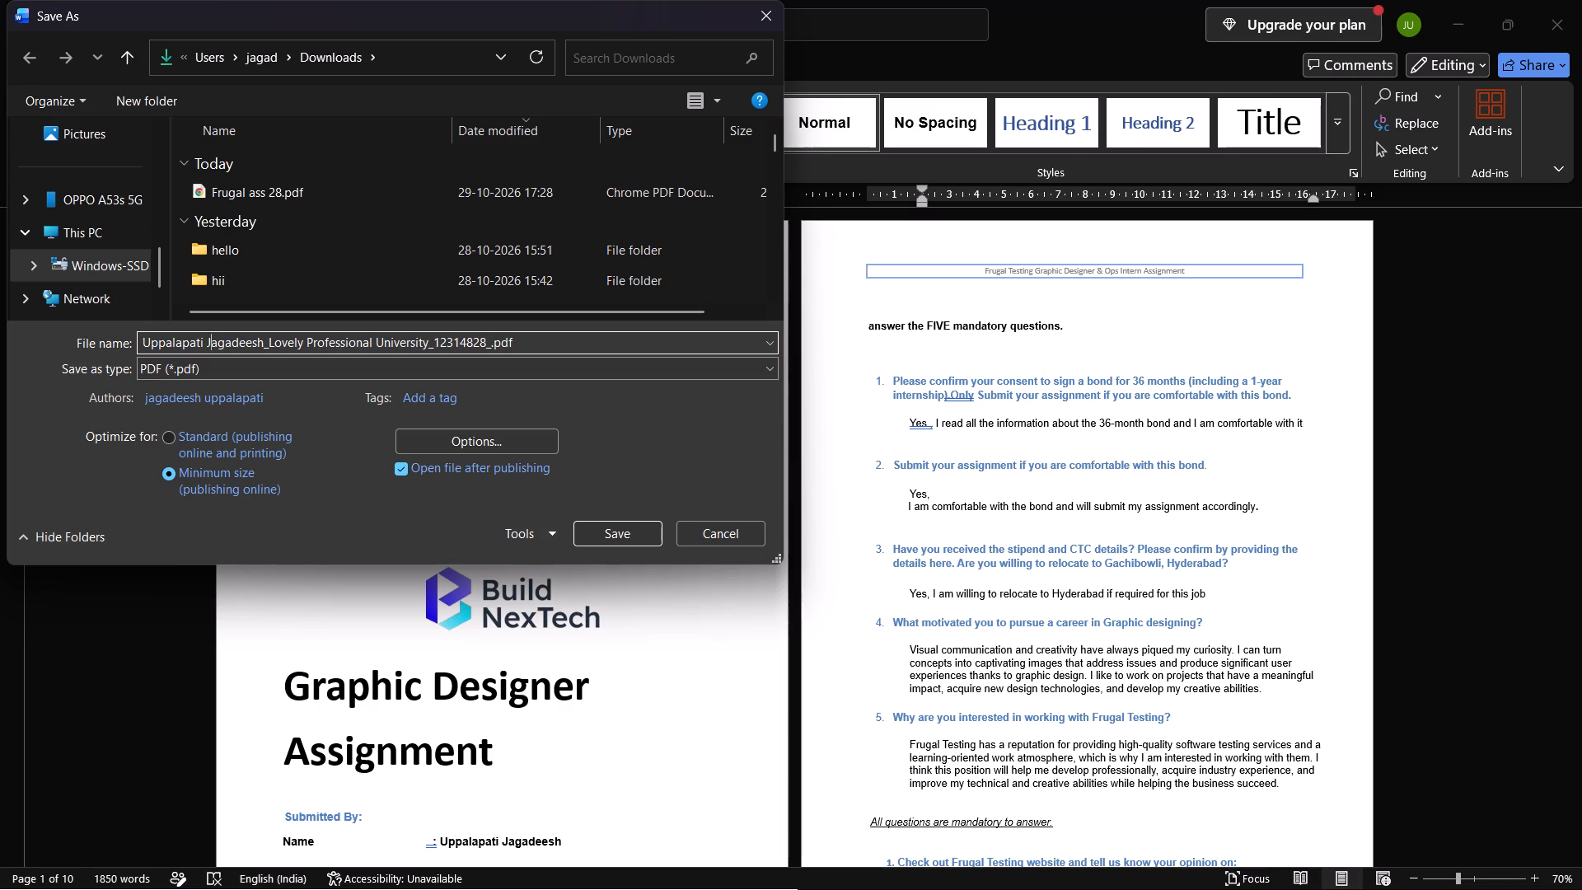
Add 152 after the trailing underscore in the PDF's file name, just before the .pdf extension.
key("Right")
key("Right")
key("Right")
key("Right")
key("Left")
key("Left")
key("Left")
key("Left")
key("Left")
key("Left")
key("Left")
key("Right")
key("Right")
key("Right")
key("Right")
key("Right")
key("Right")
key("Right")
key("Right")
key("Right")
key("Right")
key("Right")
key("Right")
key("Right")
key("Right")
key("Right")
key("Right")
key("Right")
key("Right")
key("Right")
key("Right")
key("Right")
key("Right")
key("Right")
key("Right")
key("Right")
key("Right")
key("Right")
key("Right")
key("Right")
type("152")
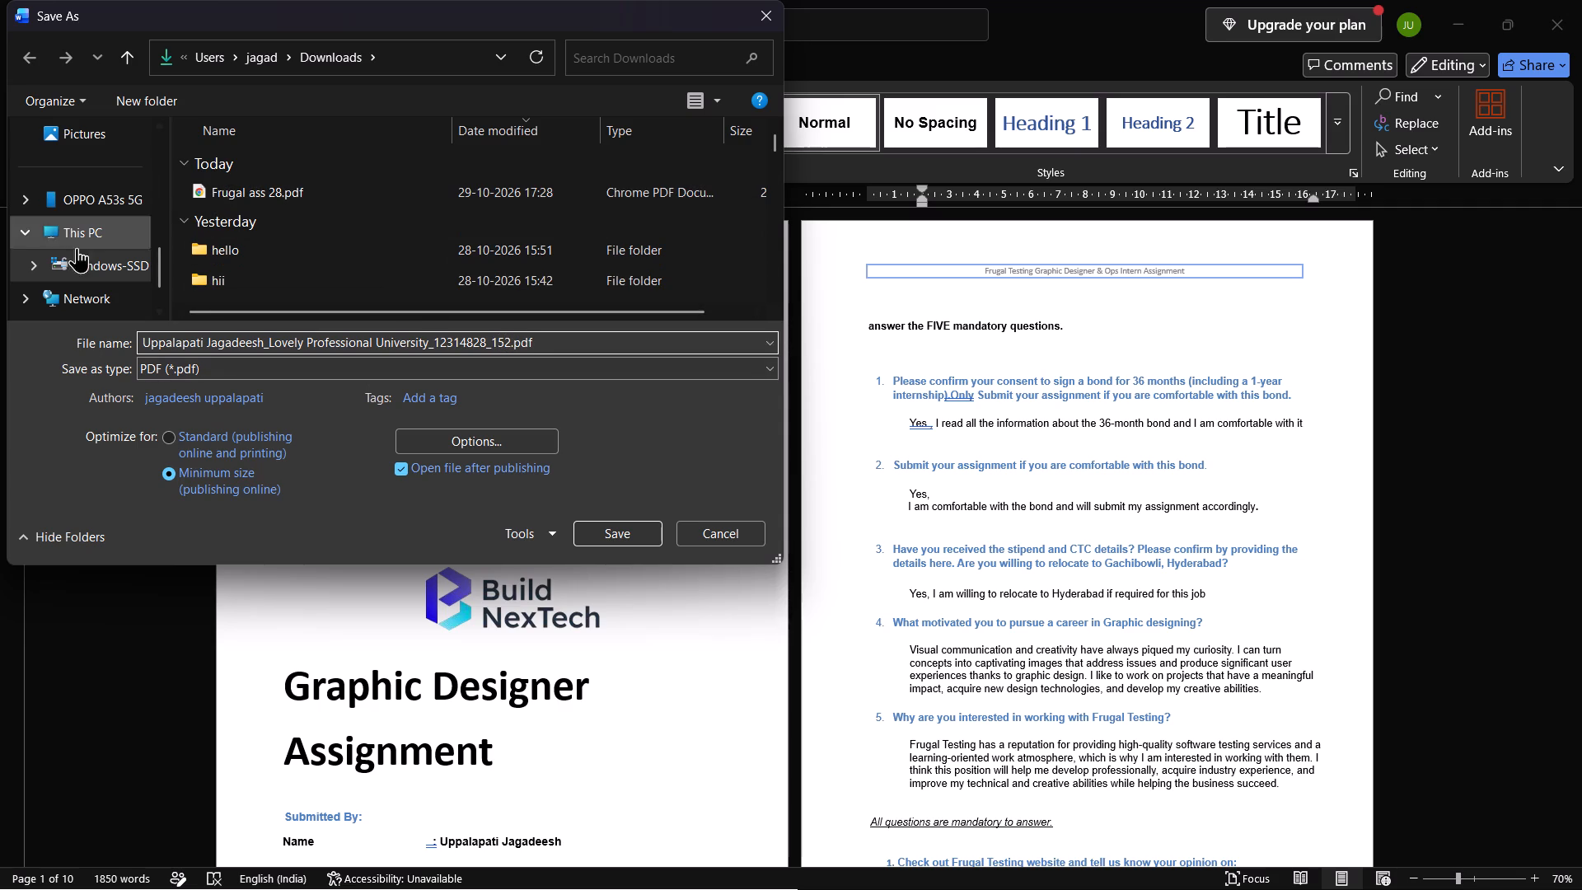
Save the assignment as a minimum-size PDF in the Downloads folder and have it open after publishing.
left_click(614, 533)
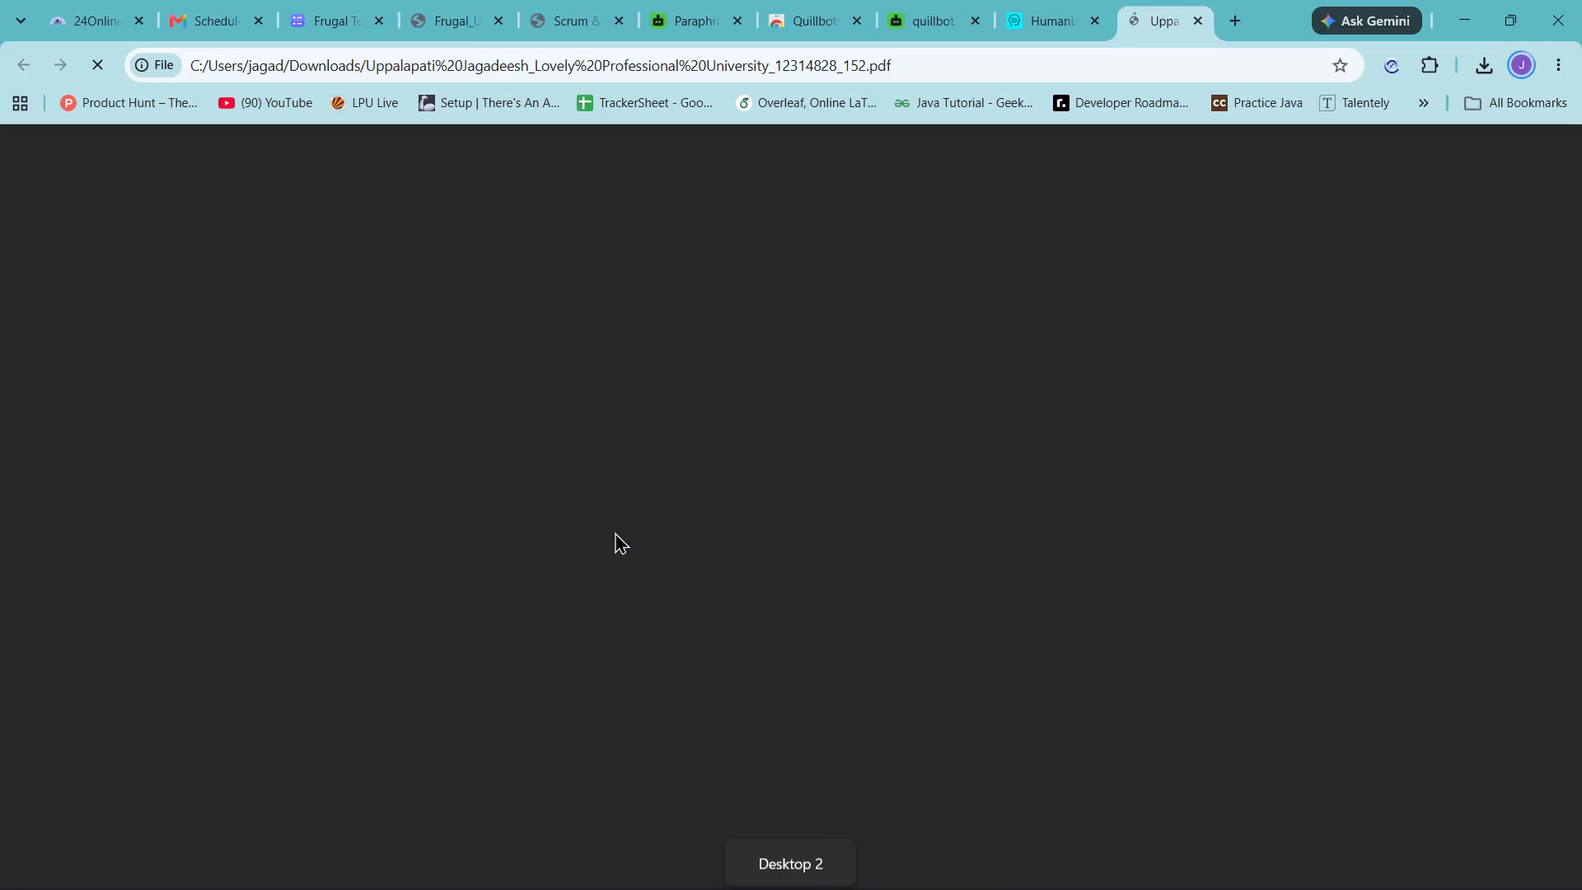
Review the exported assignment PDF in Chrome, starting from the cover page.
scroll(785, 387, "down", 3)
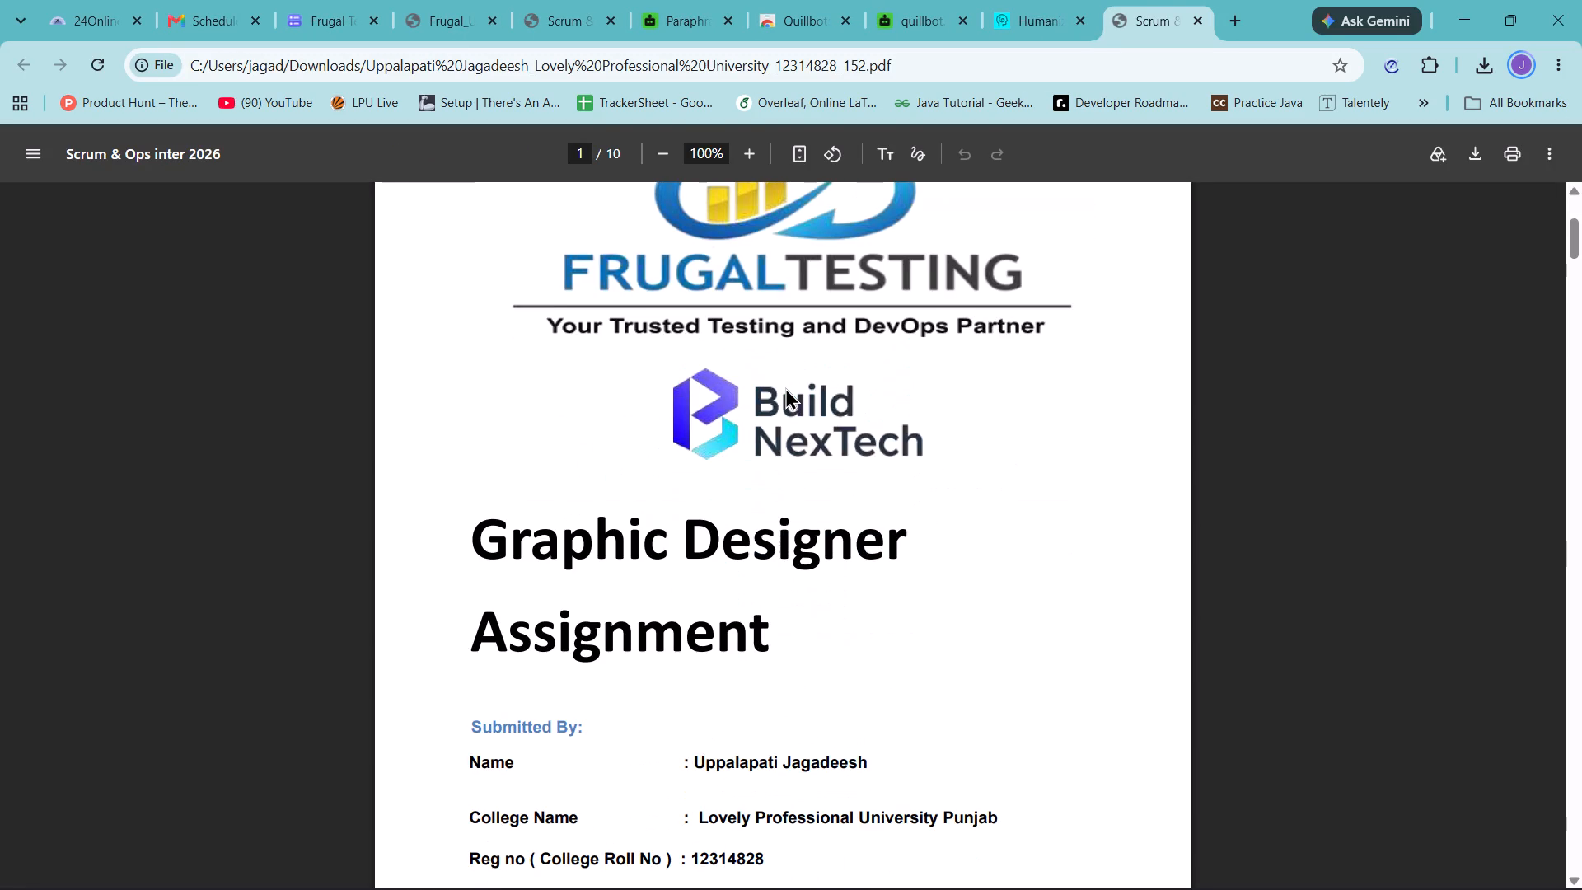
Check the rest of the exported PDF, from the cover details through the answers, profile links and social media screenshots to page 10.
scroll(785, 387, "down", 2)
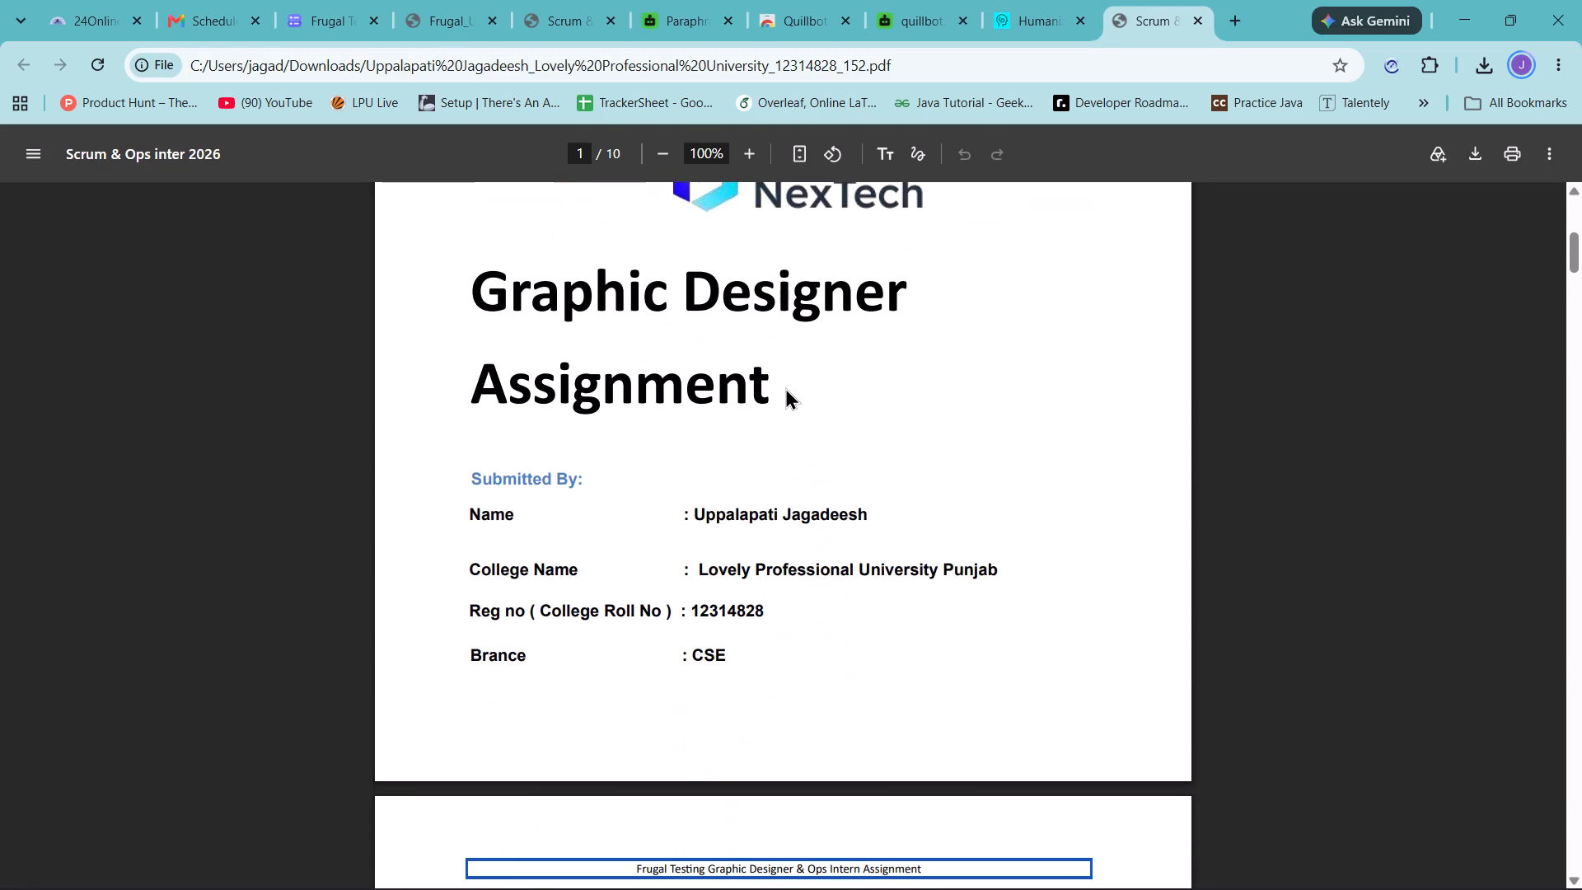
scroll(785, 387, "down", 1)
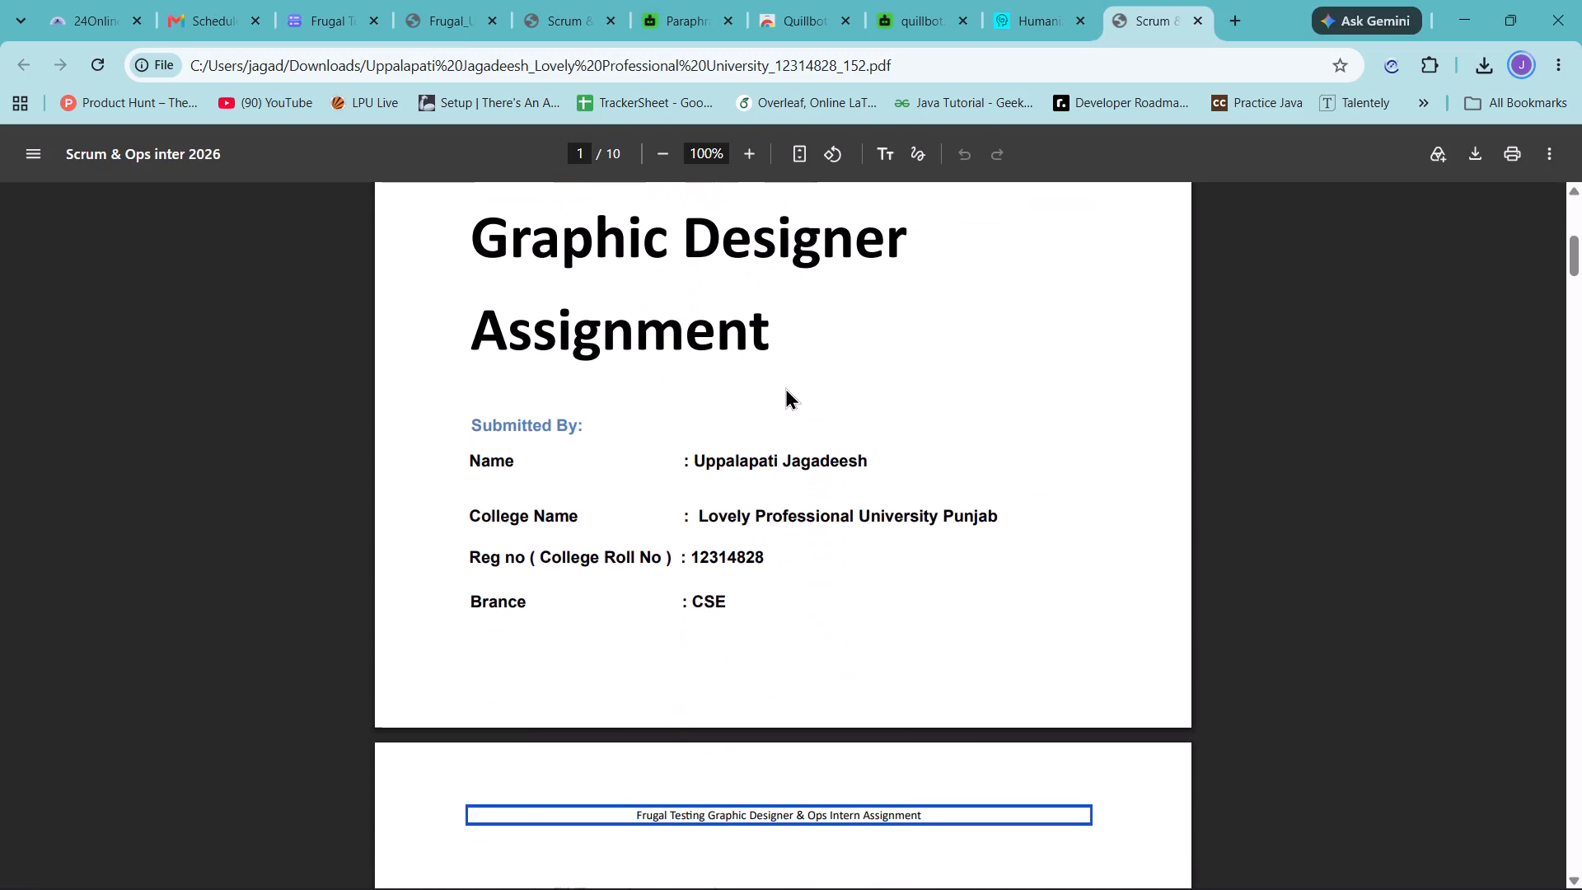
scroll(785, 387, "down", 9)
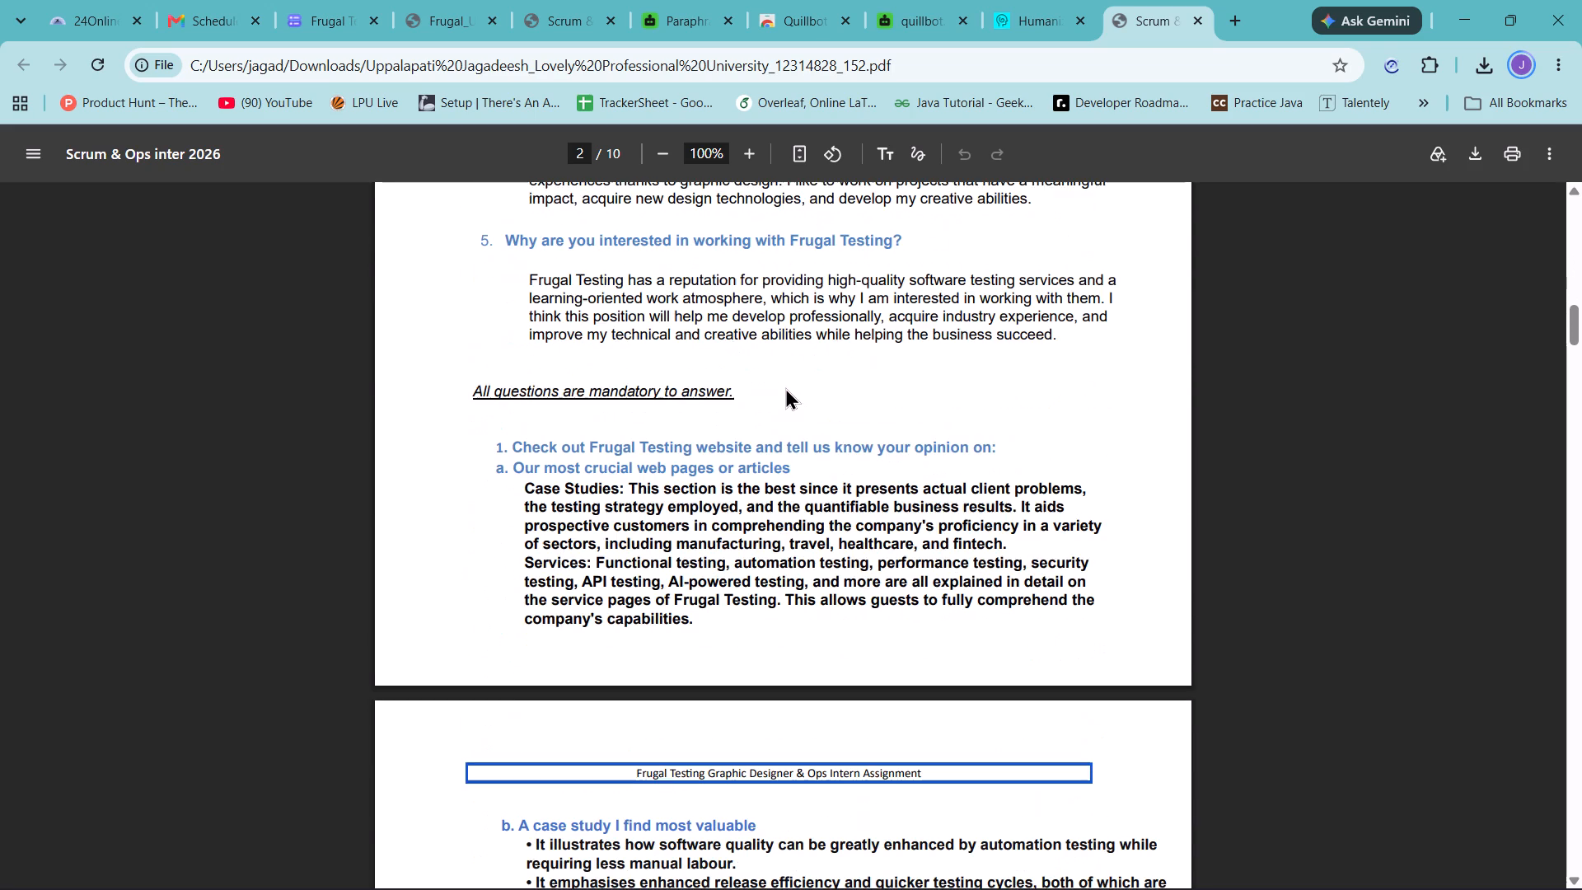
scroll(785, 387, "down", 8)
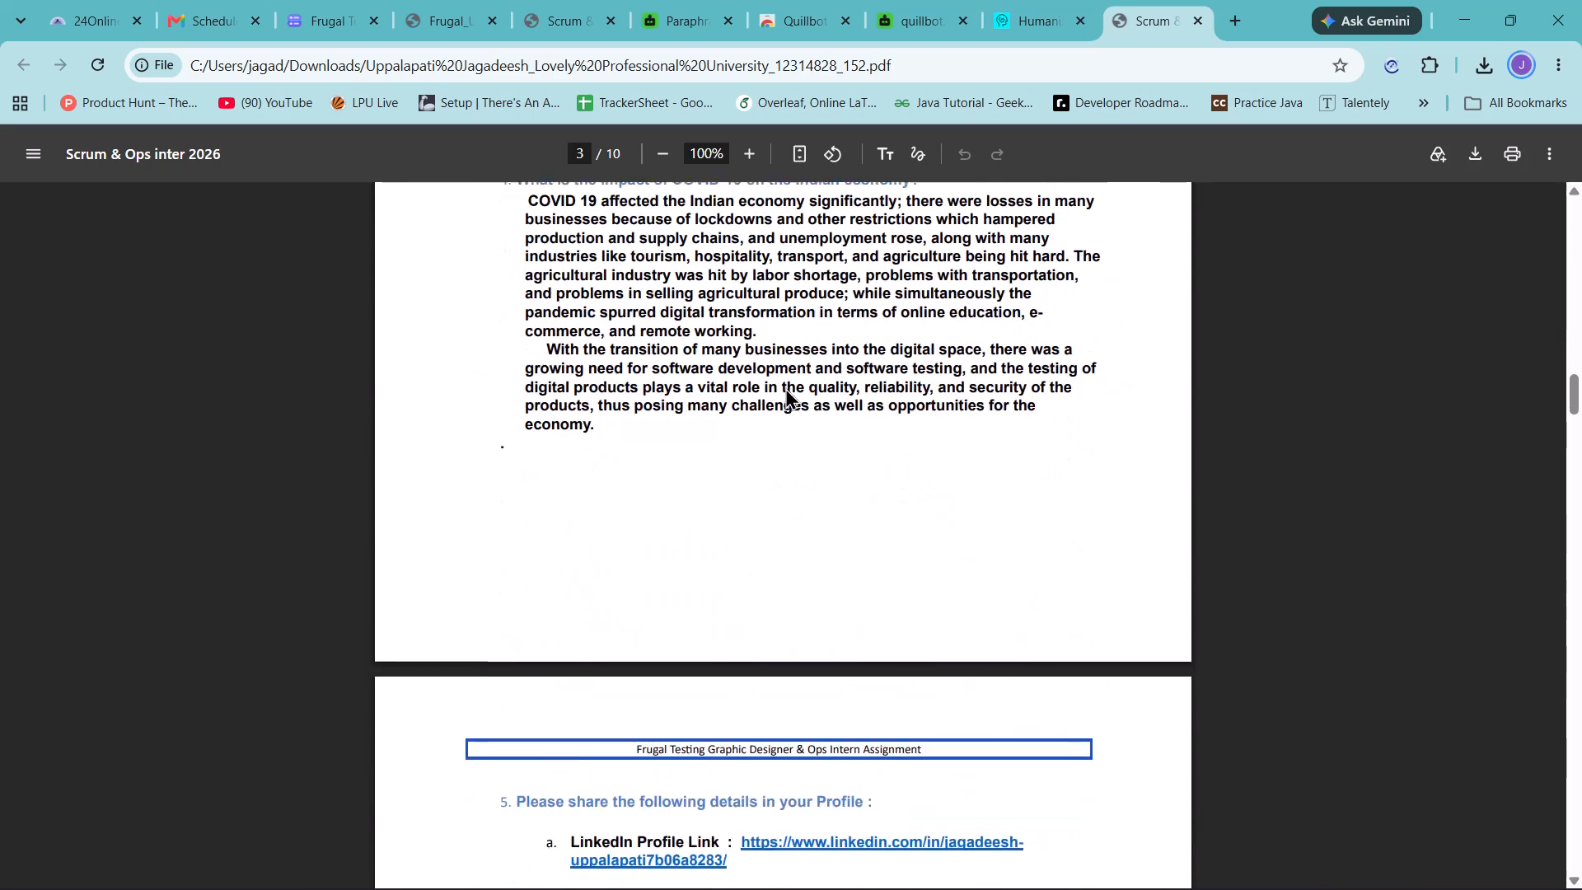
scroll(785, 387, "down", 2)
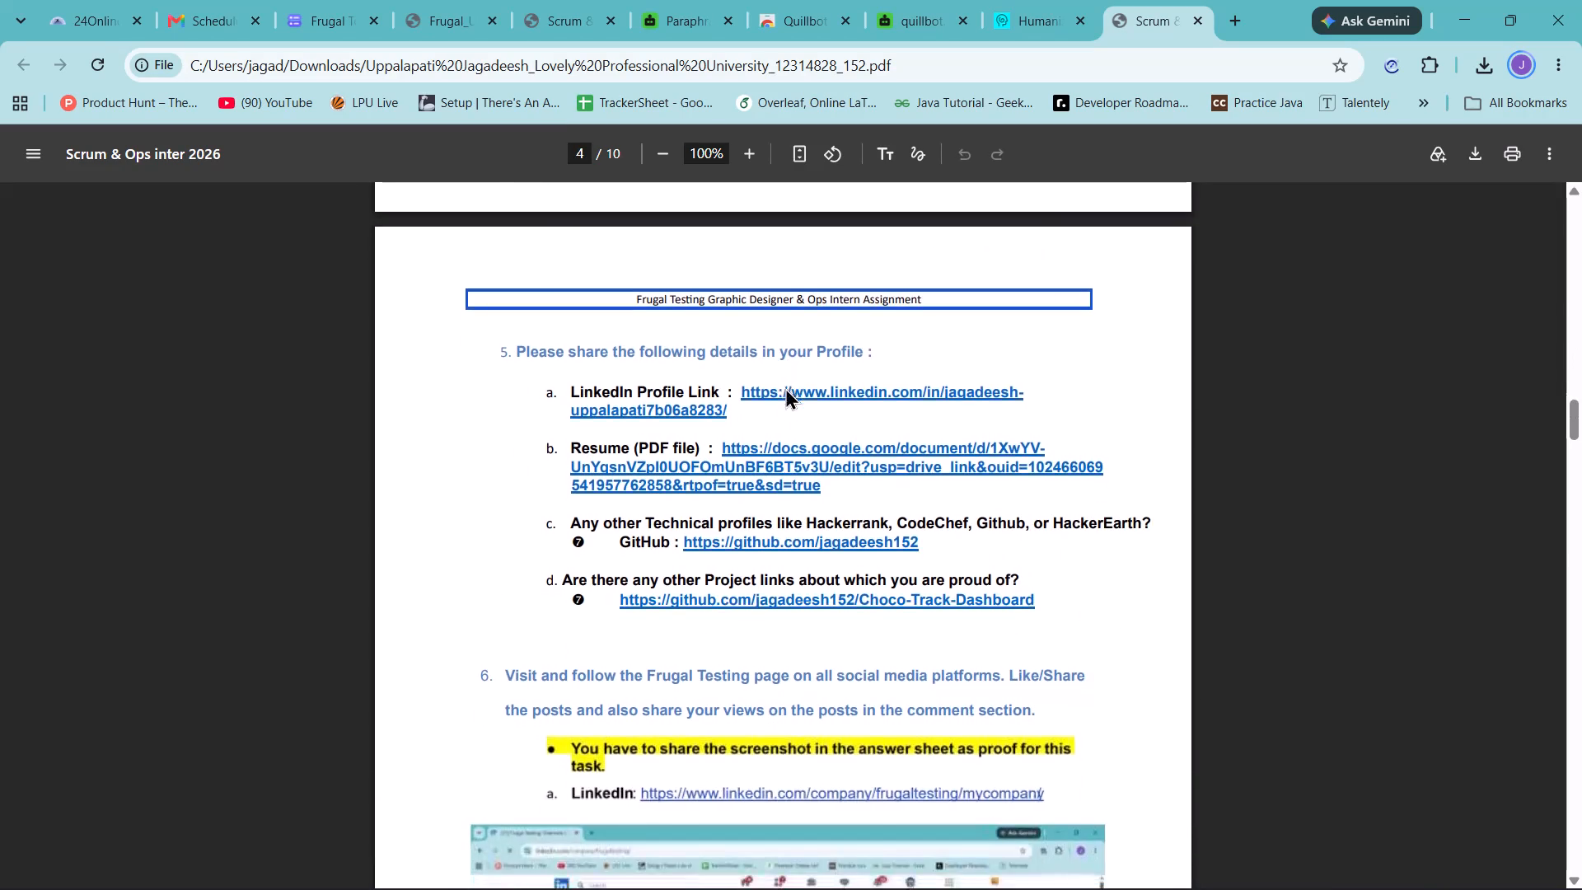
scroll(785, 387, "down", 5)
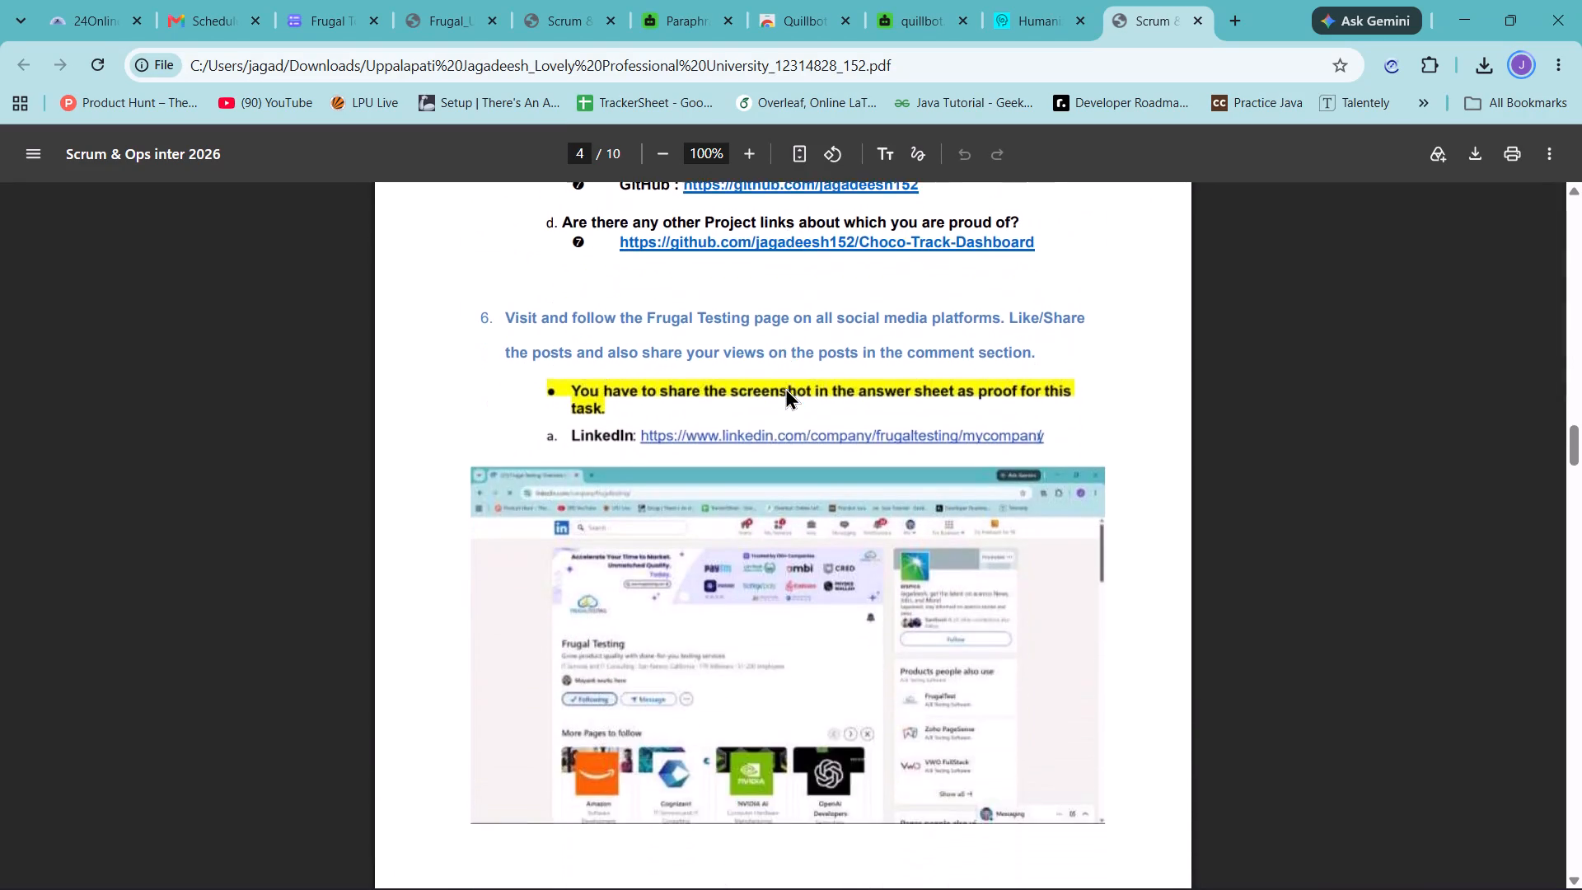
scroll(785, 387, "down", 10)
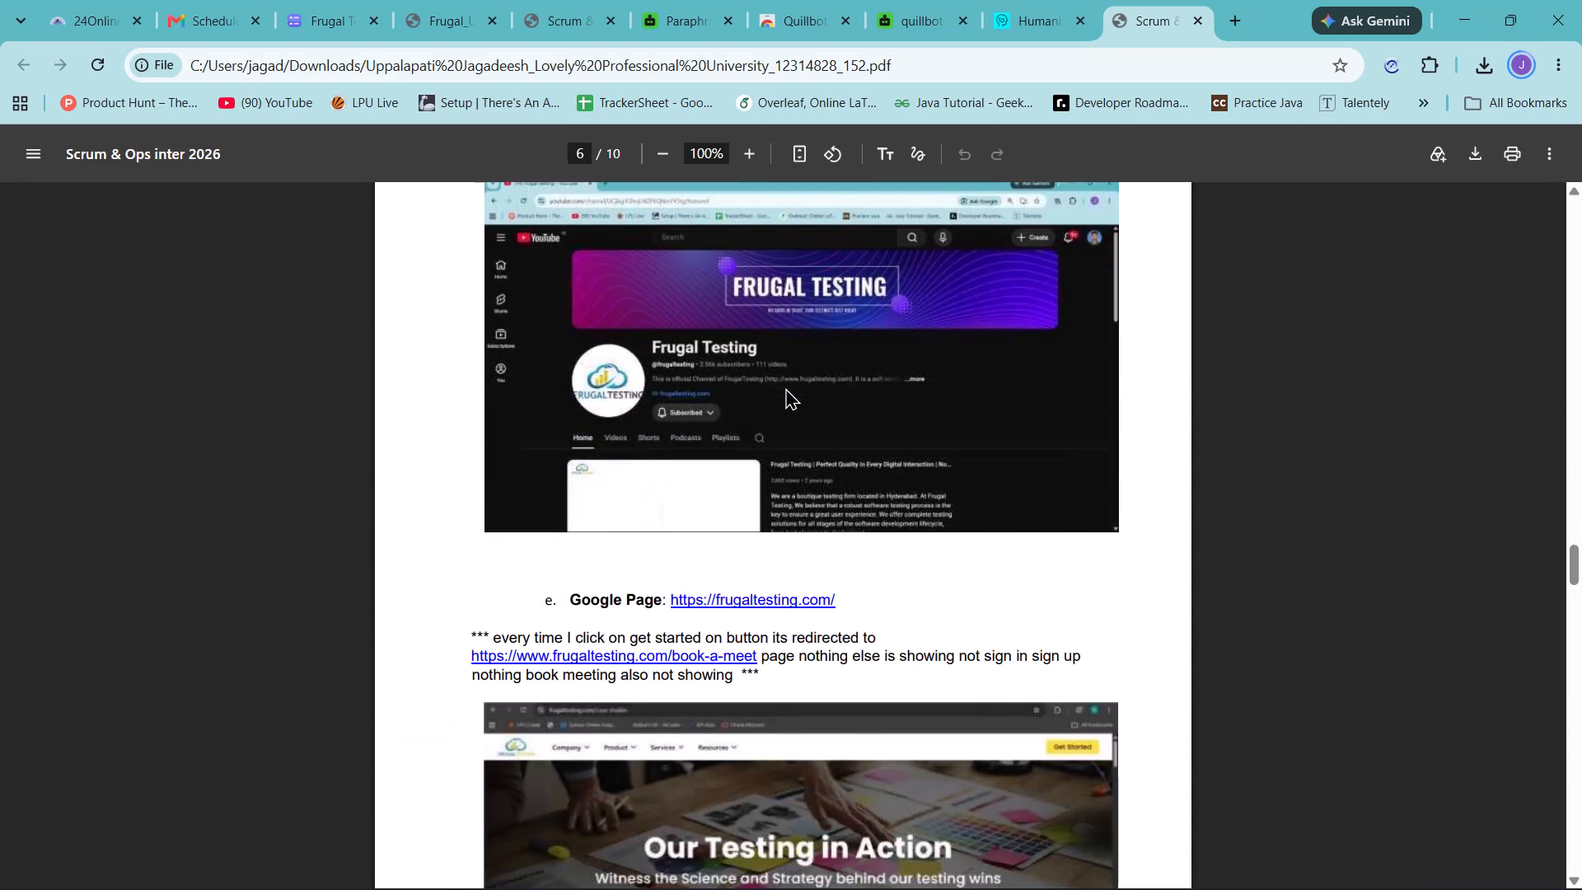
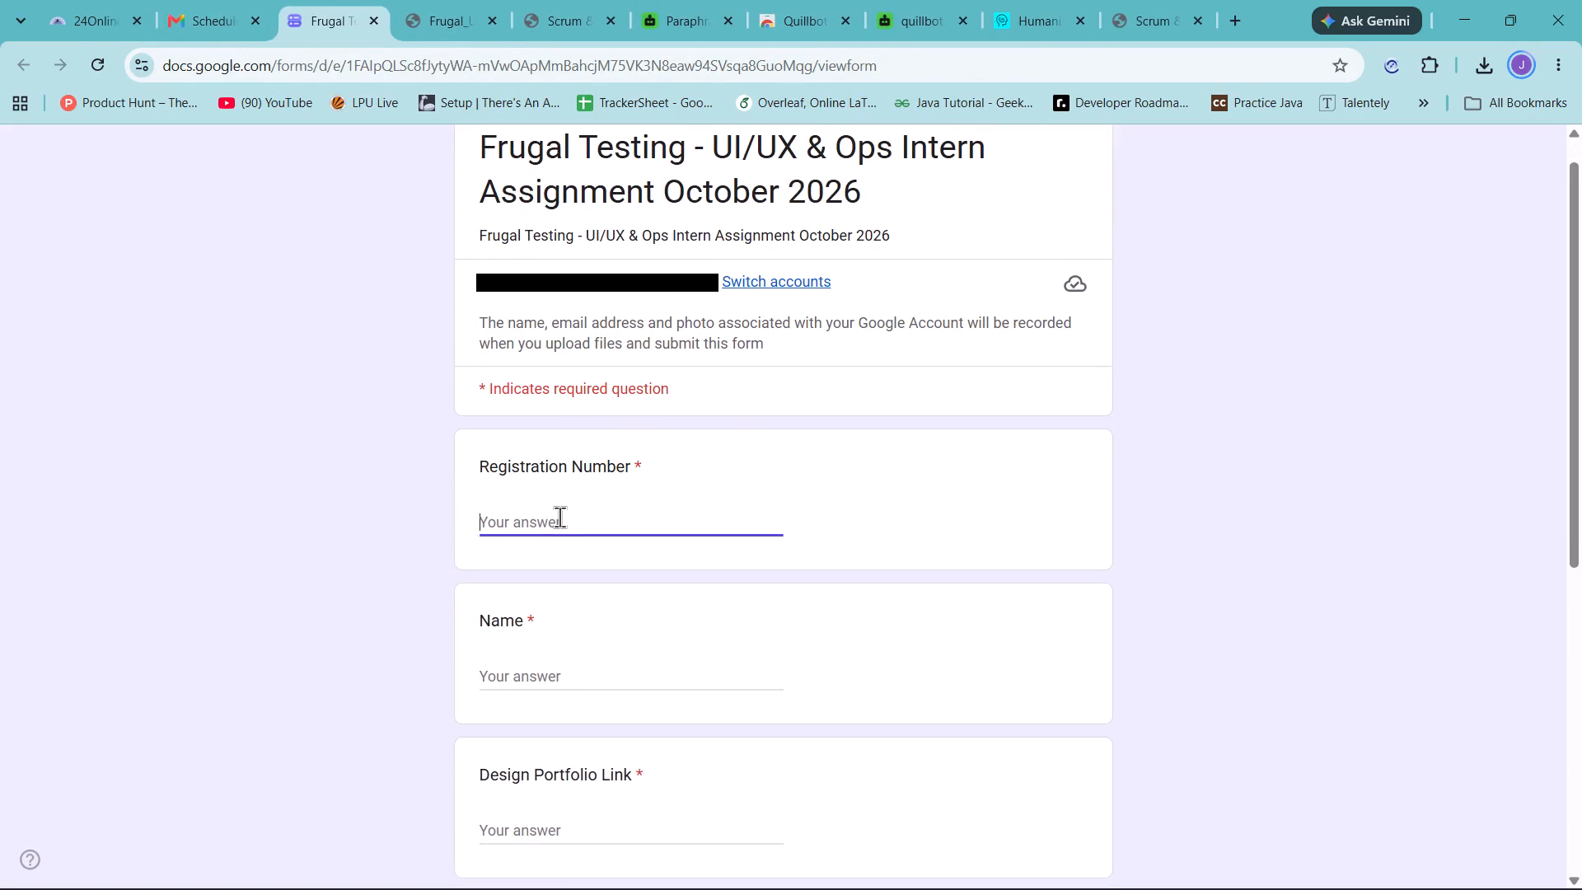
Enter the student's registration number in the Frugal Testing assignment submission form.
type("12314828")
Fill in the student's full name as the answer to the form's Name question.
left_click_drag(544, 657, 540, 677)
left_click(540, 677)
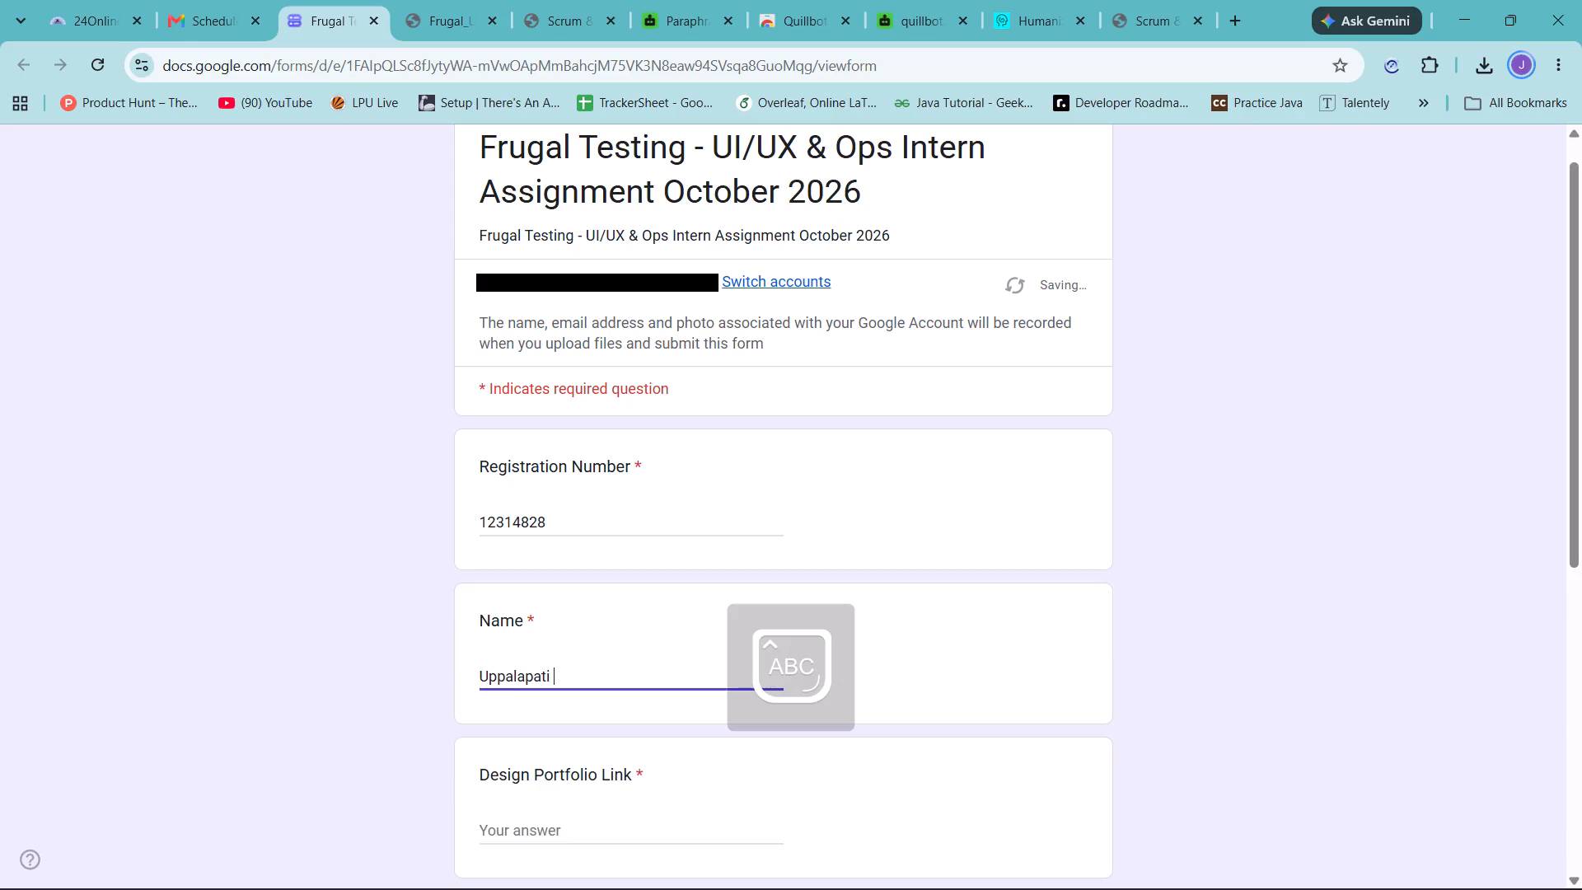
Complete the student's name in the form's Name answer.
type("agadeesh")
scroll(540, 677, "down", 1)
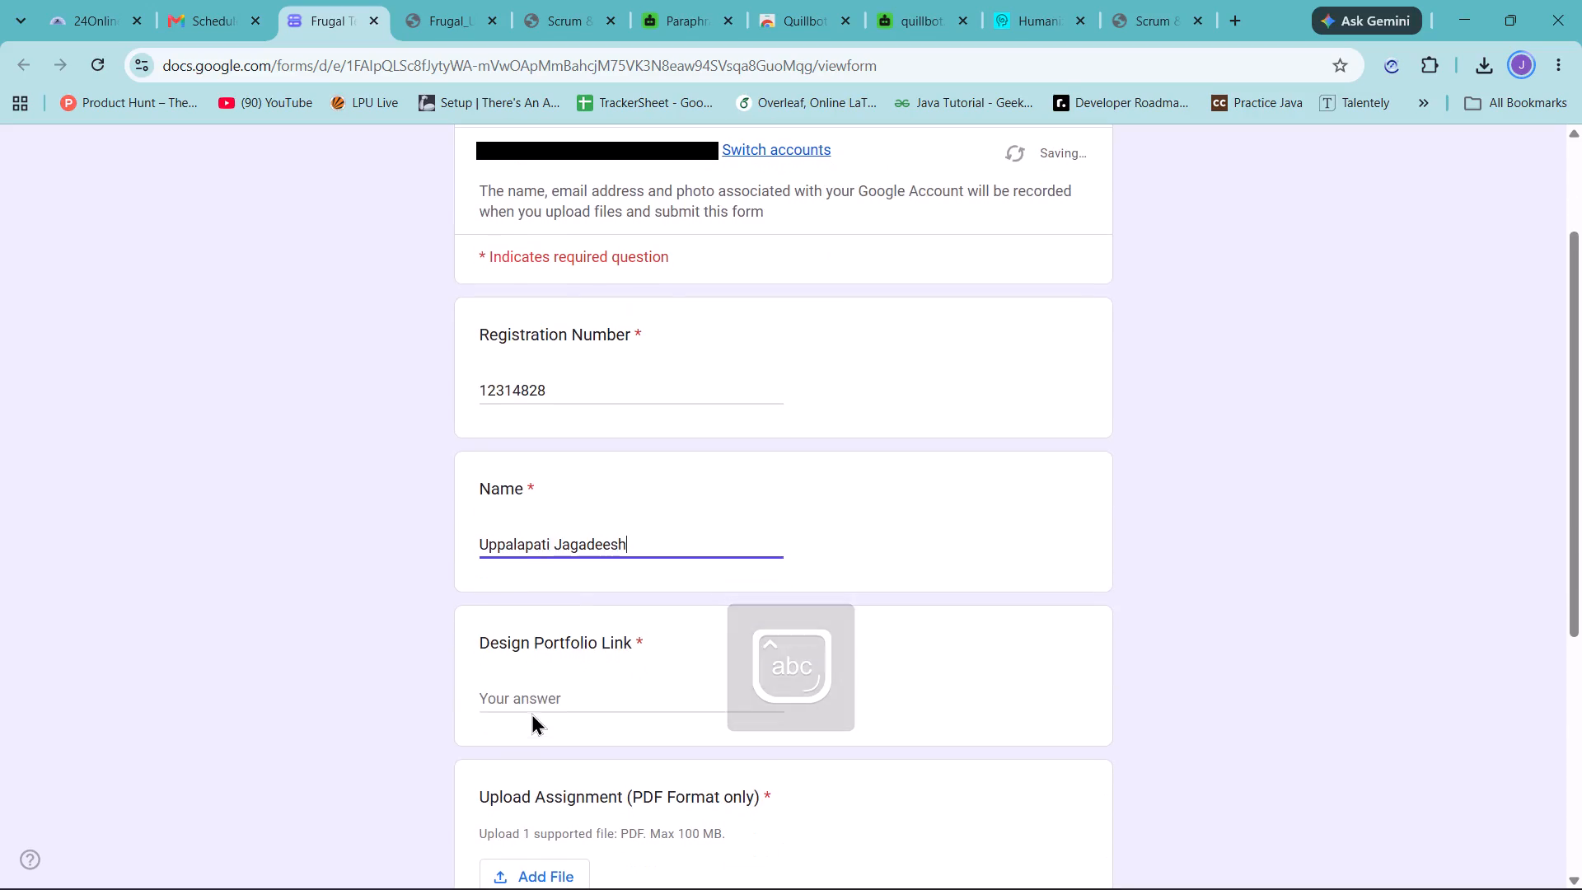
left_click(561, 699)
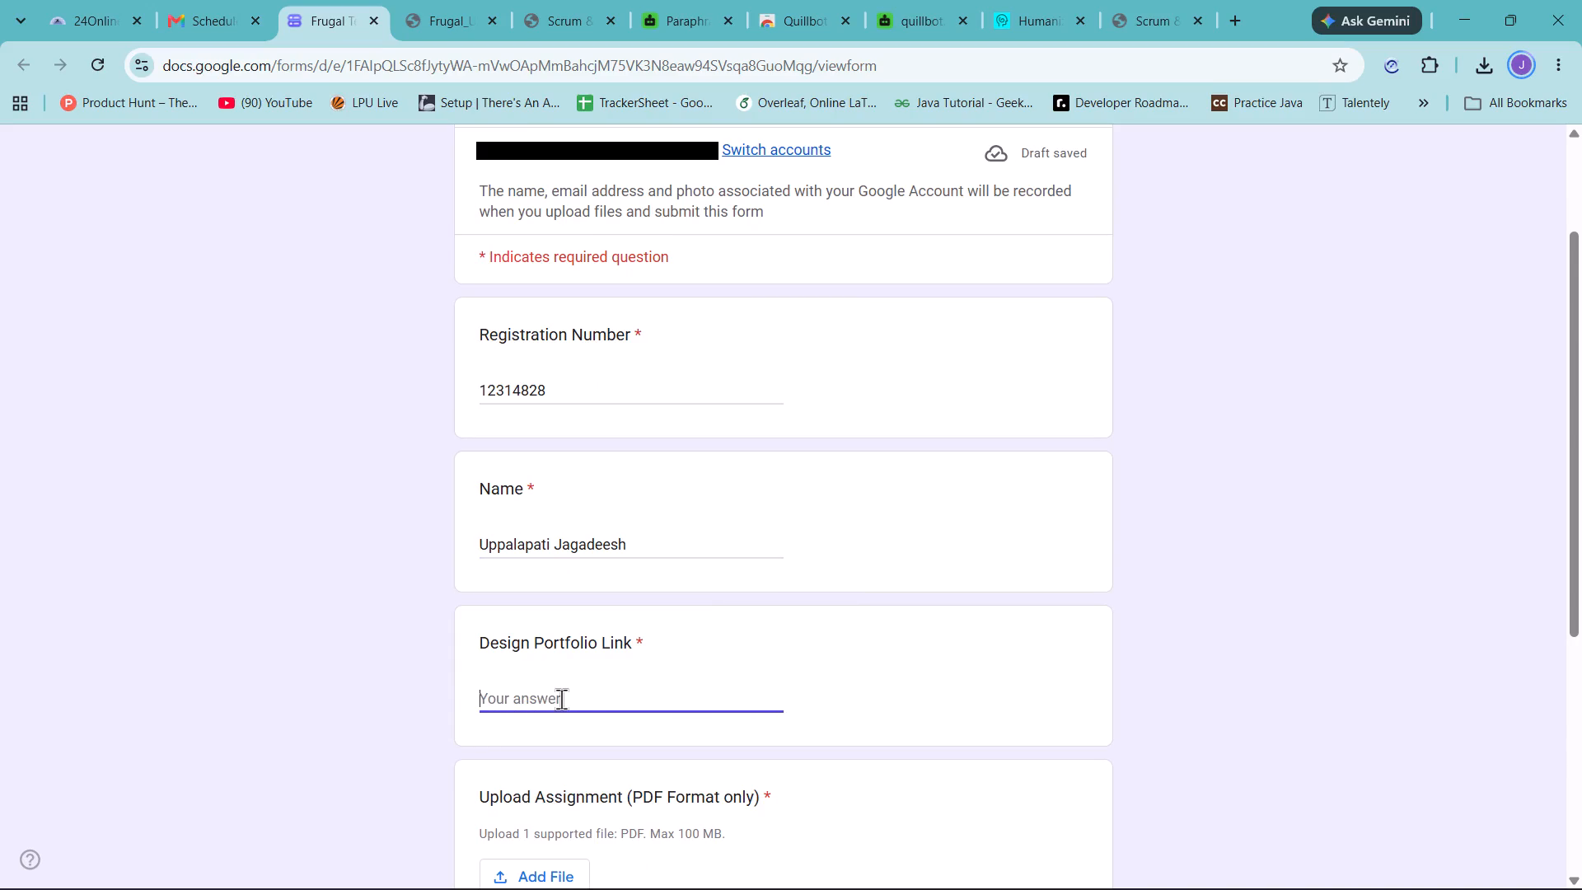
Upload the assignment PDF ending in _152 from the Downloads folder to the Upload Assignment question.
scroll(561, 699, "down", 2)
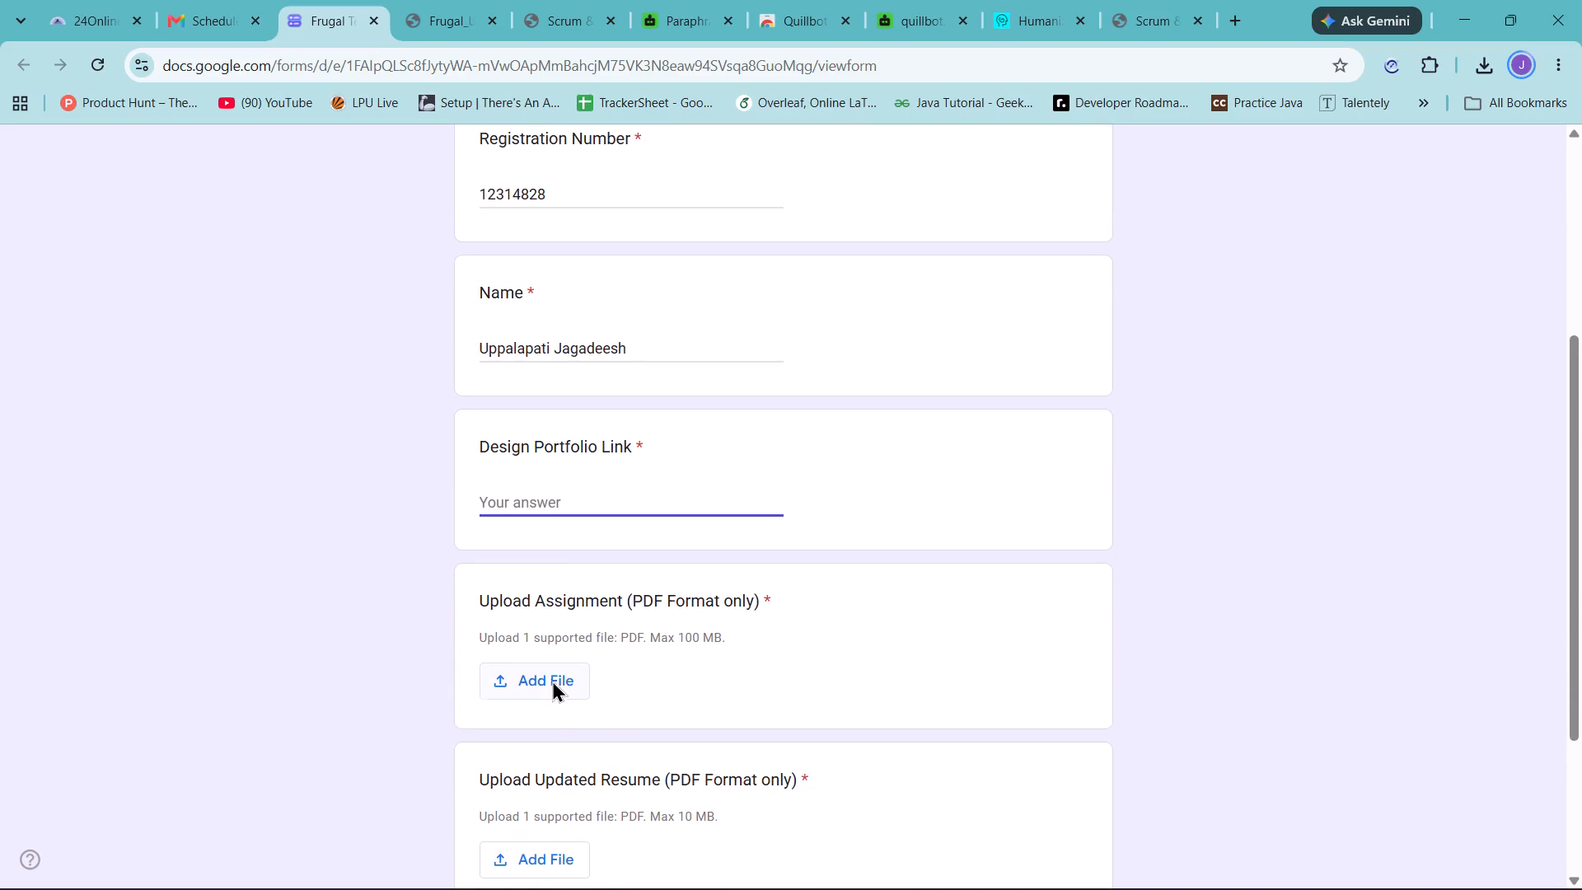
left_click(552, 680)
left_click(522, 718)
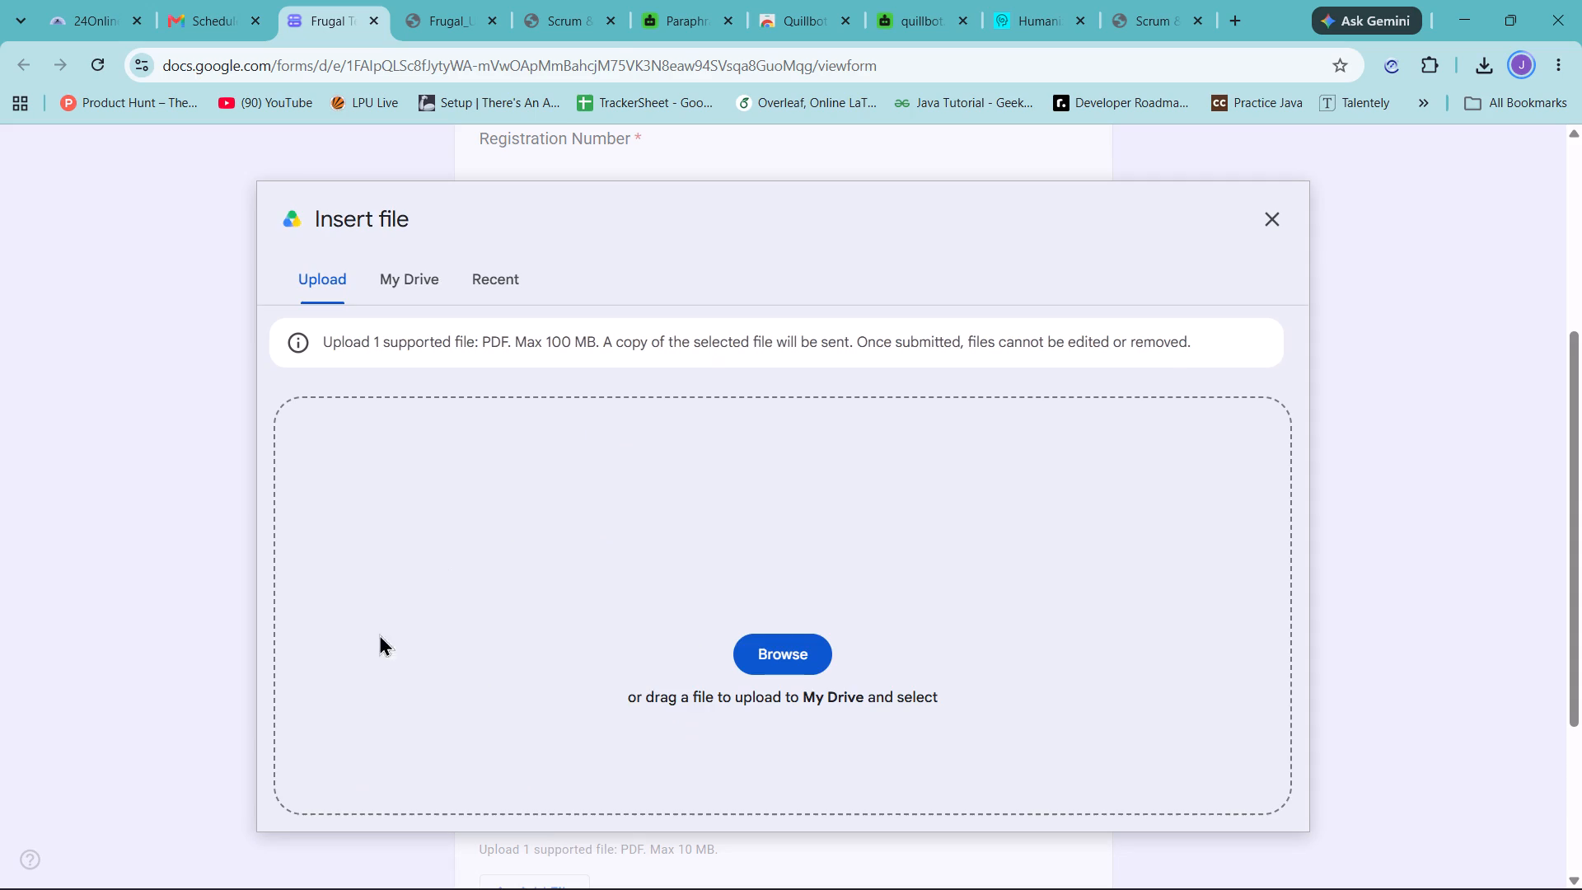
left_click(797, 649)
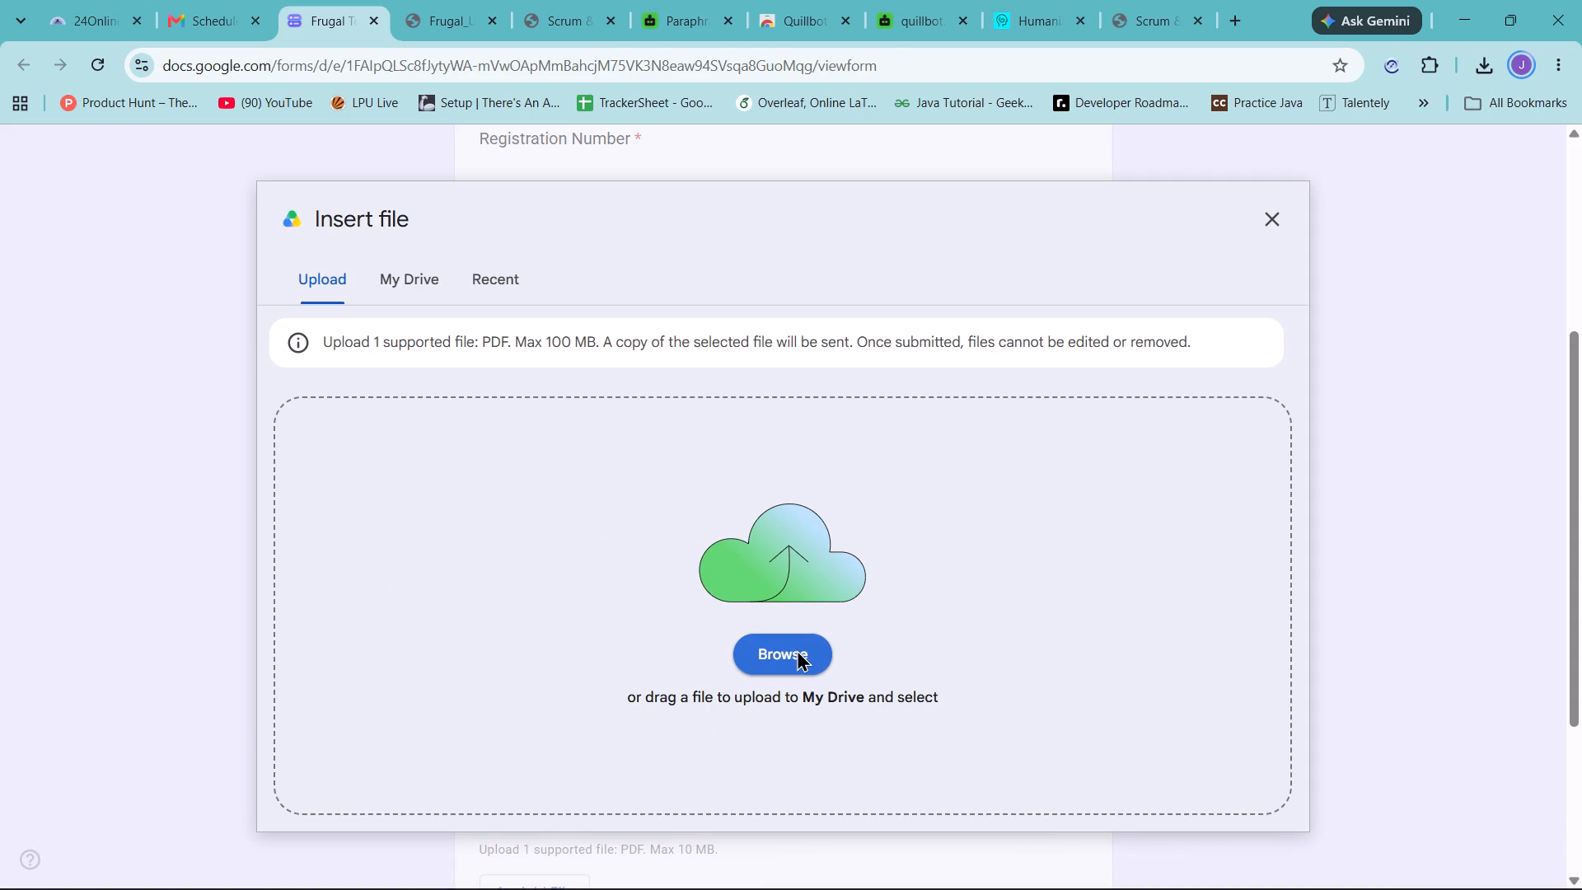
scroll(105, 228, "up", 1)
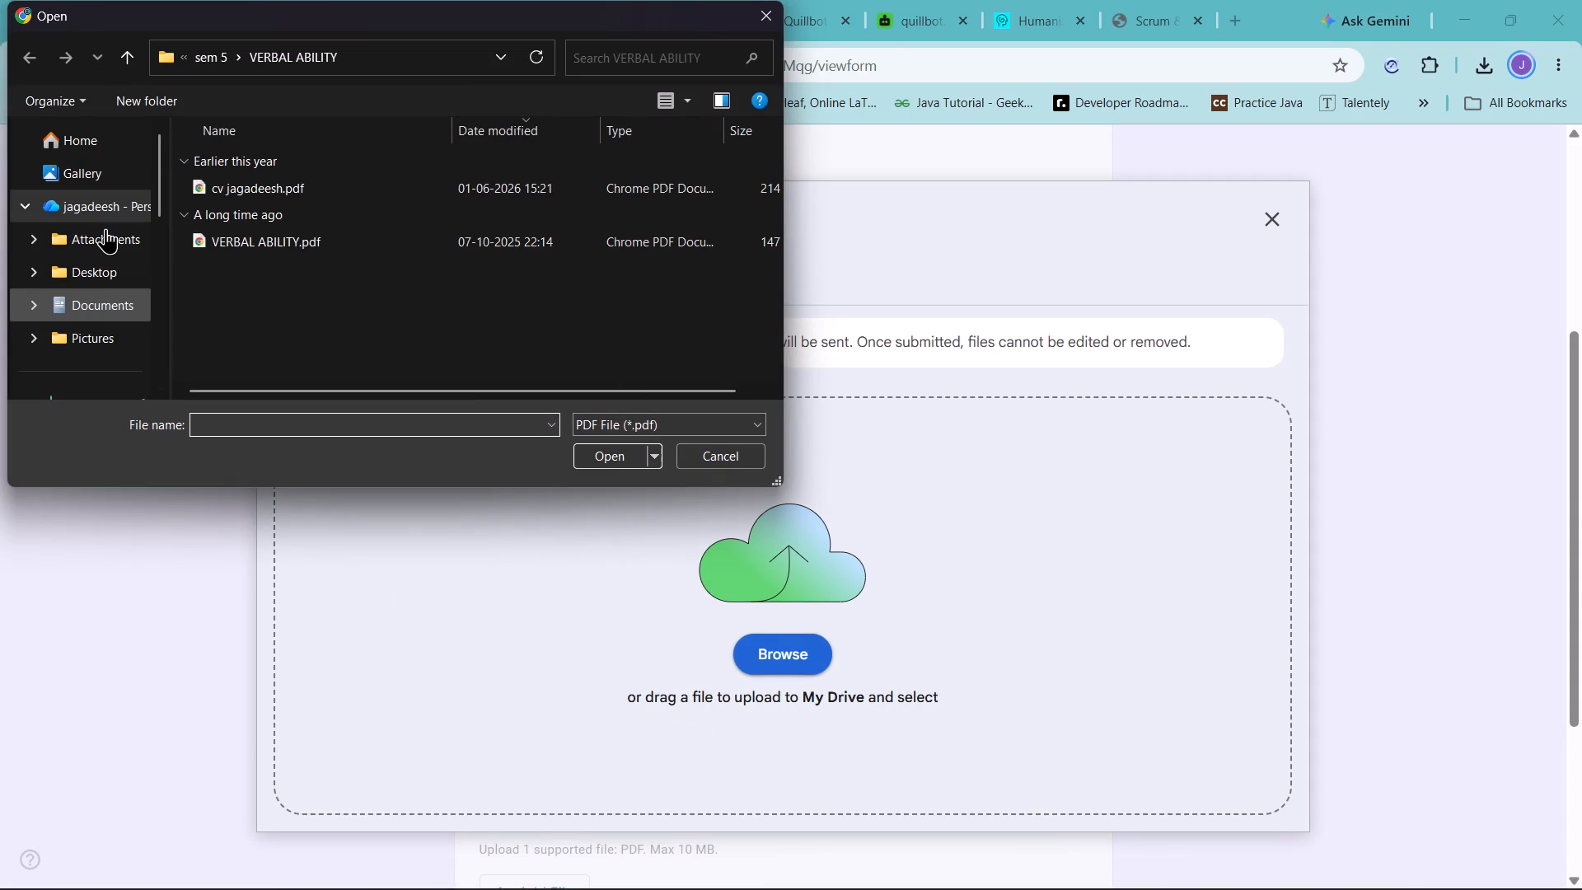
scroll(96, 347, "down", 1)
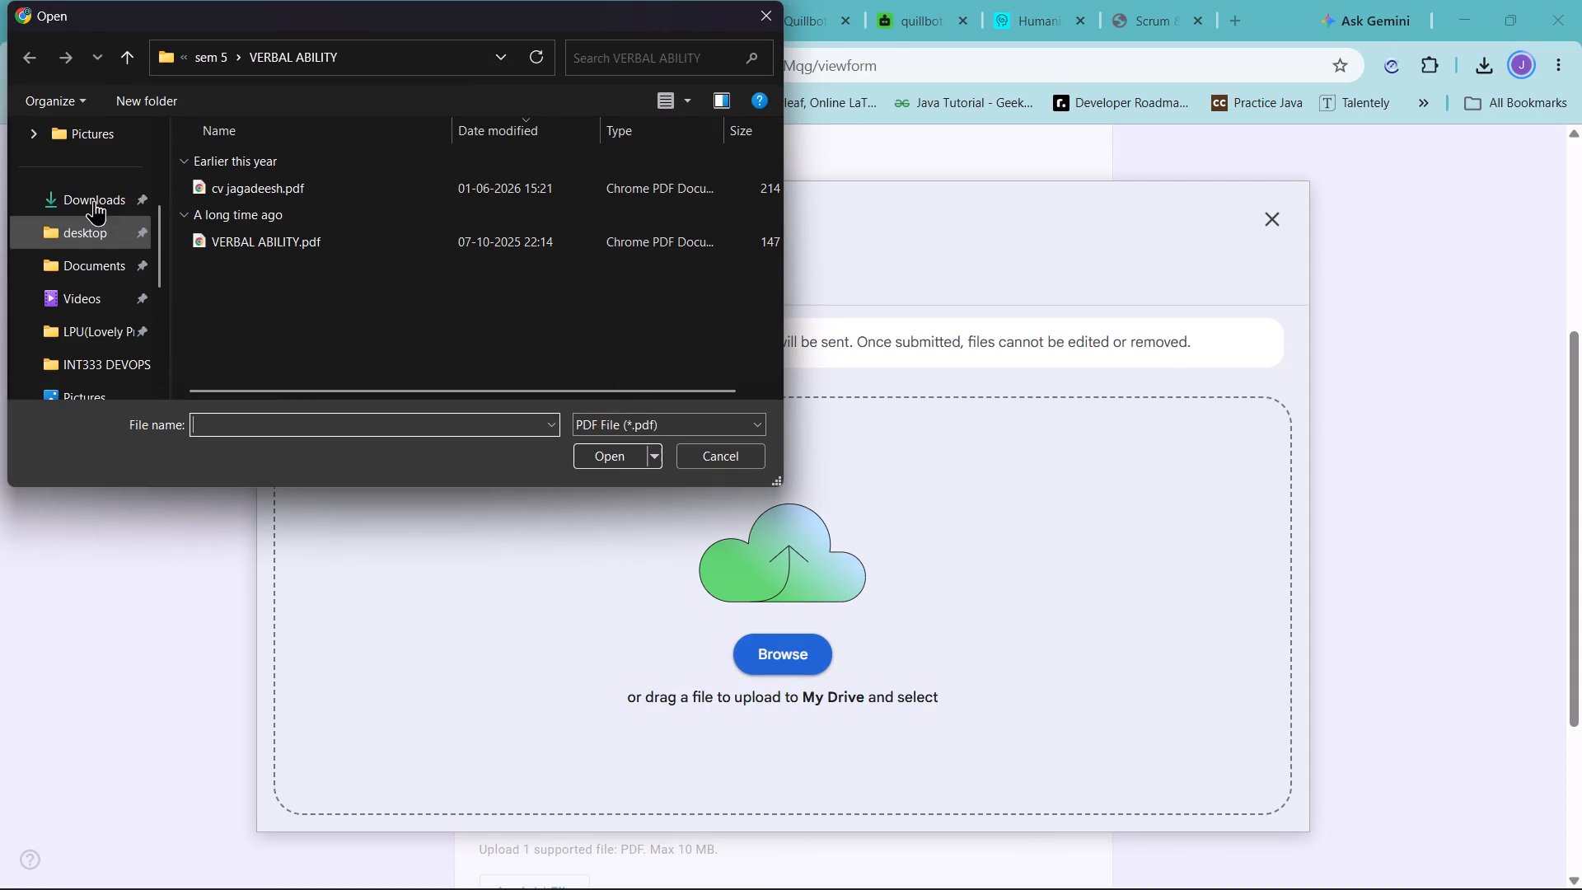
left_click(94, 199)
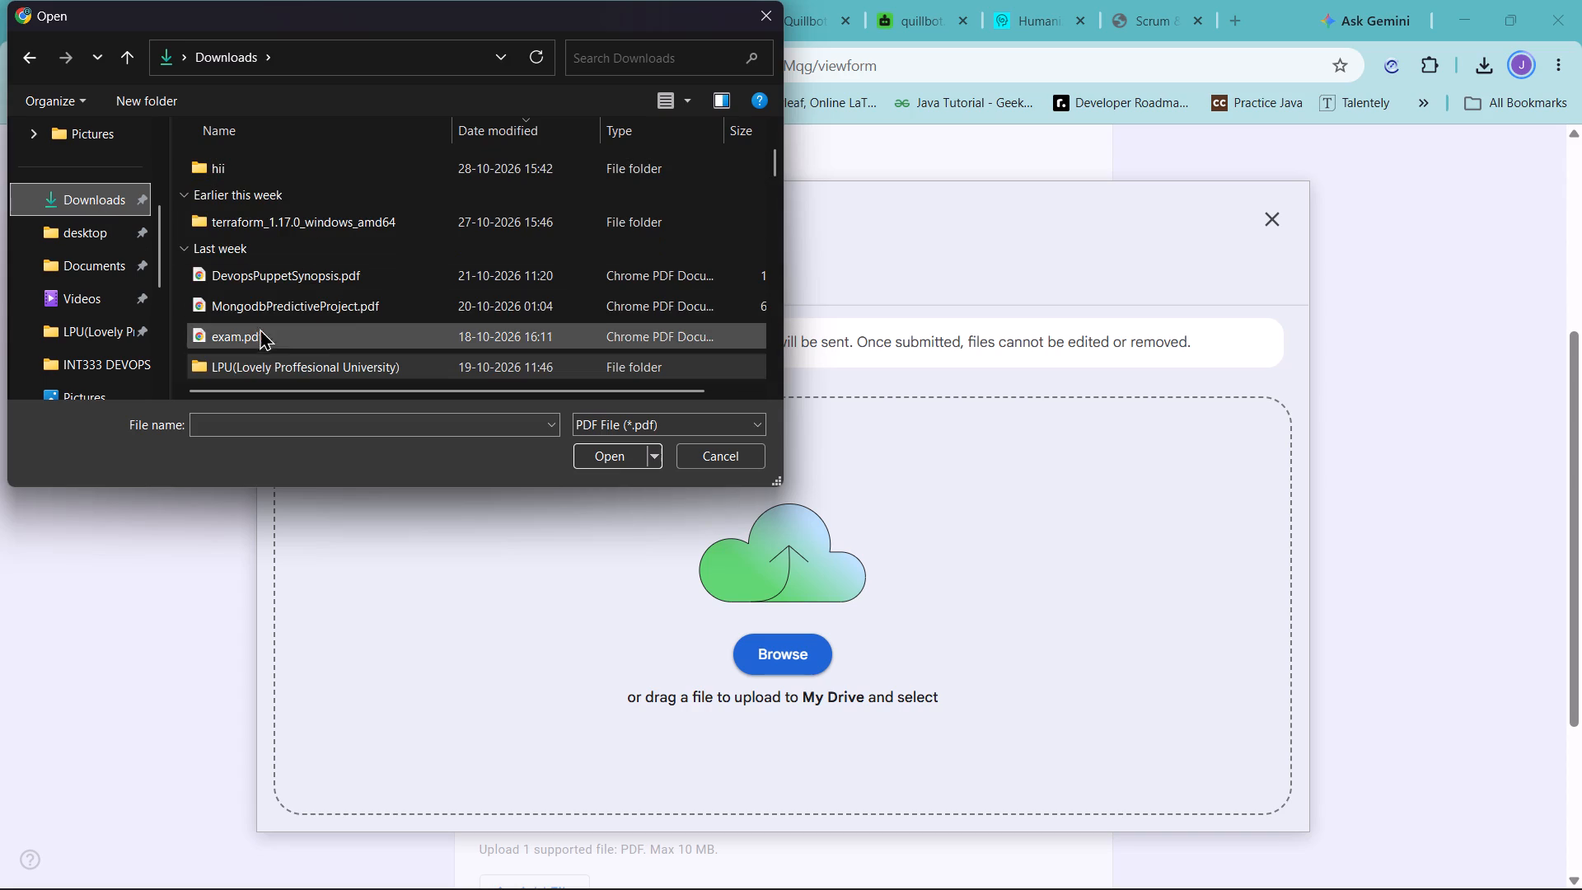
scroll(272, 315, "down", 1)
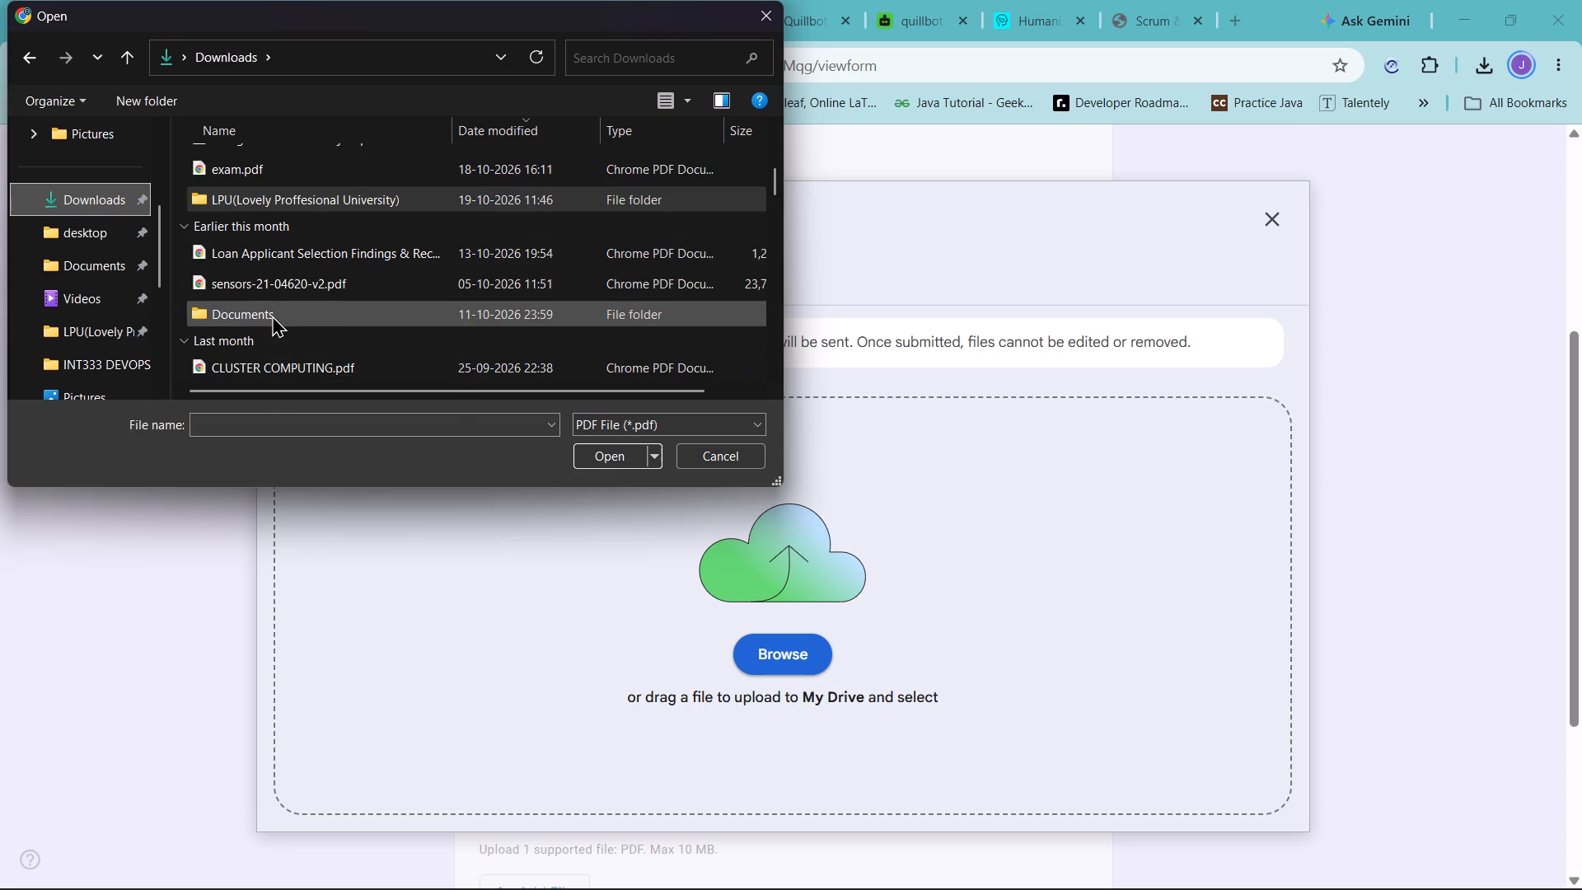
scroll(272, 315, "up", 5)
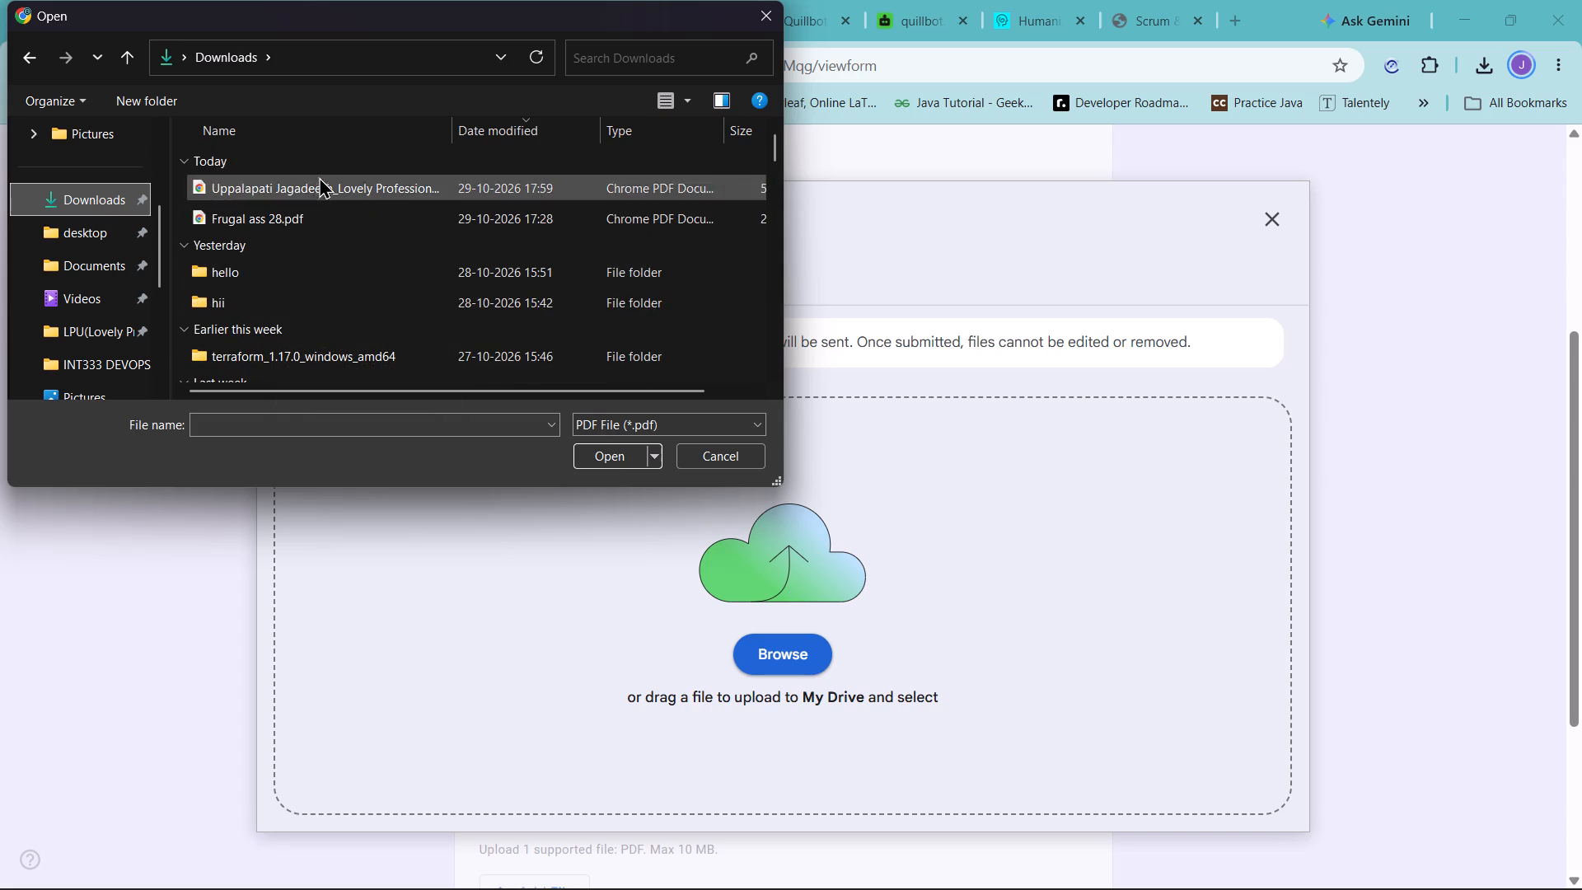
left_click(314, 190)
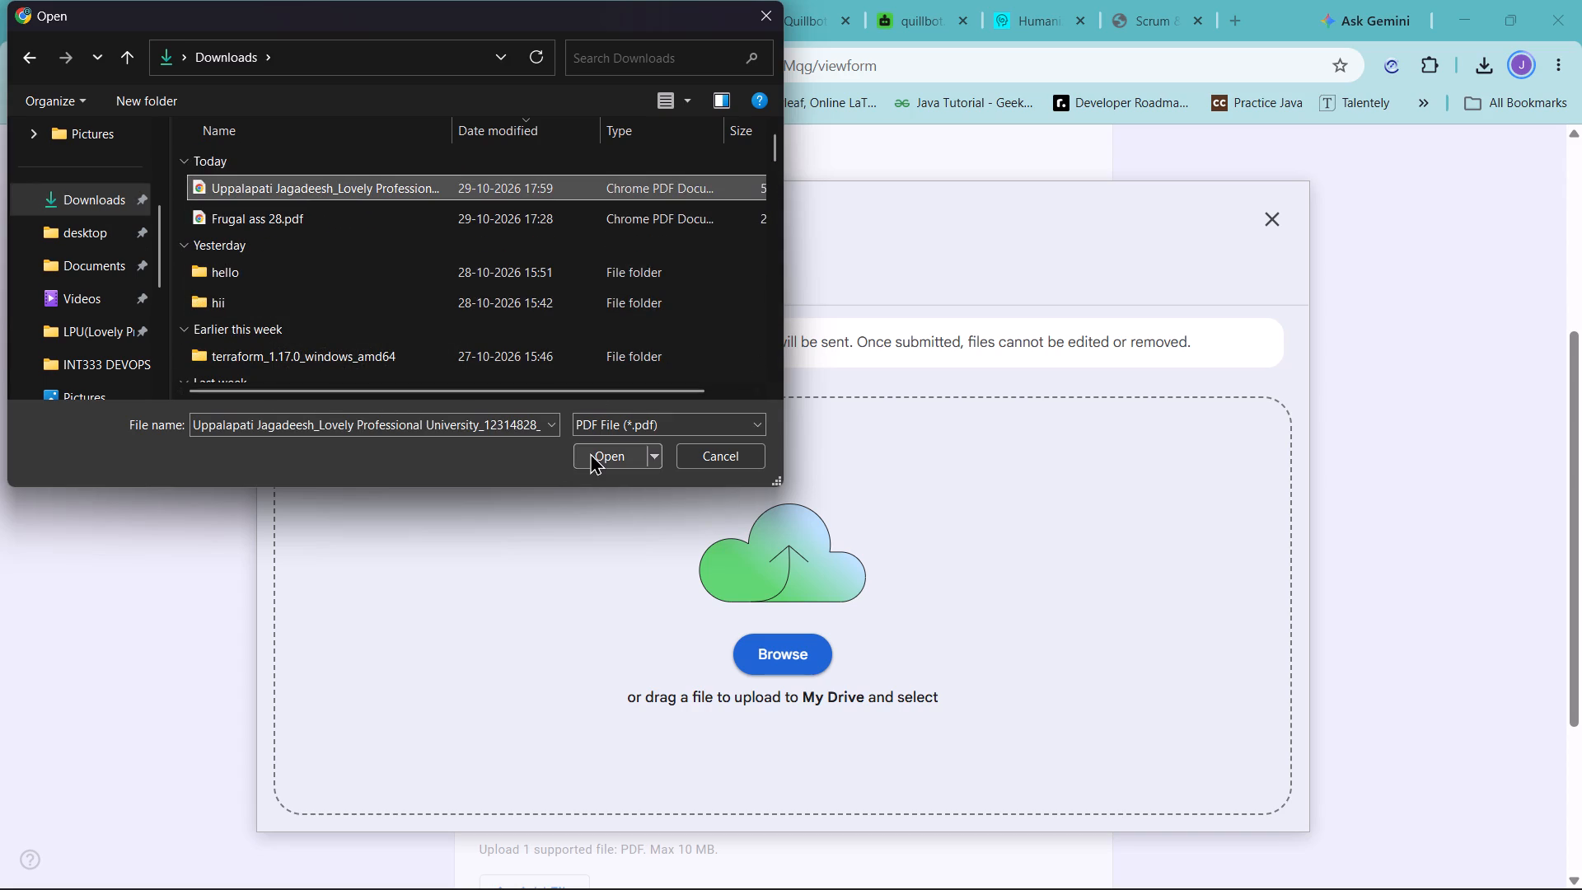
left_click(590, 452)
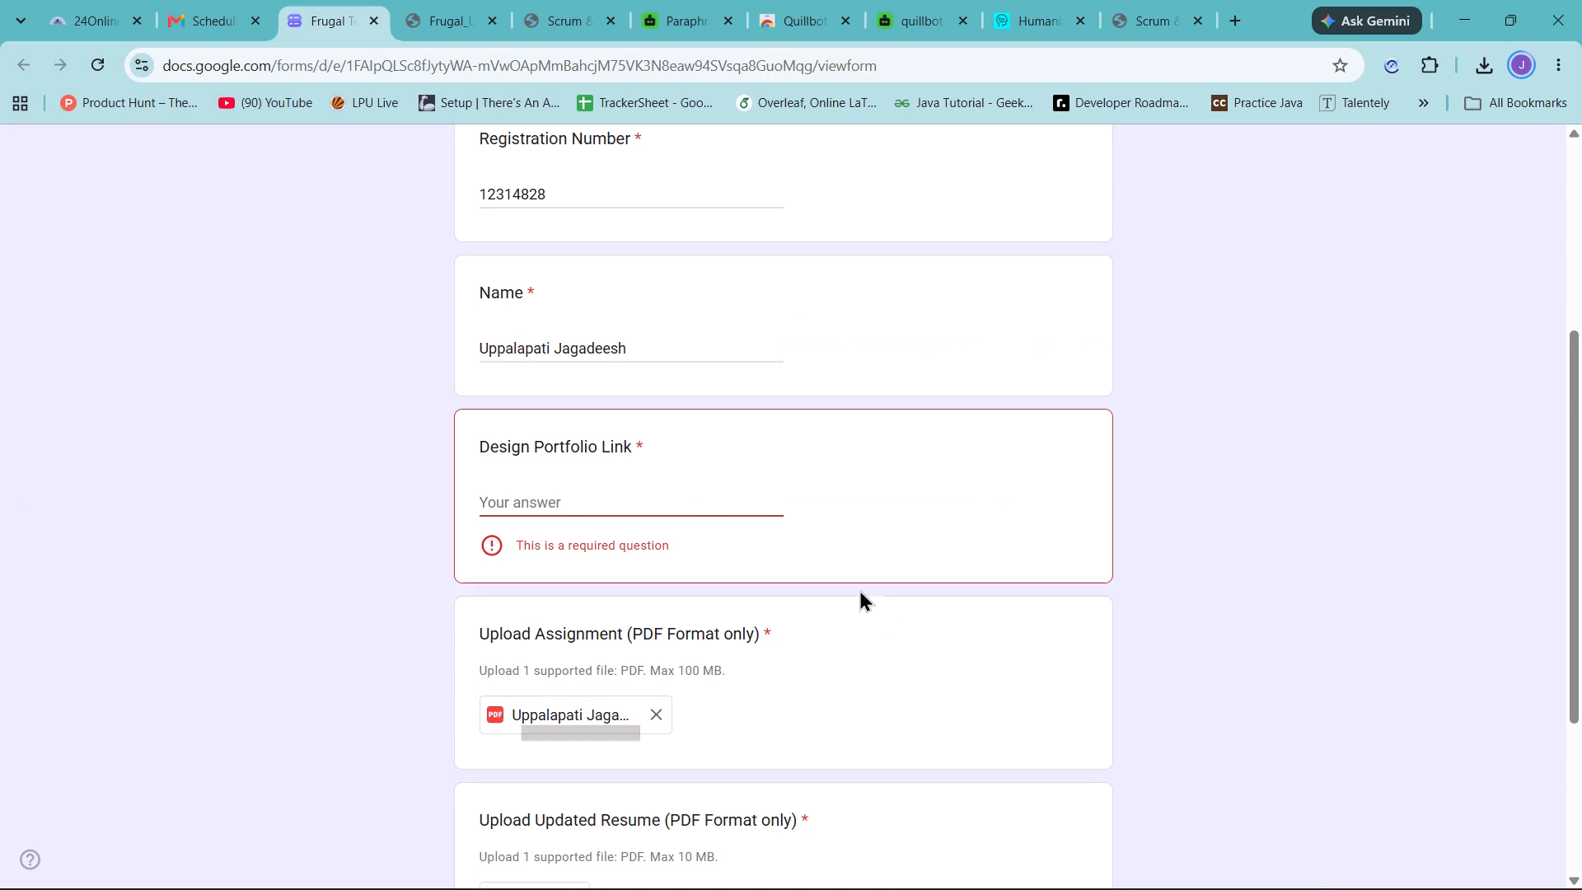
Attach a CV PDF from My Drive to the Upload Updated Resume question.
scroll(563, 518, "down", 1)
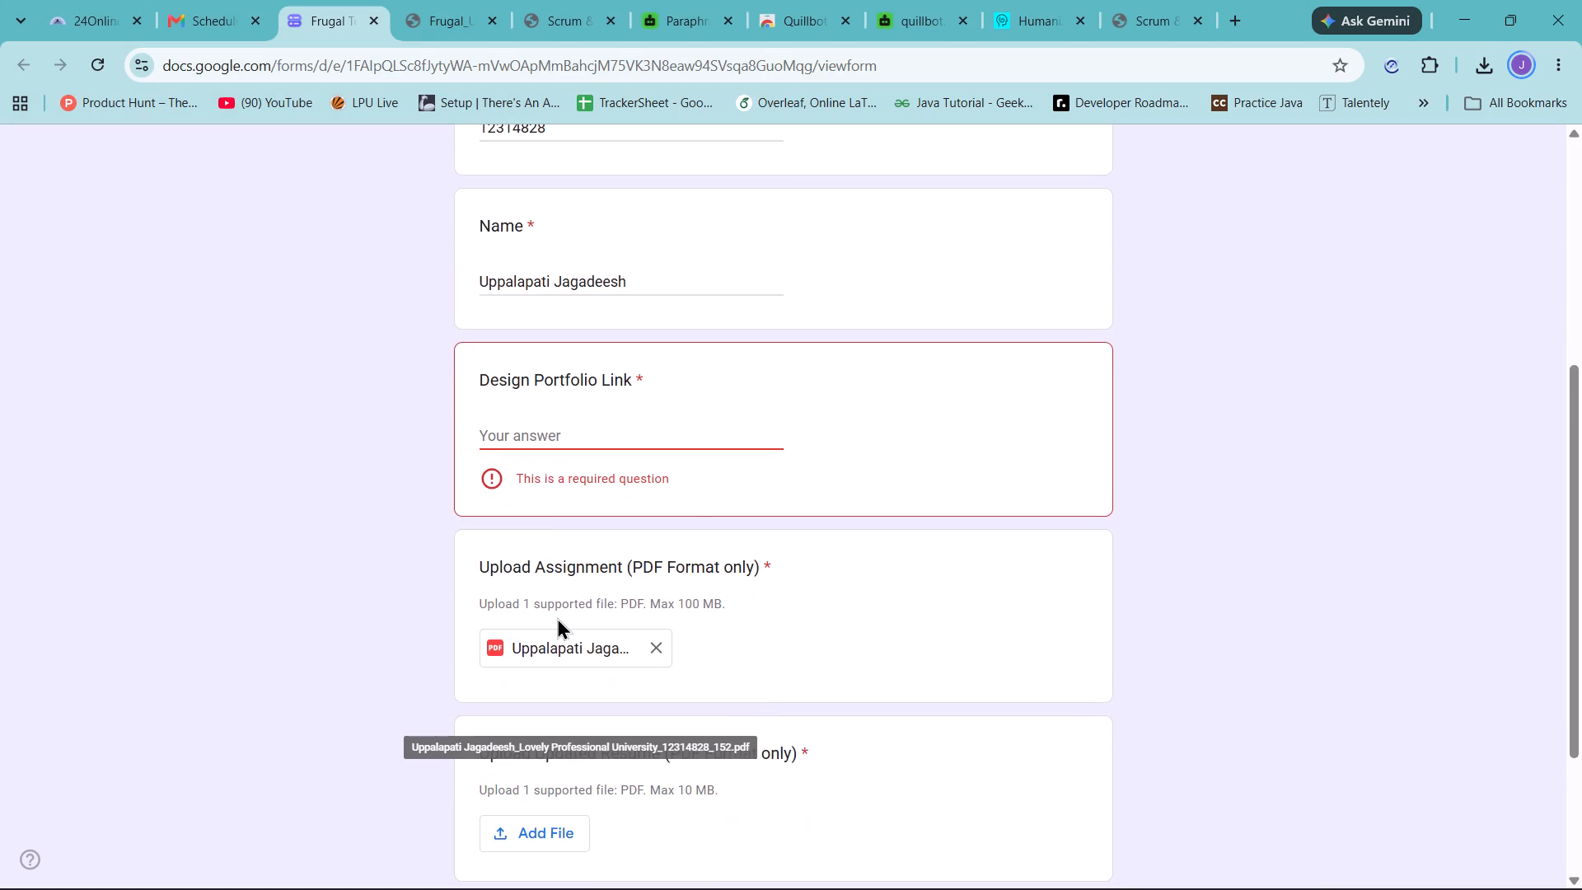
scroll(557, 617, "down", 2)
left_click(552, 625)
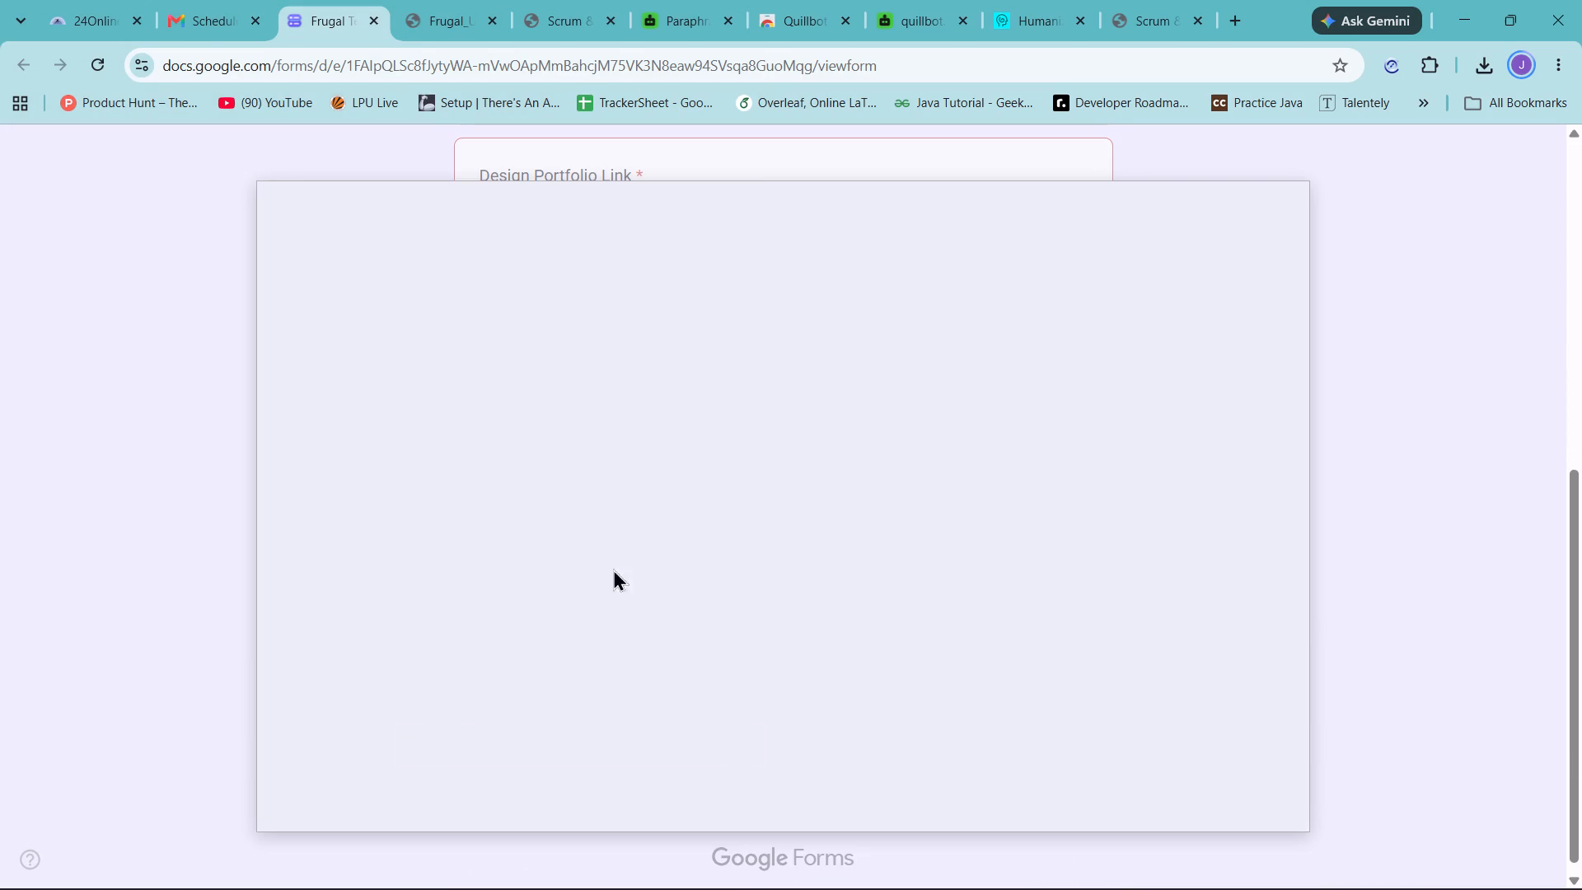
left_click(413, 284)
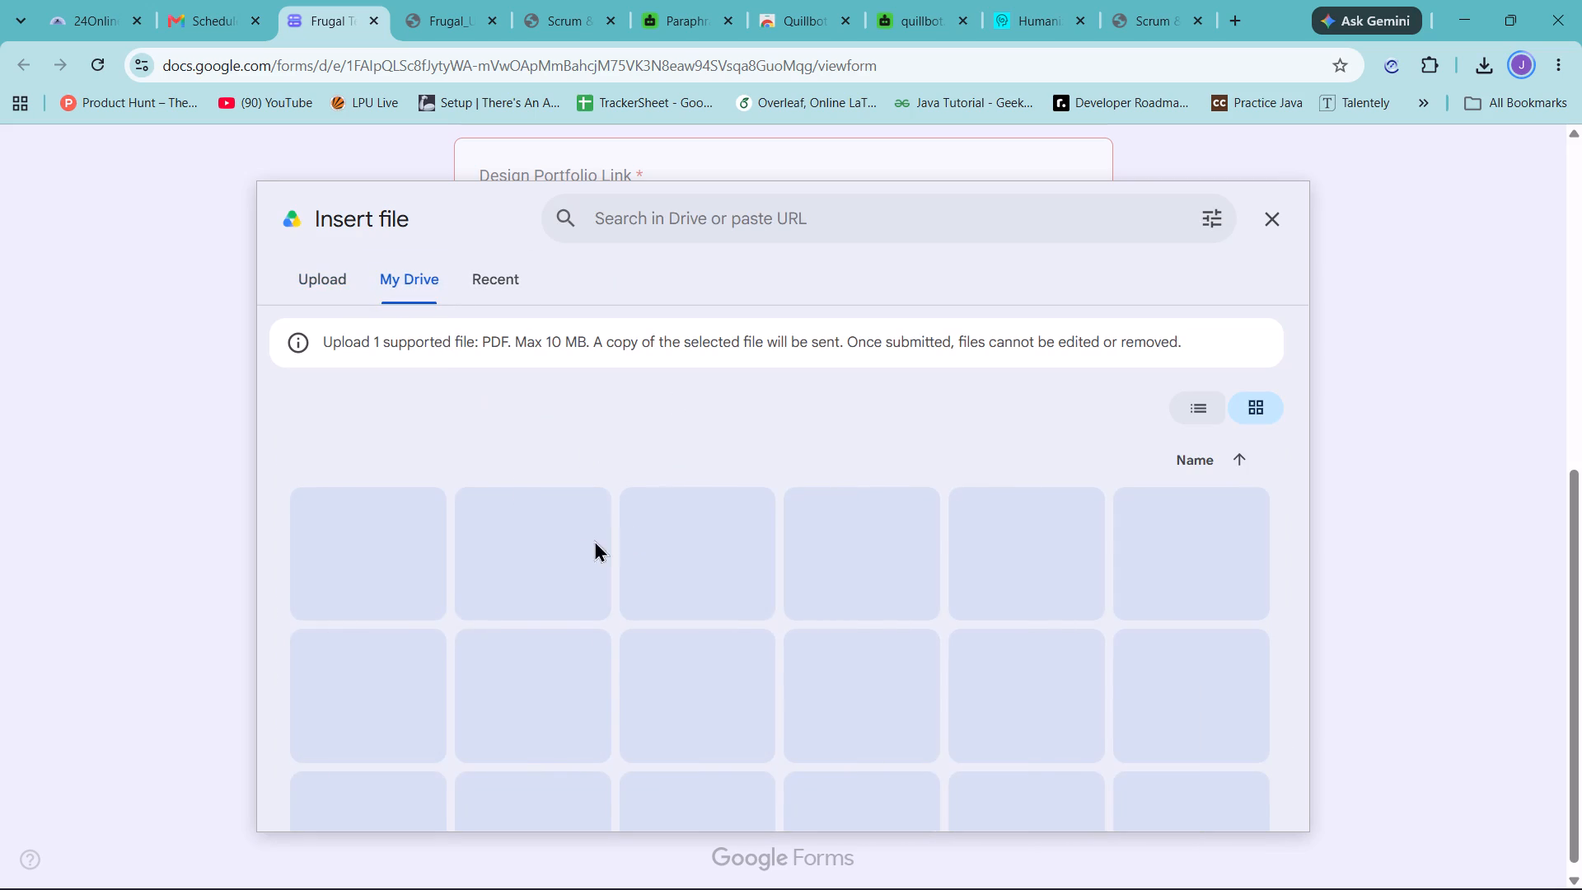
scroll(630, 522, "down", 1)
scroll(587, 610, "down", 2)
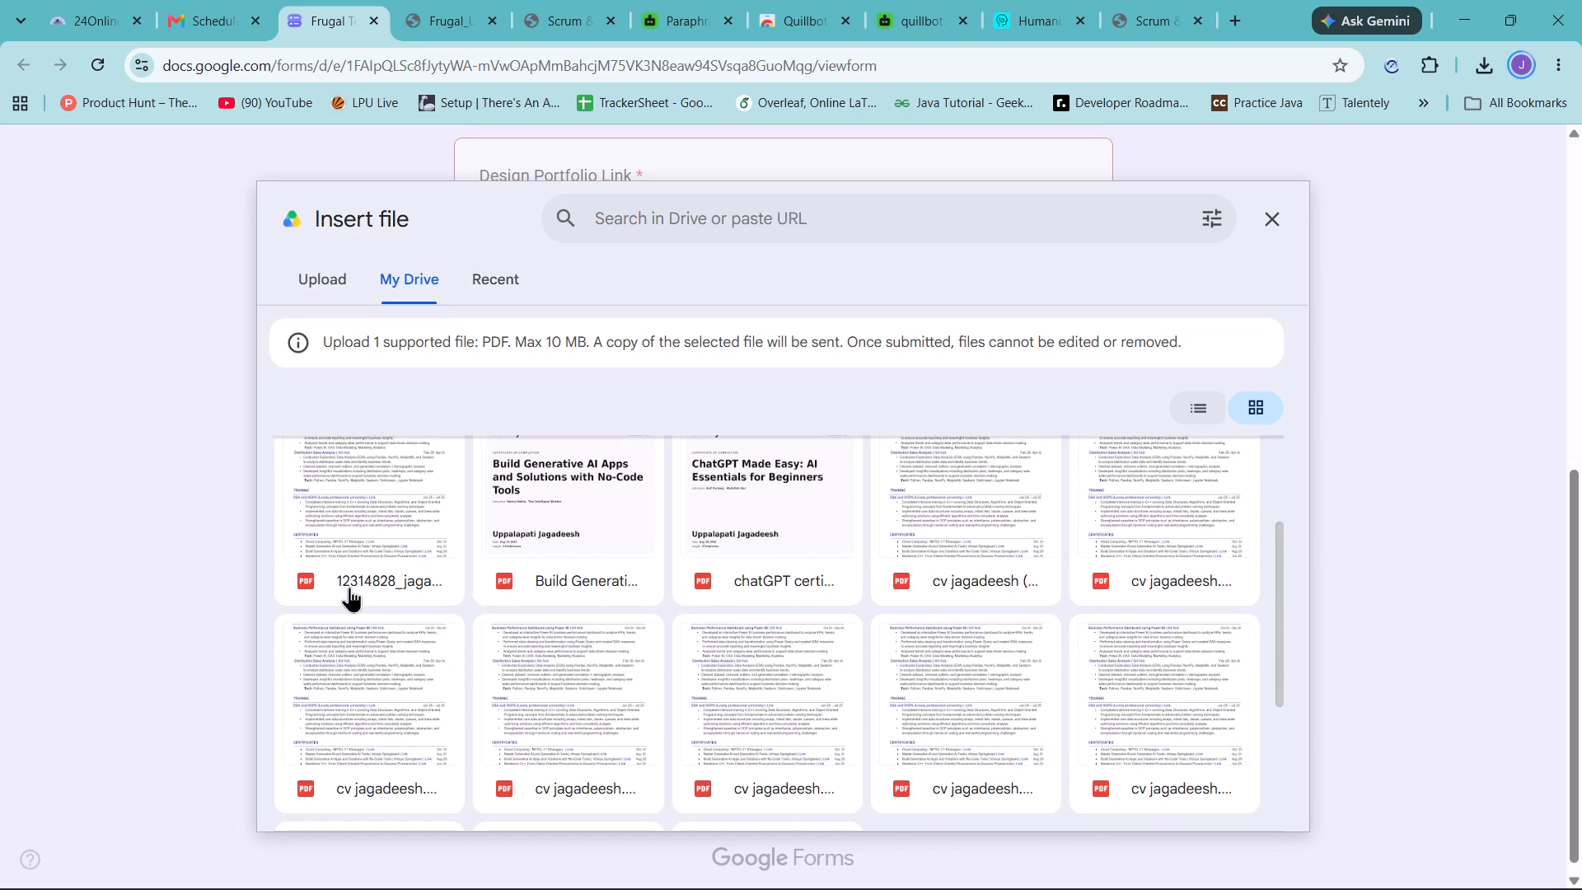
scroll(349, 587, "up", 1)
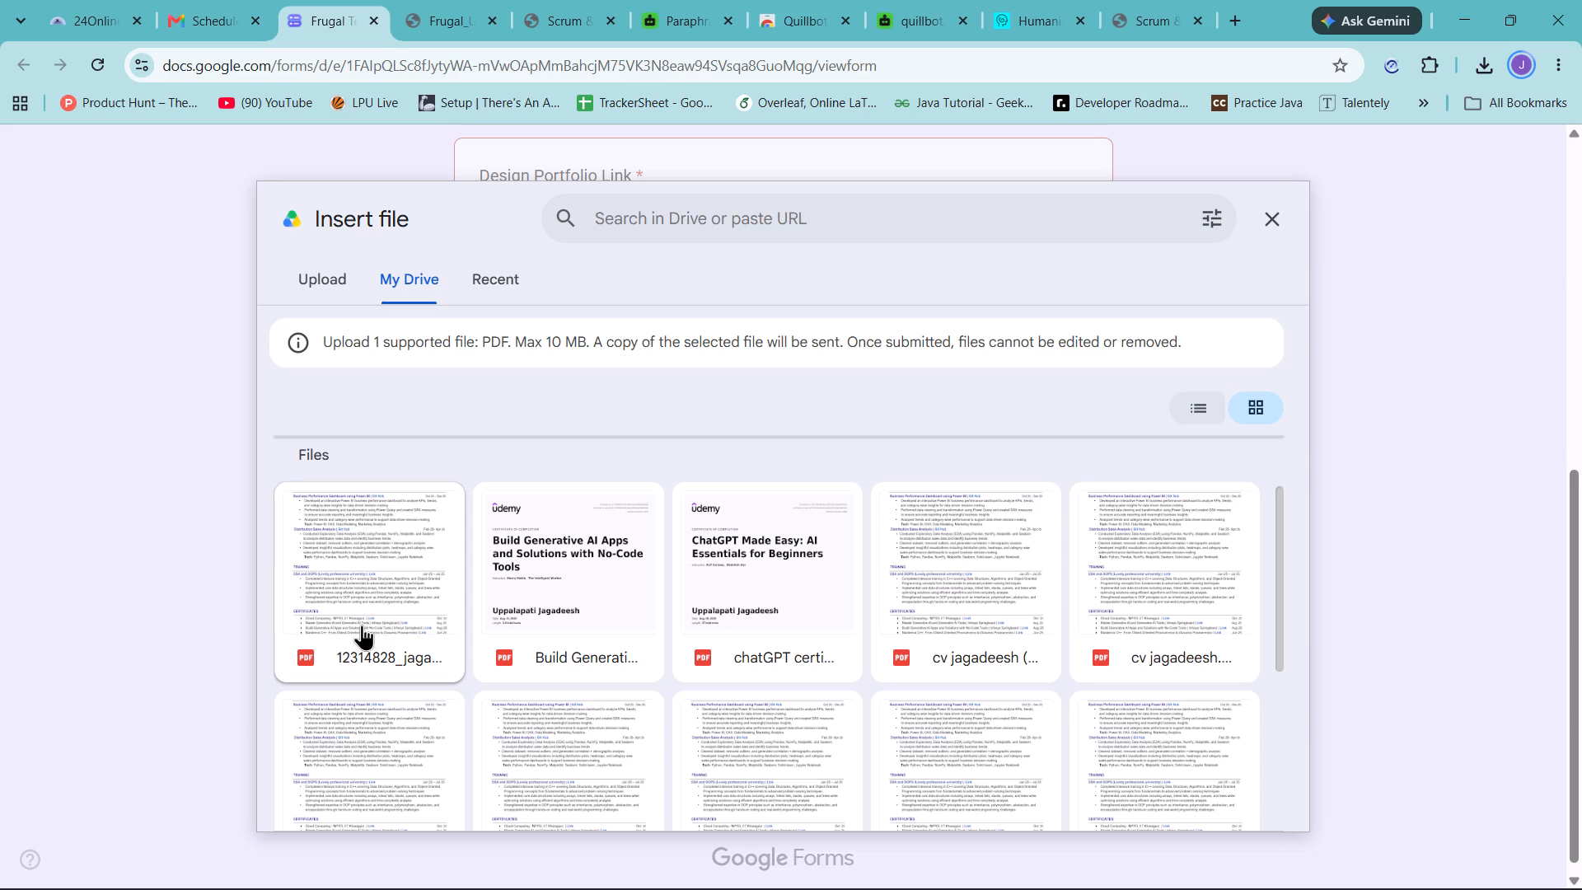
scroll(336, 751, "down", 2)
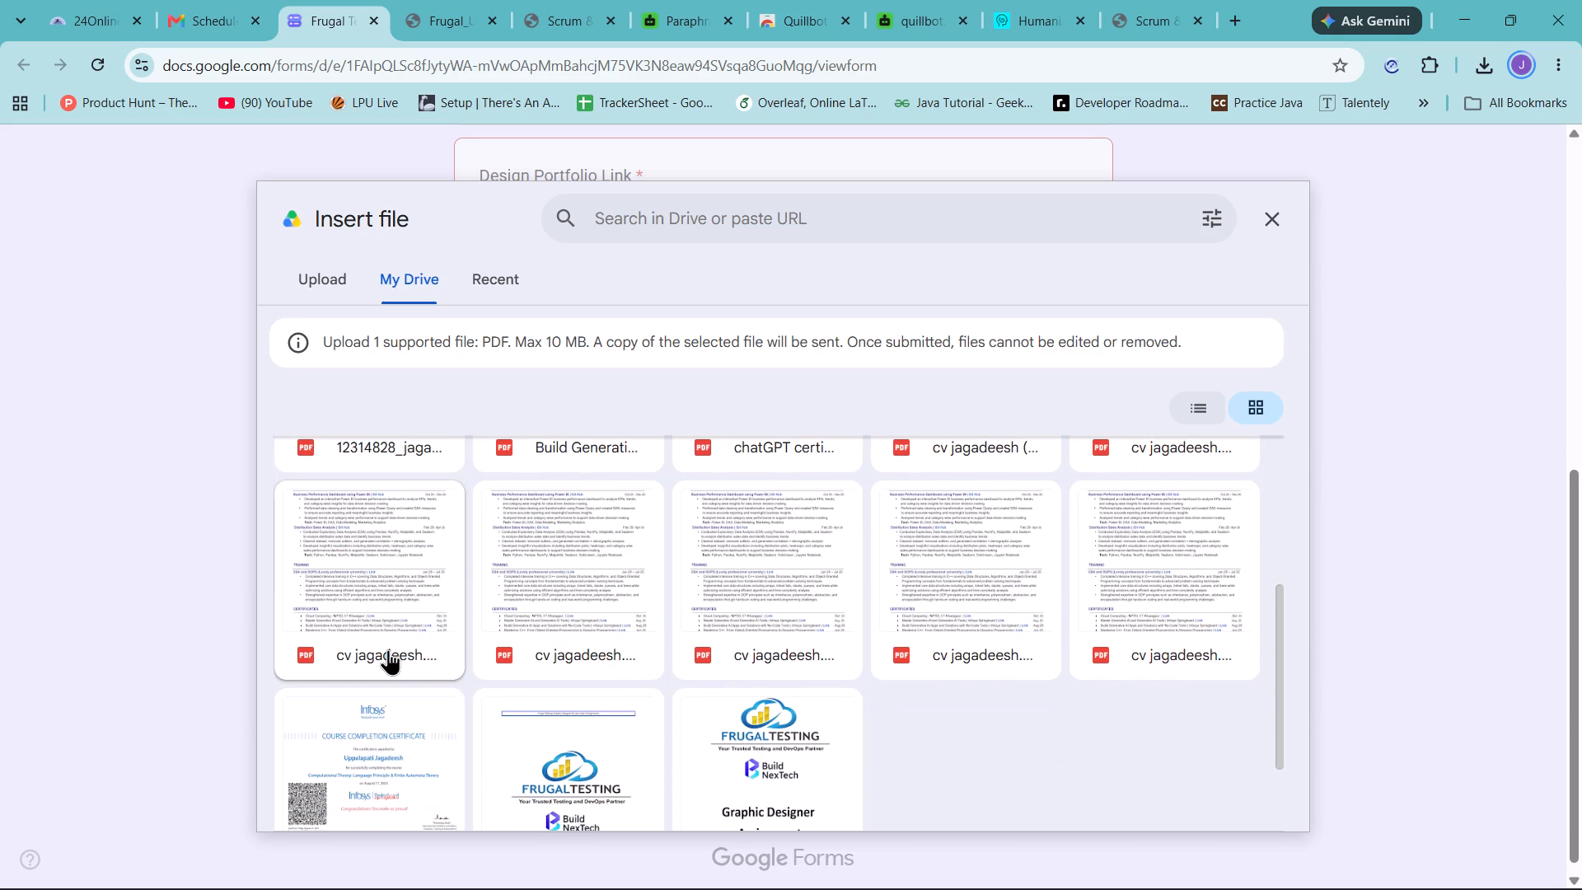
left_click(392, 611)
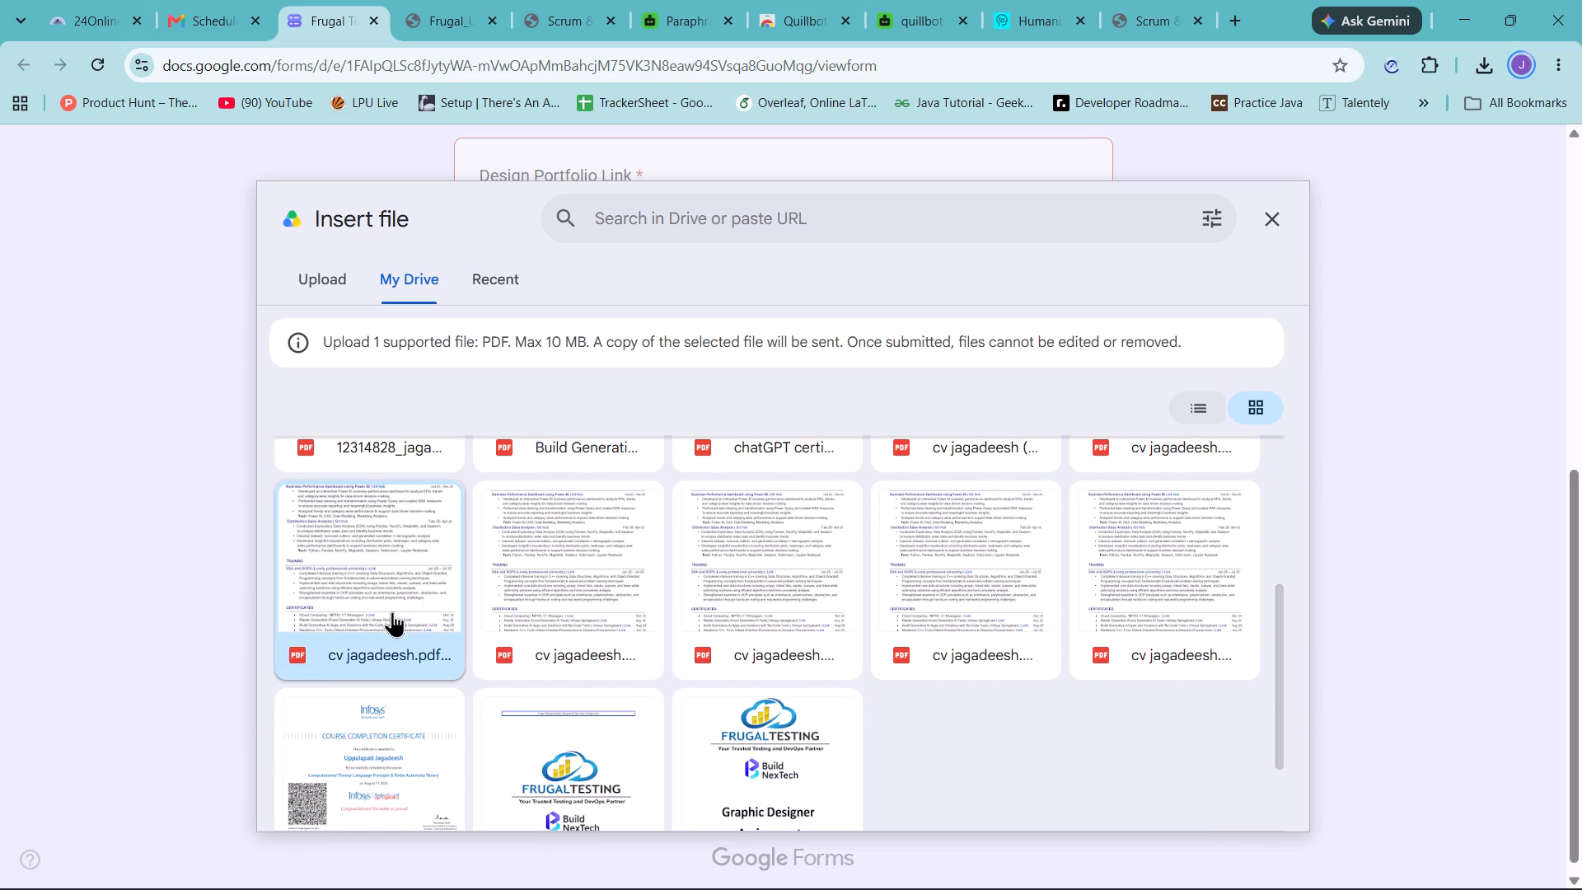
scroll(681, 668, "down", 1)
left_click(1233, 817)
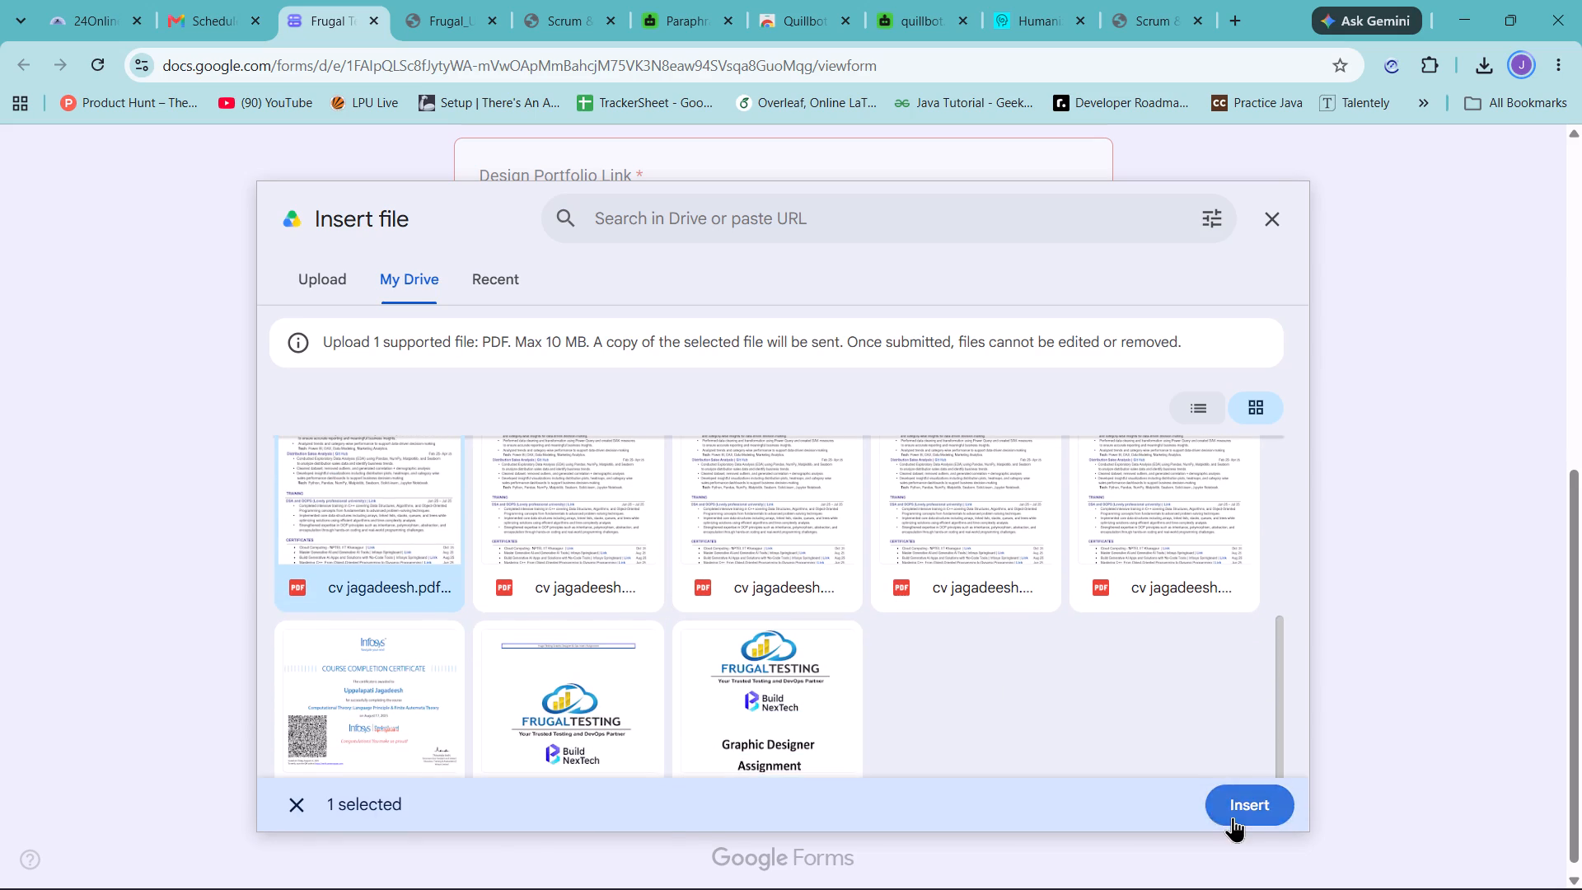
scroll(722, 587, "up", 3)
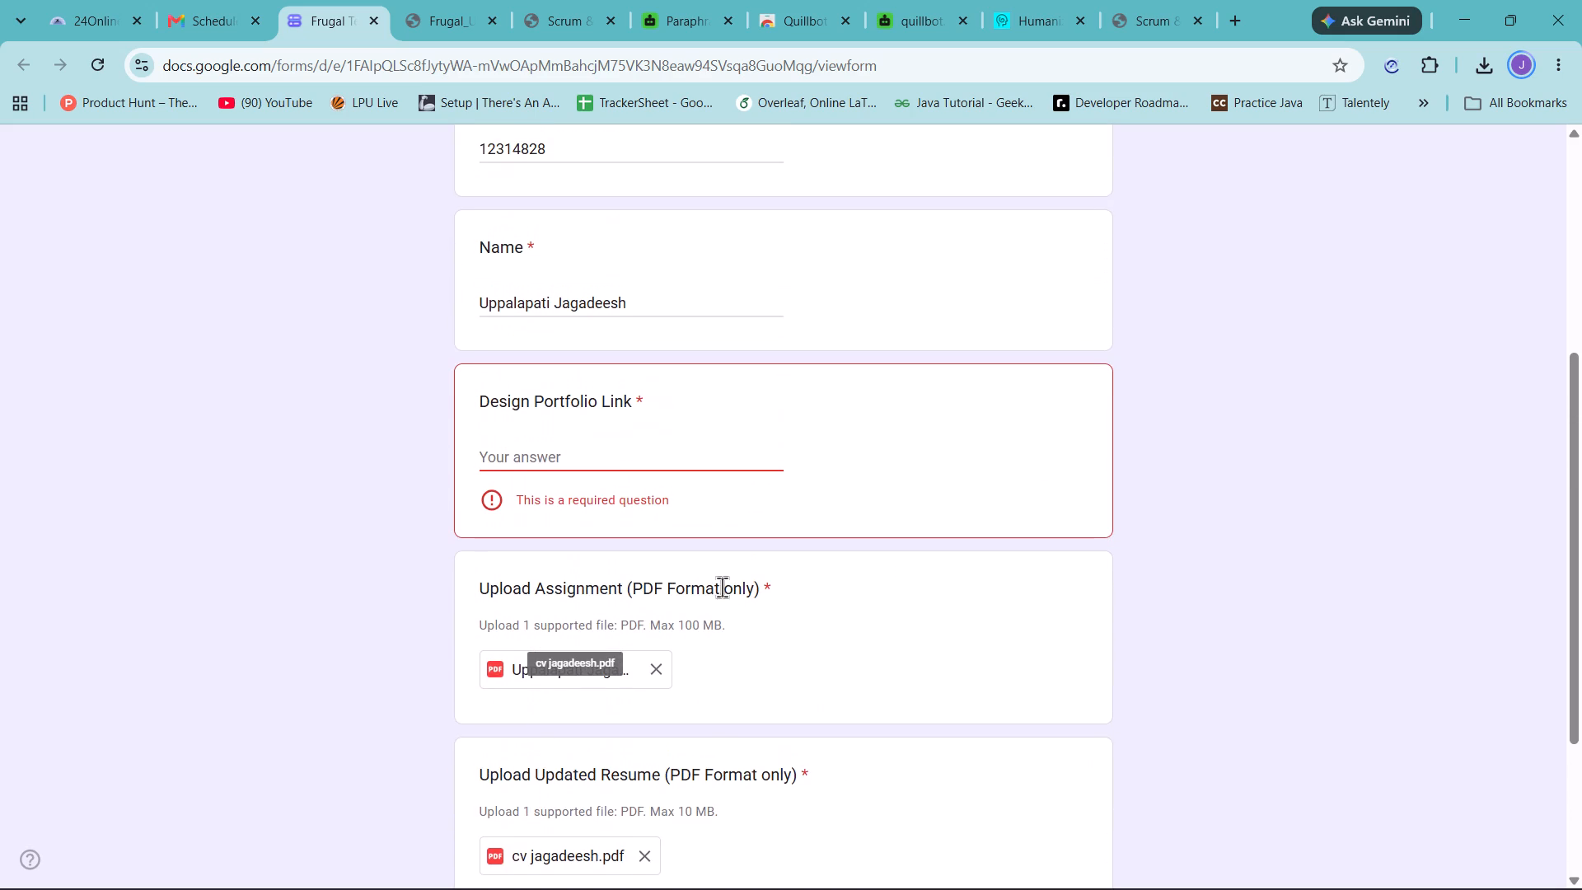
left_click(605, 461)
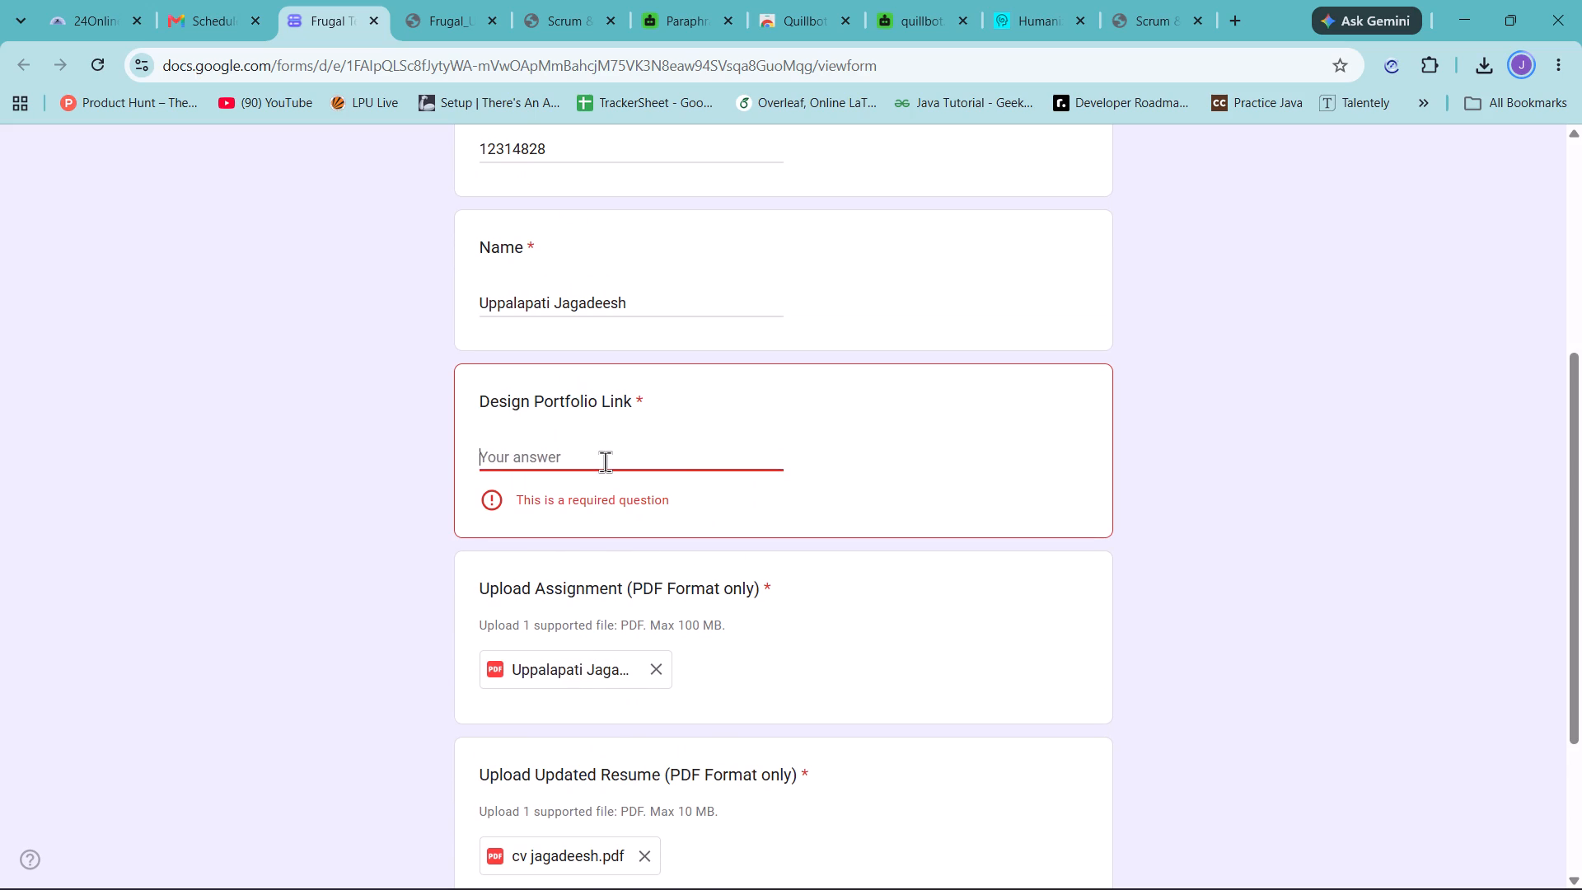
scroll(605, 461, "up", 1)
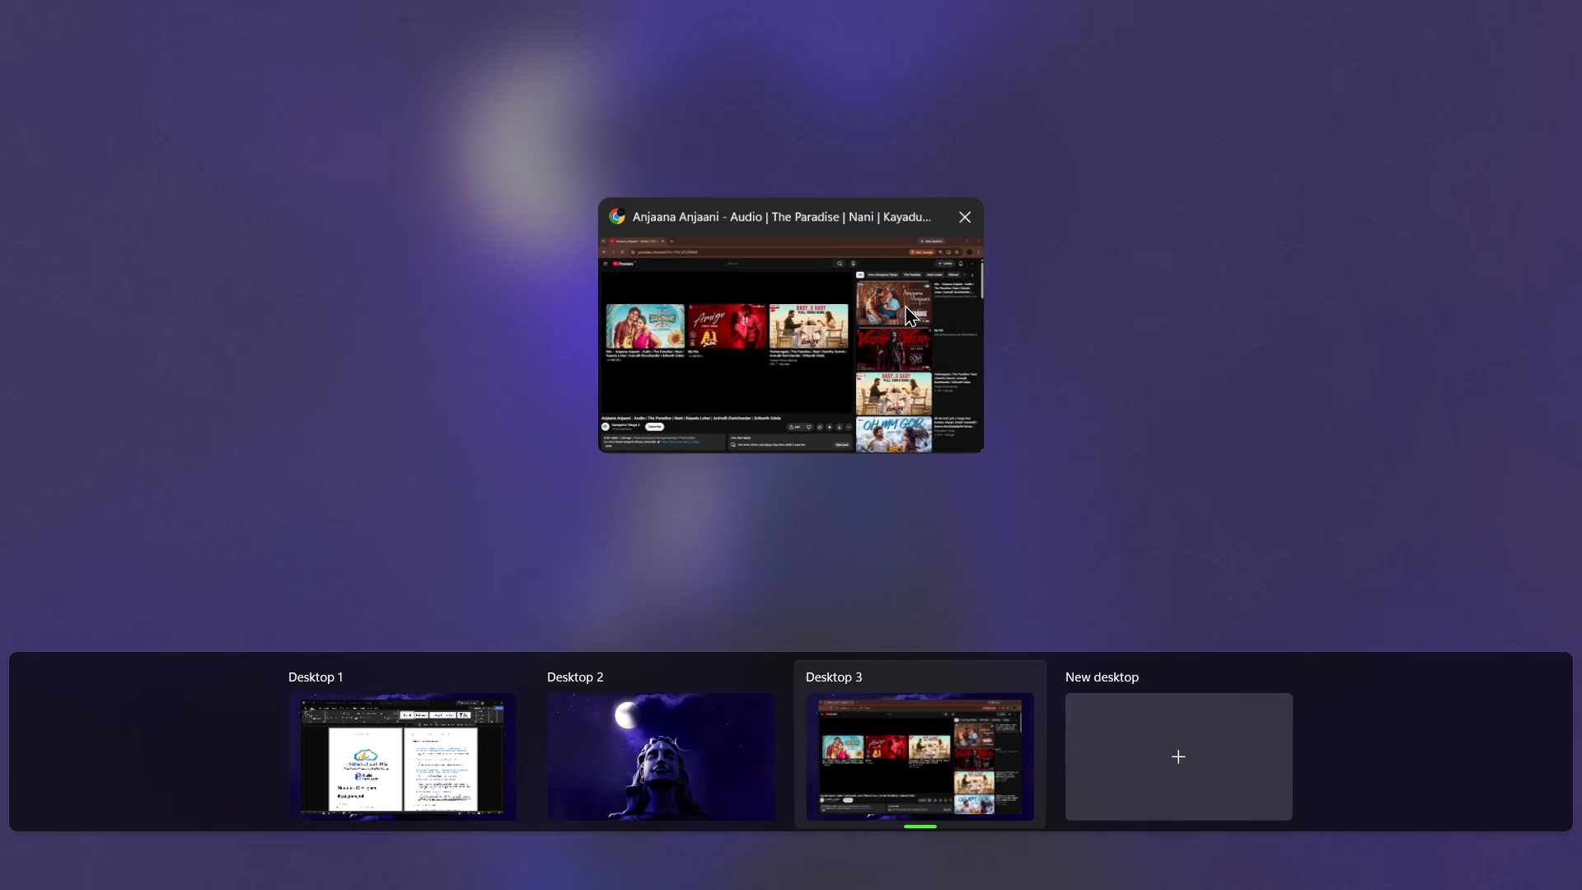
left_click(1581, 0)
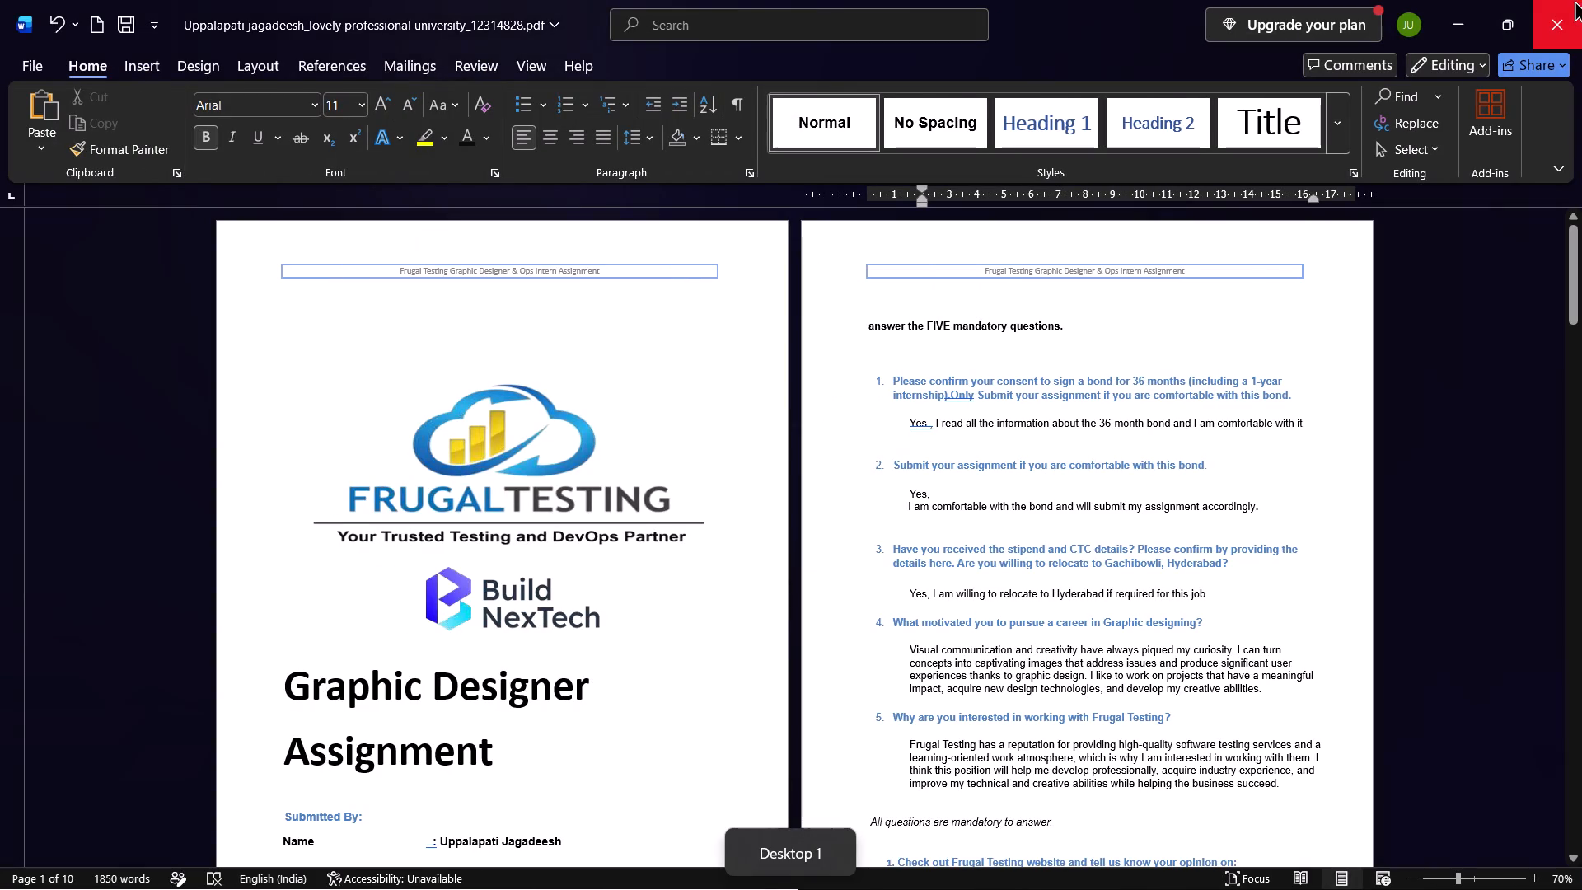
Close the Graphic Designer Assignment document in Word on Desktop 1 without saving its changes.
left_click(1575, 0)
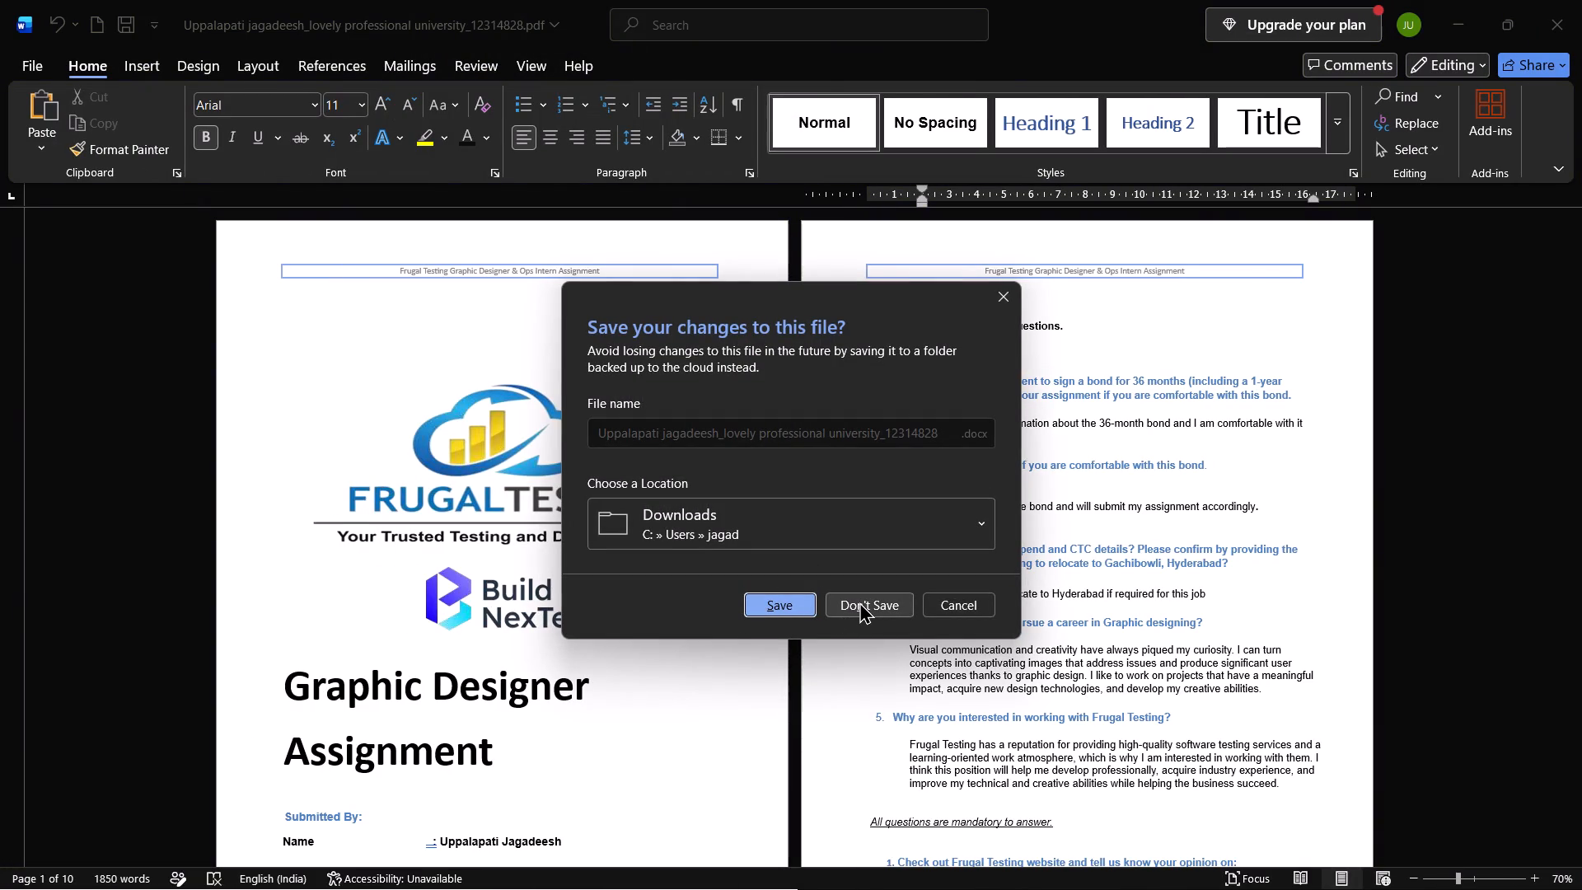
left_click(799, 602)
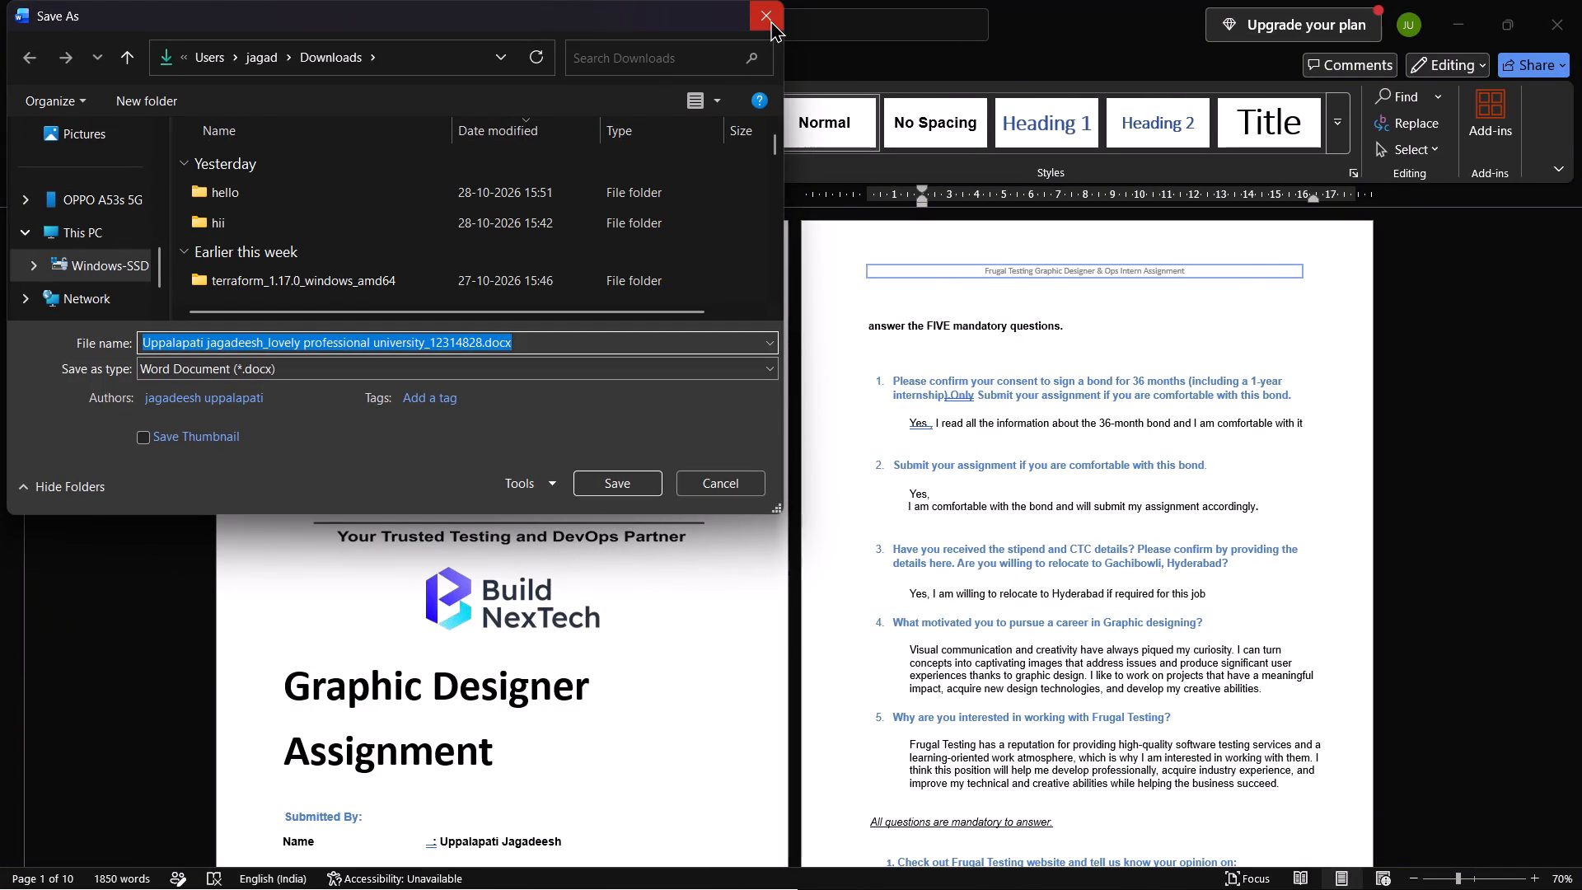
left_click(770, 20)
left_click(876, 614)
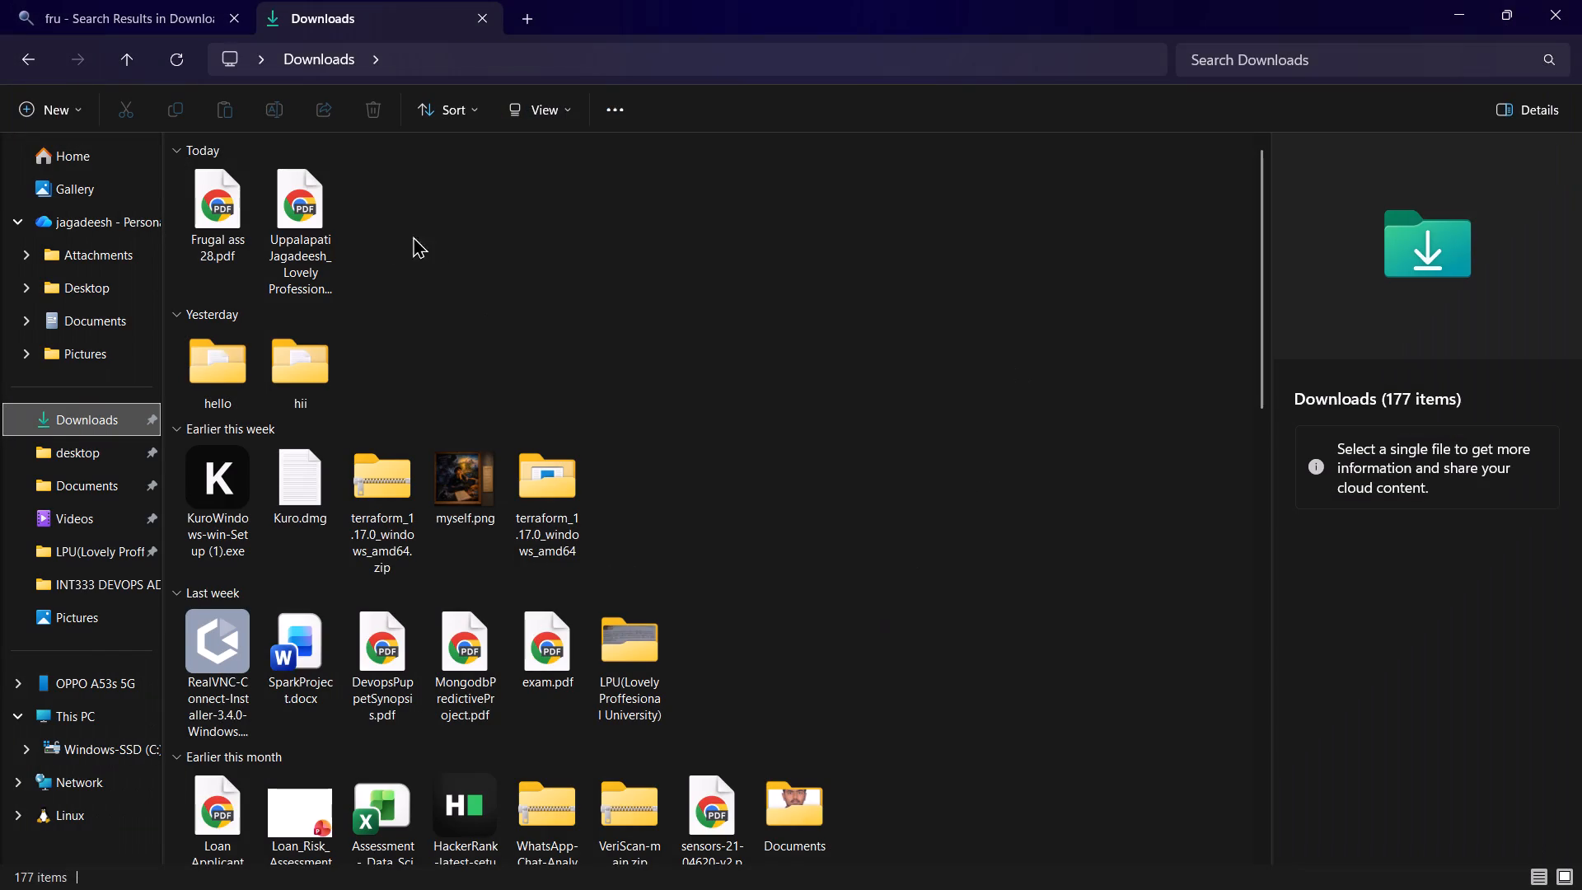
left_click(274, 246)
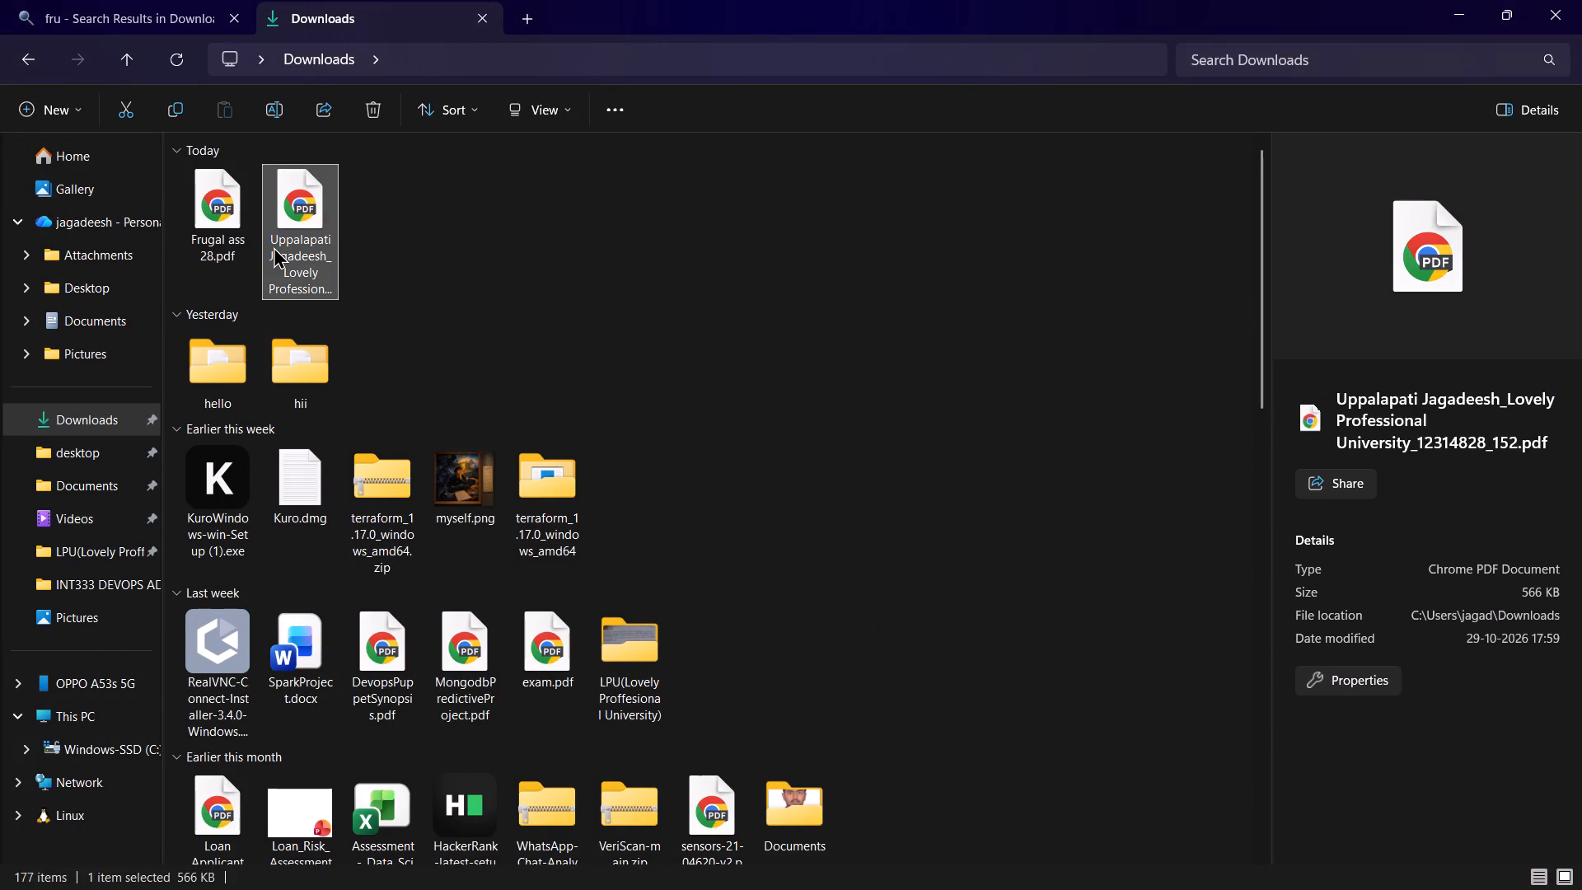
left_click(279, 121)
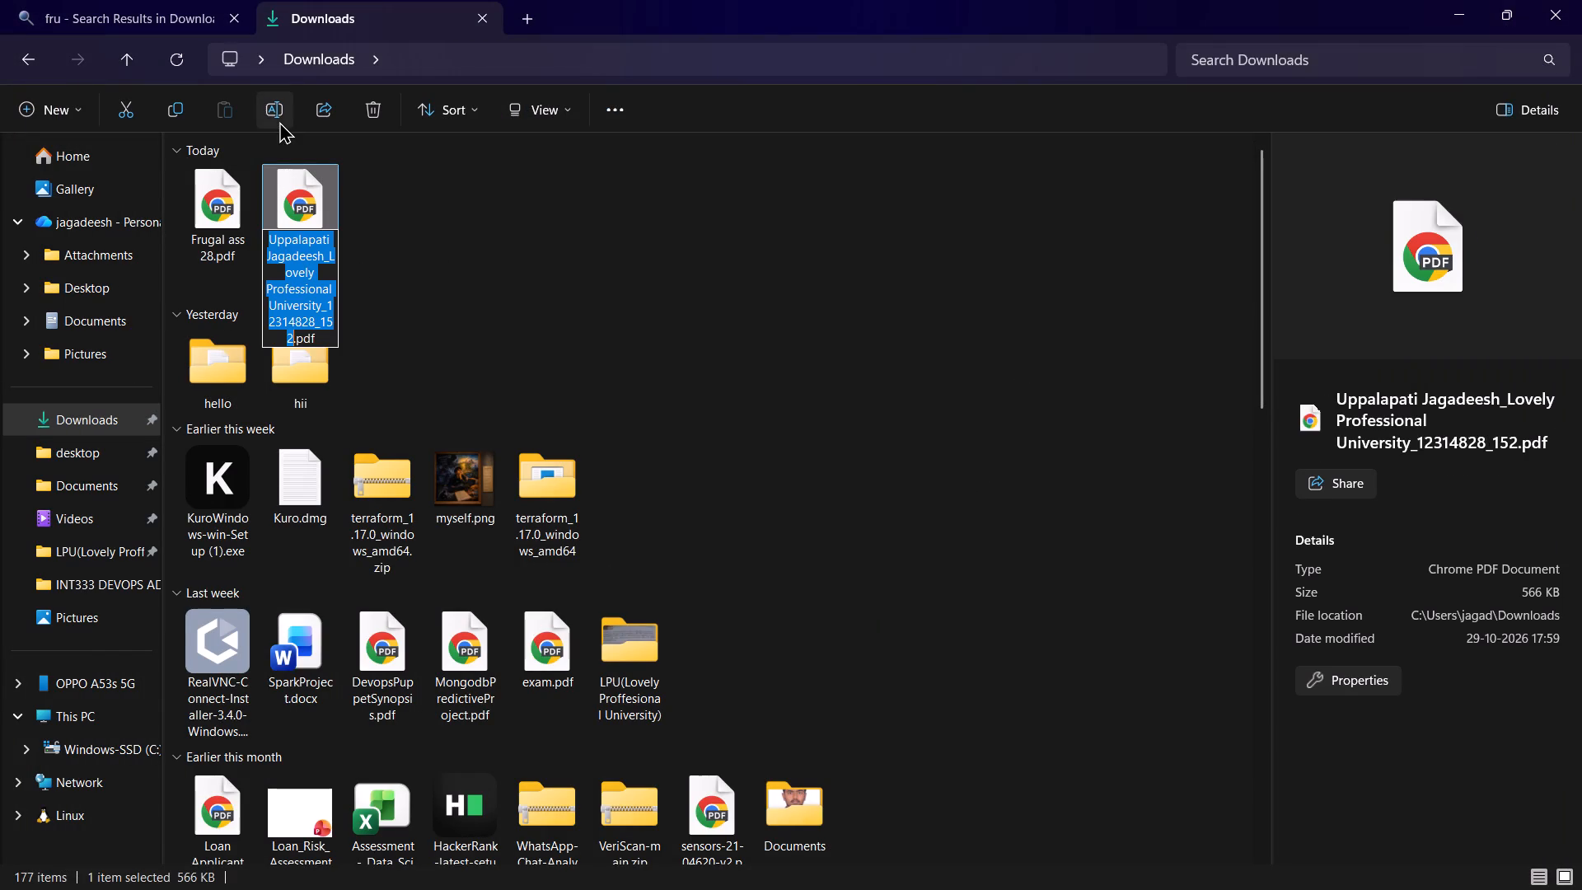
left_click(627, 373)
Close the File Explorer window showing the Downloads folder.
left_click(1552, 21)
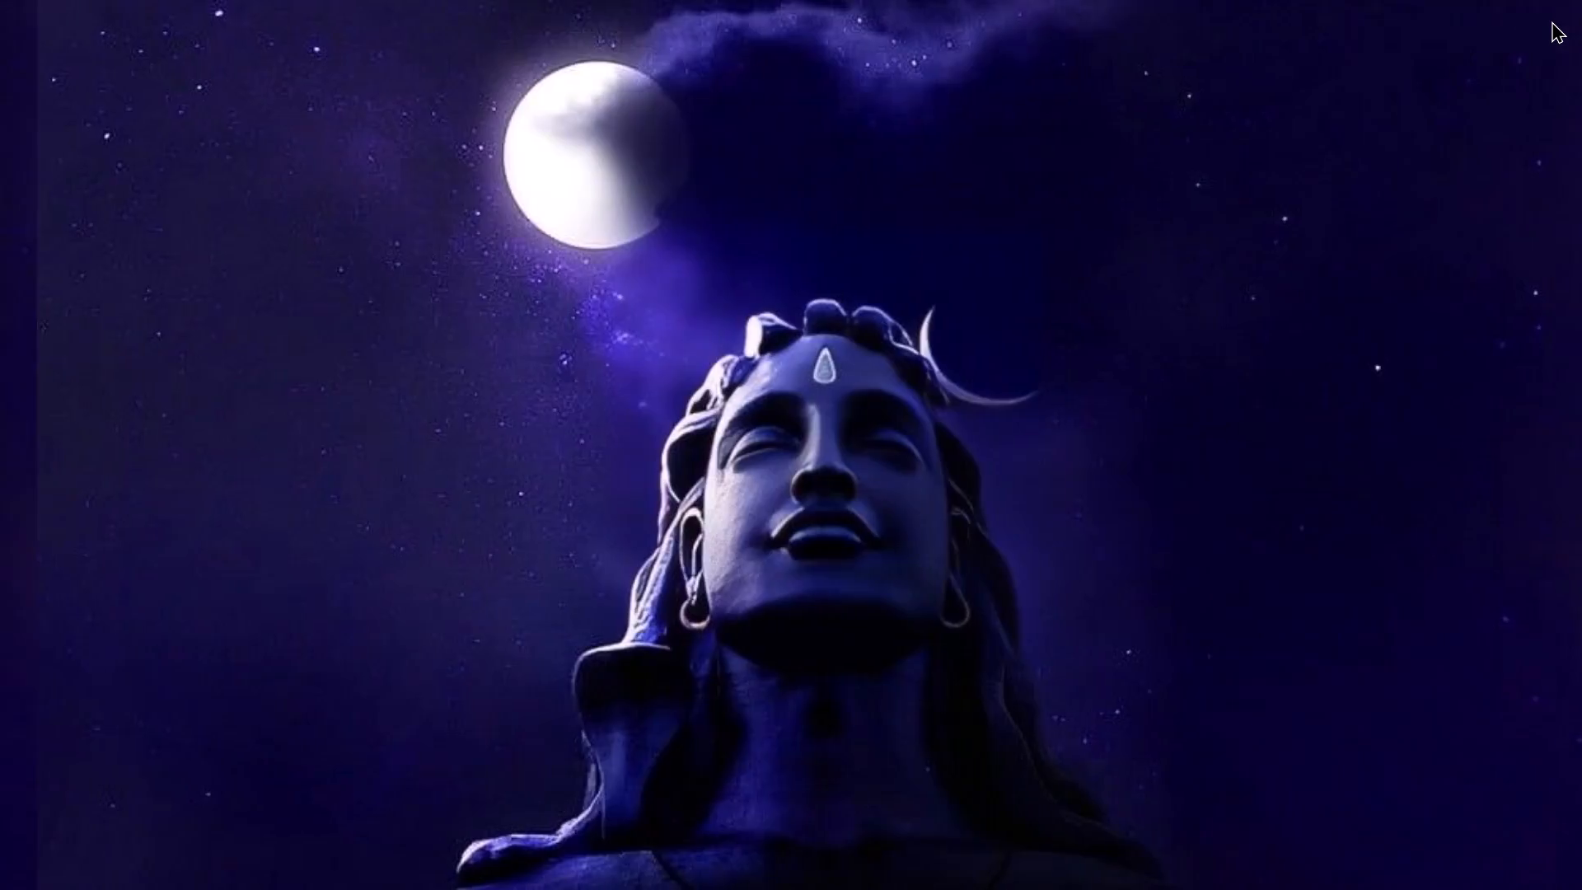
Shut down the computer immediately by running the command shutdown /s /t 0.
key("super+r")
key("Return")
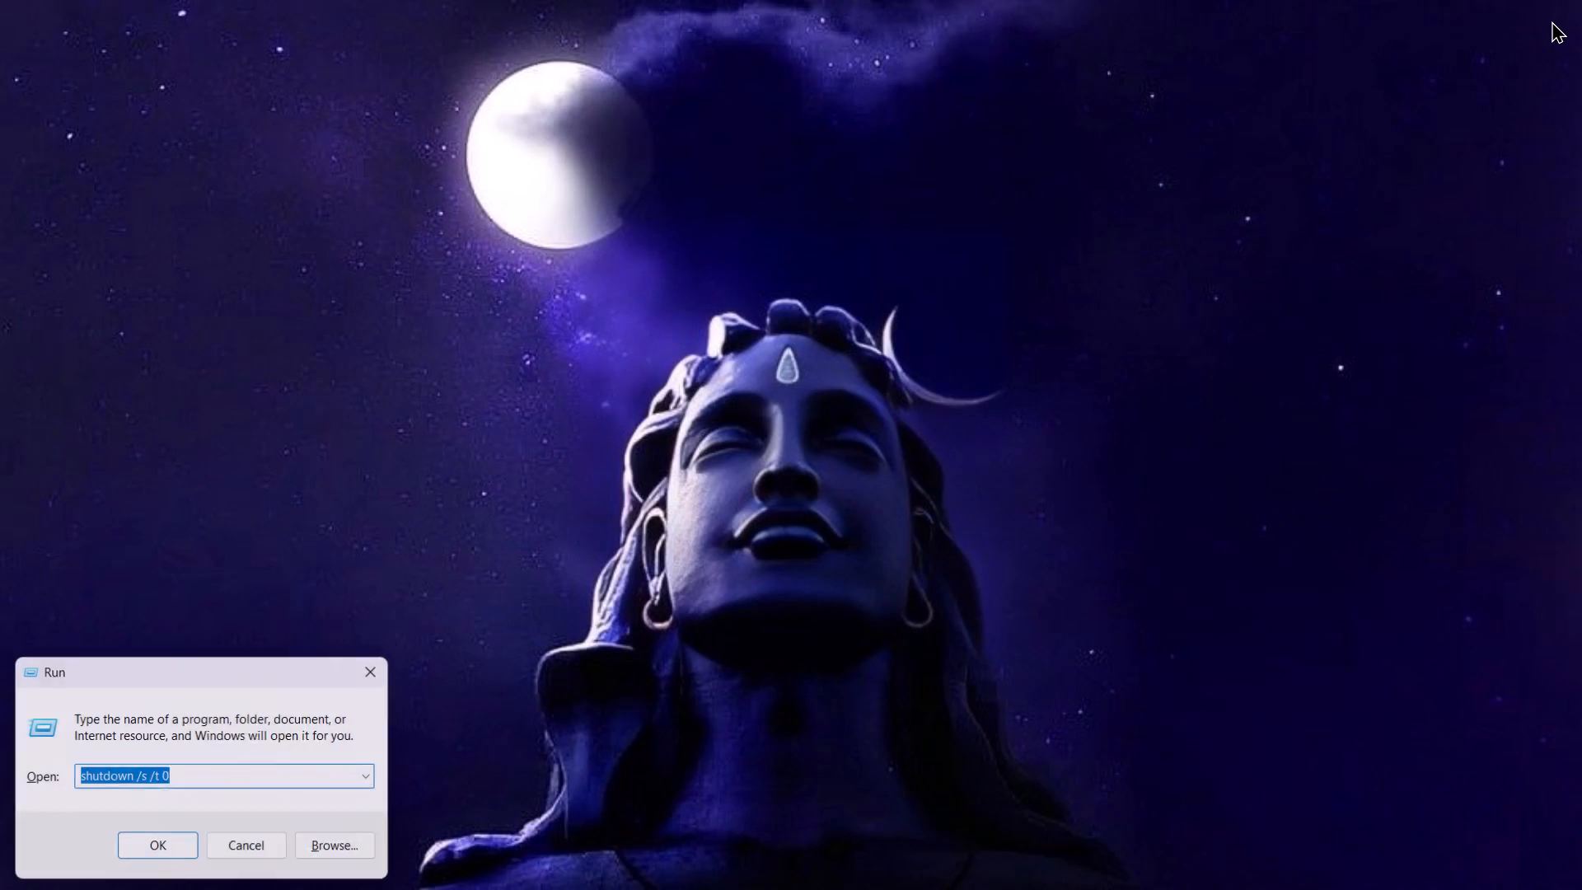